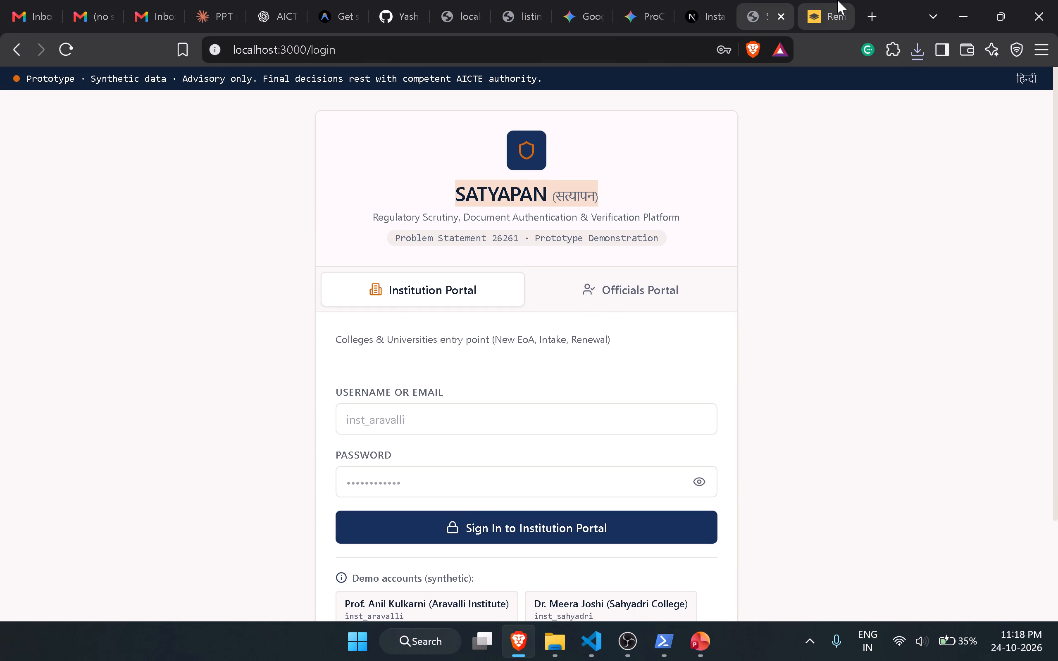
left_click(832, 1)
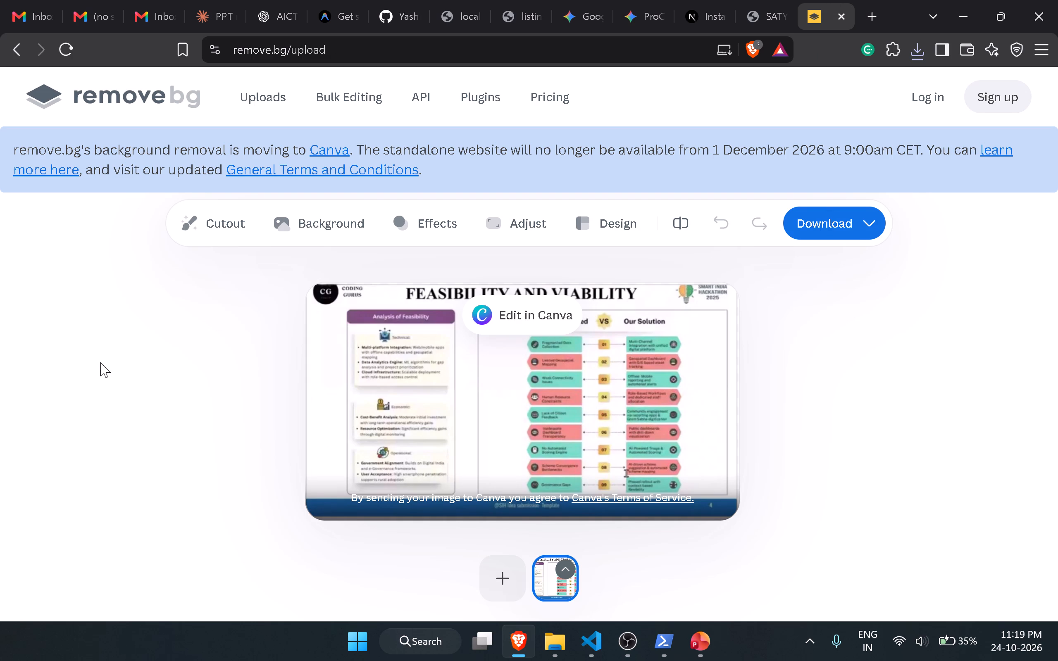
scroll(100, 362, "right", 19)
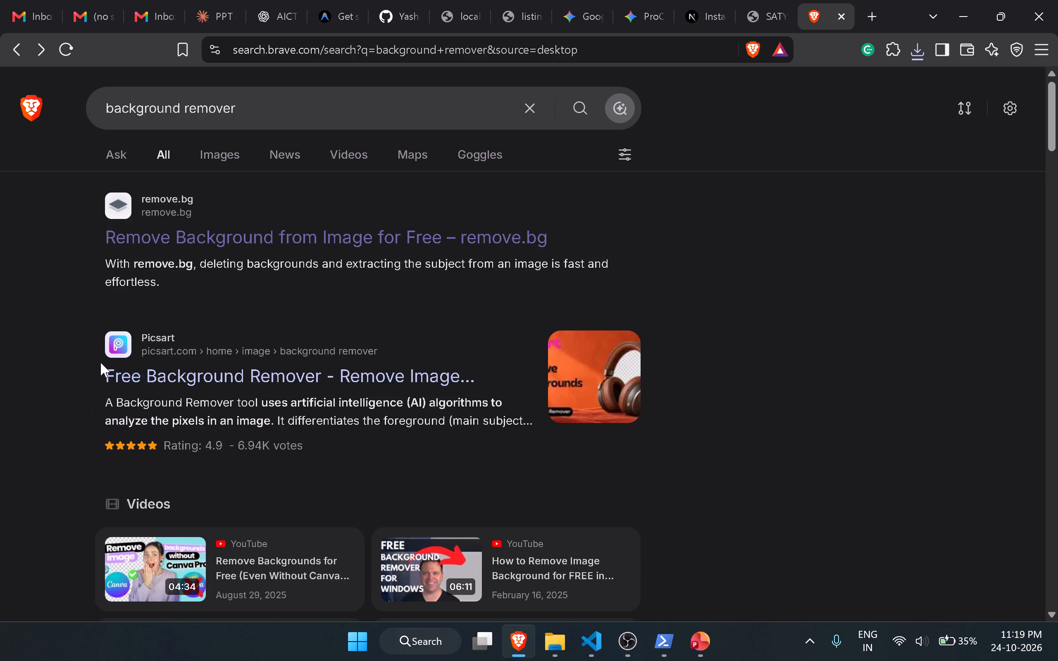
scroll(100, 362, "down", 7)
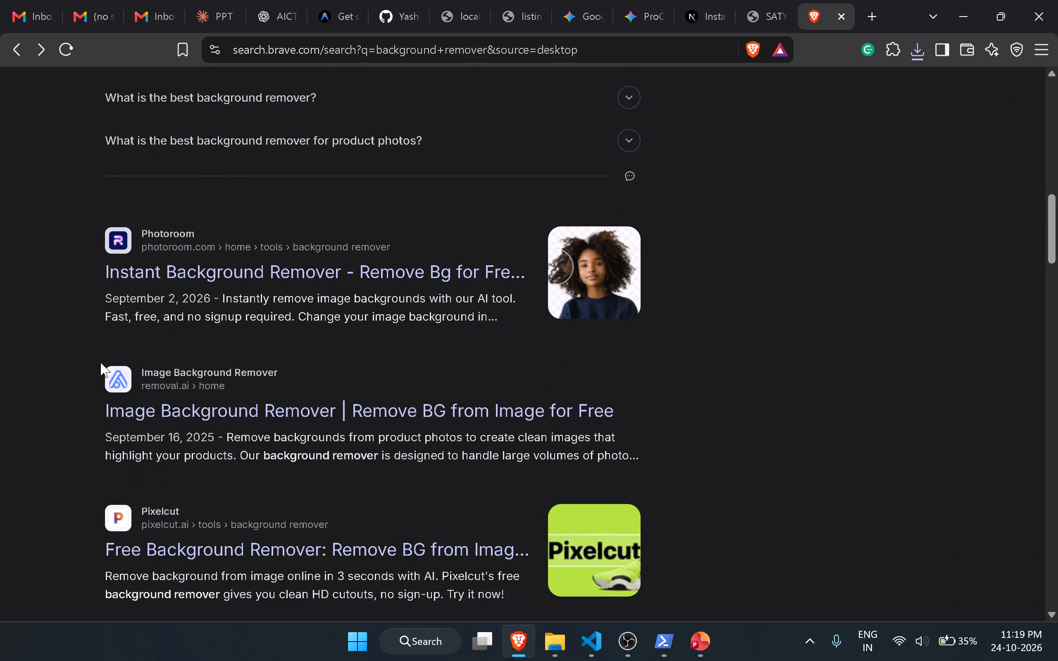
left_click(160, 395)
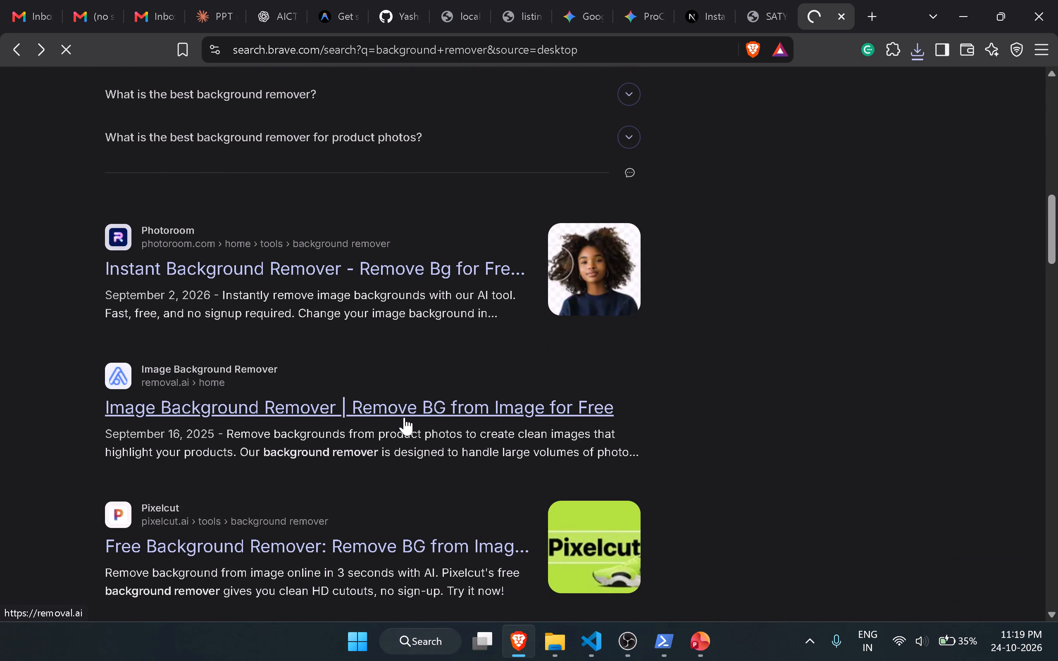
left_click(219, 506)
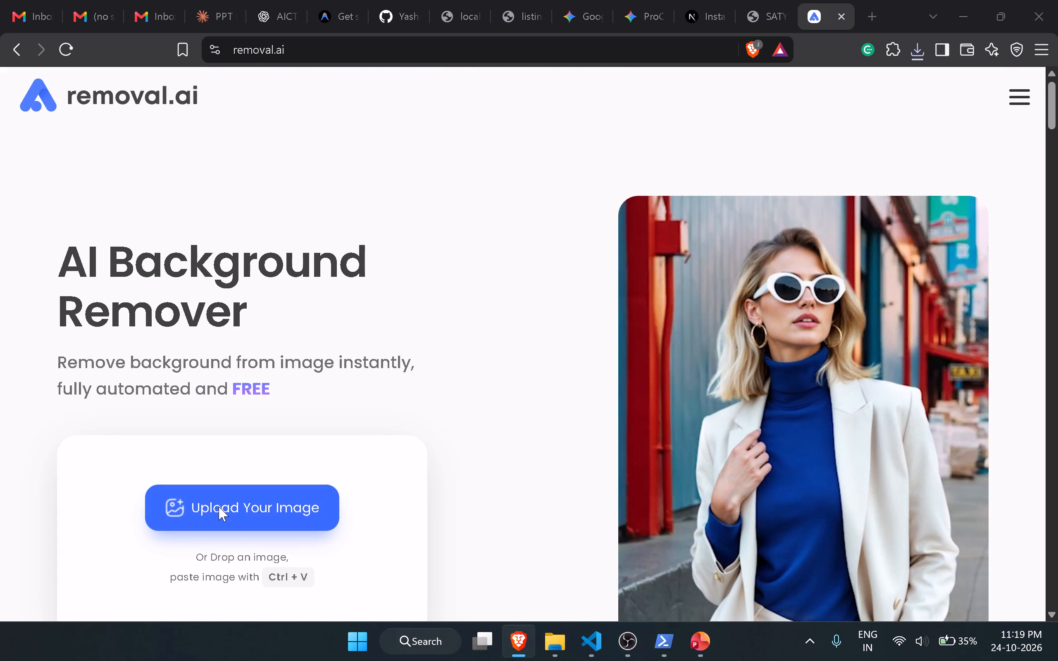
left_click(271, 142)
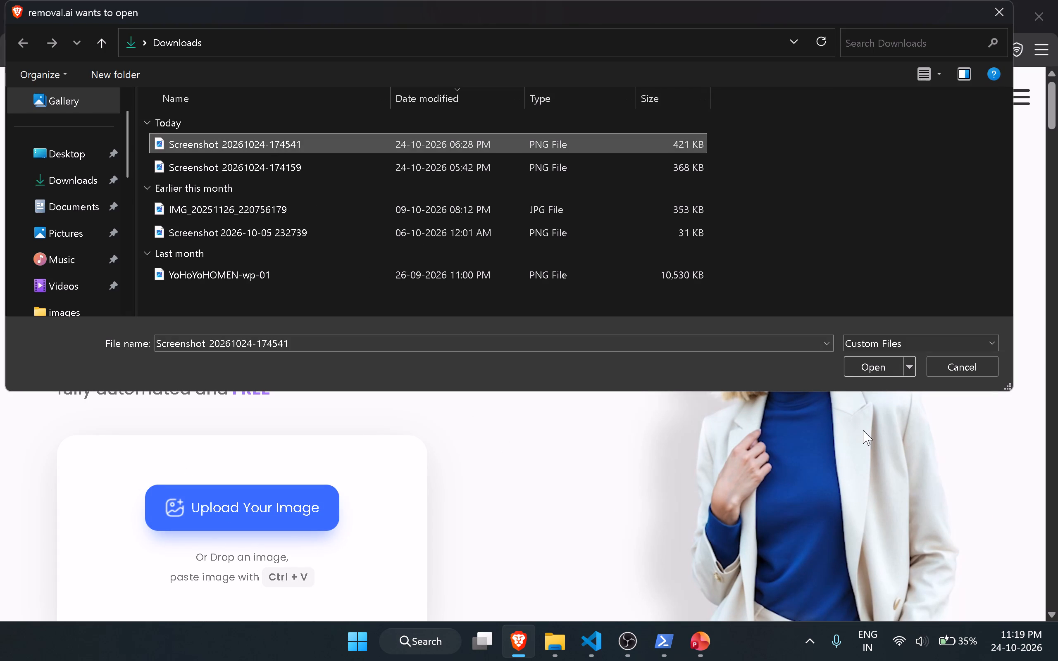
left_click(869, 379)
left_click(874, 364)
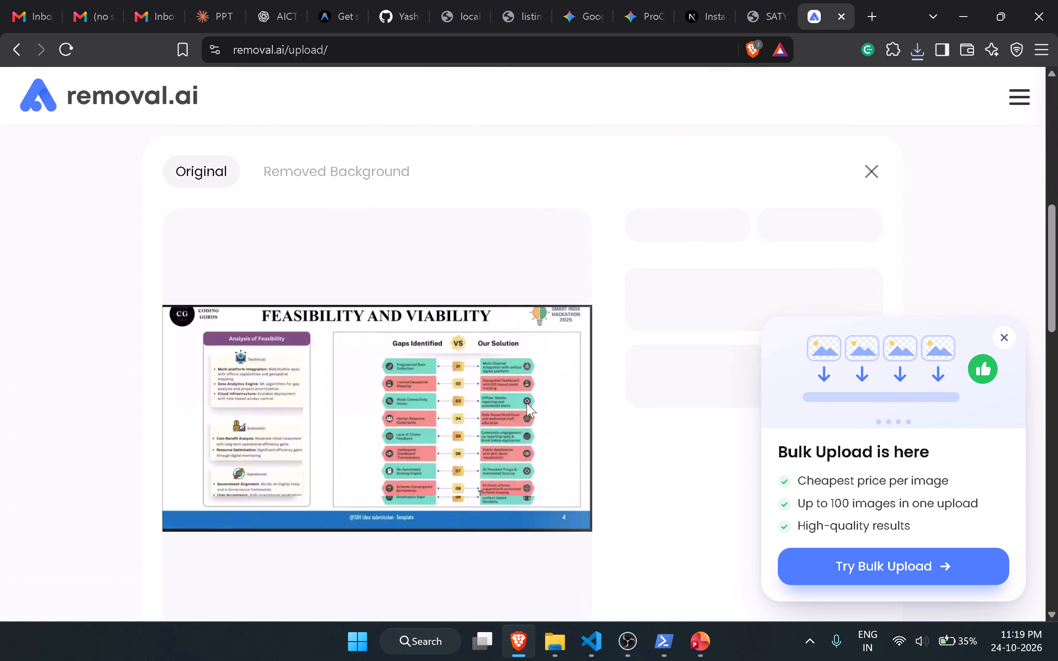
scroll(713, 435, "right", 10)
Upload the Gemini_Generated_Image PNG from New Volume (D:) to removal.ai and dismiss the Bulk Upload offer.
left_click(550, 347)
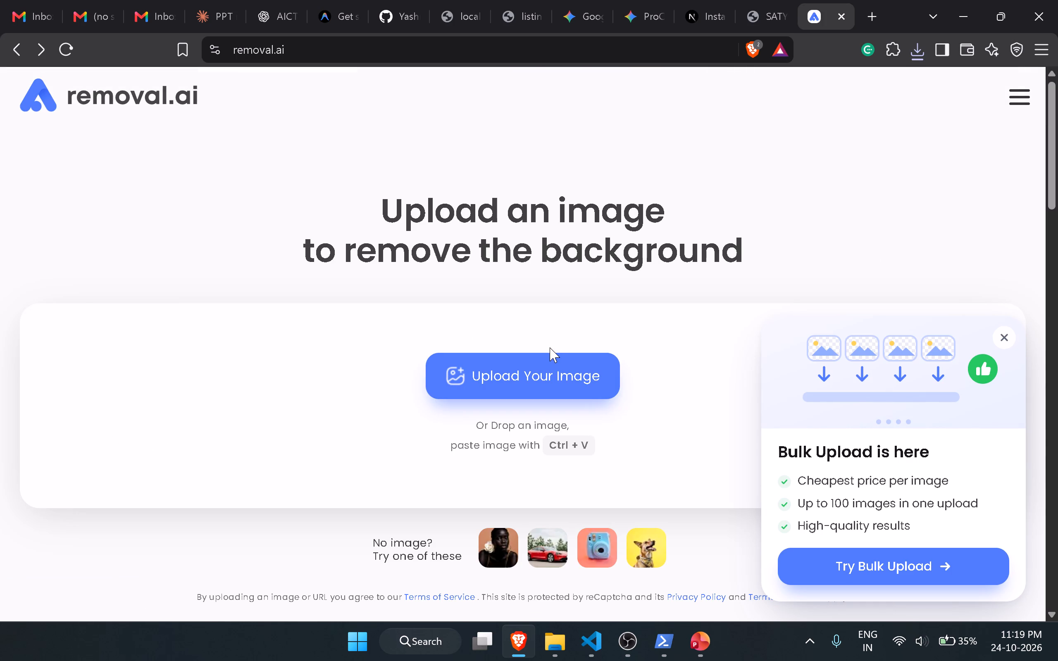
left_click(541, 373)
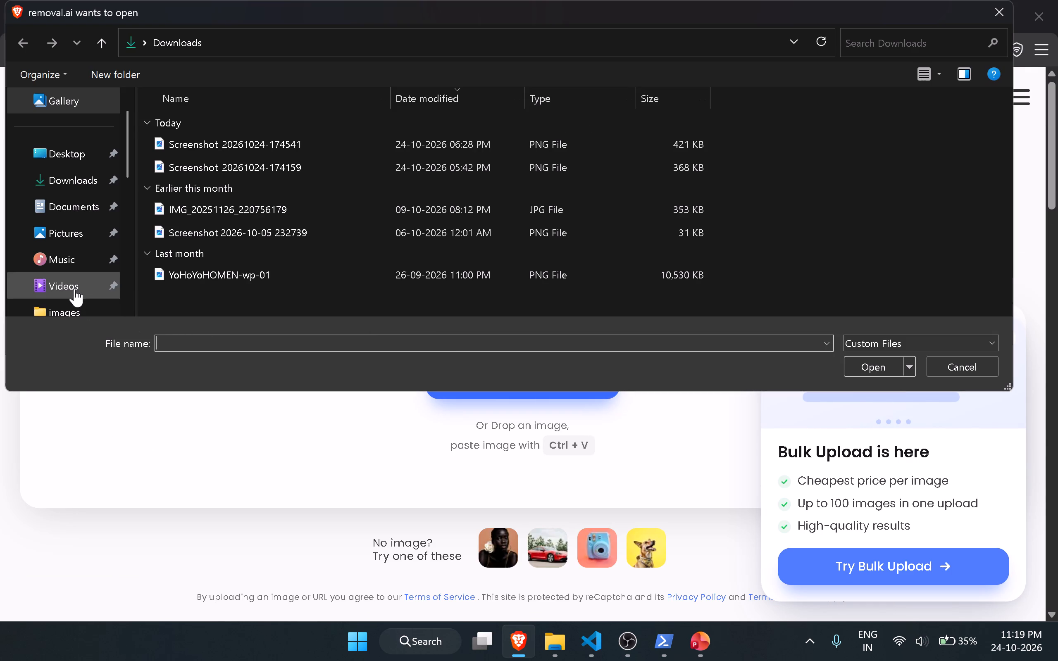
scroll(74, 289, "down", 4)
left_click(66, 156)
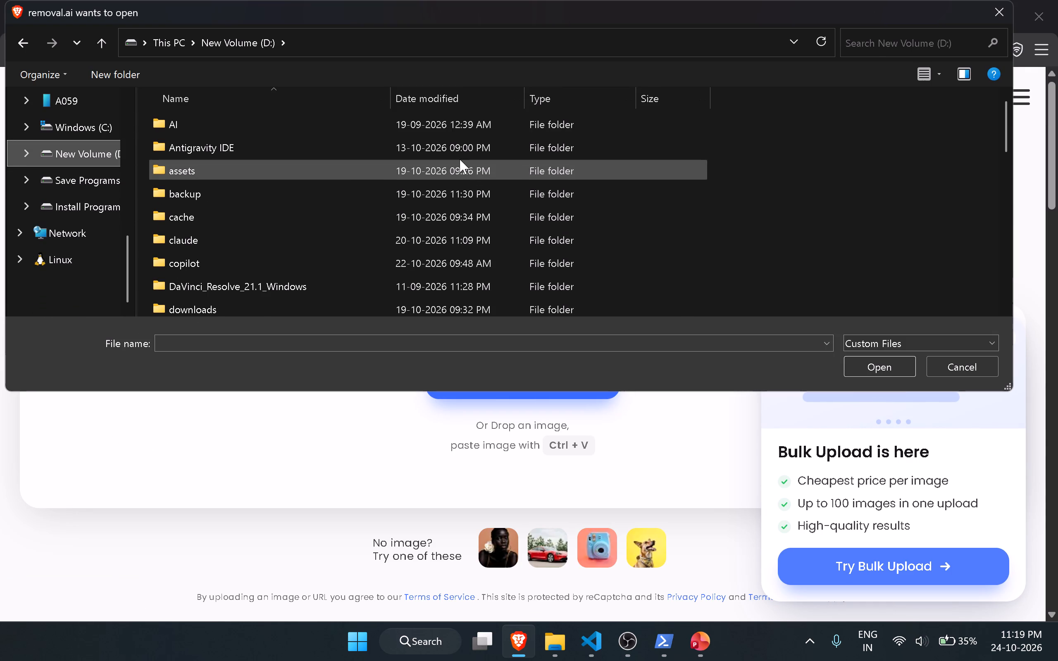
scroll(304, 145, "down", 6)
left_click(277, 311)
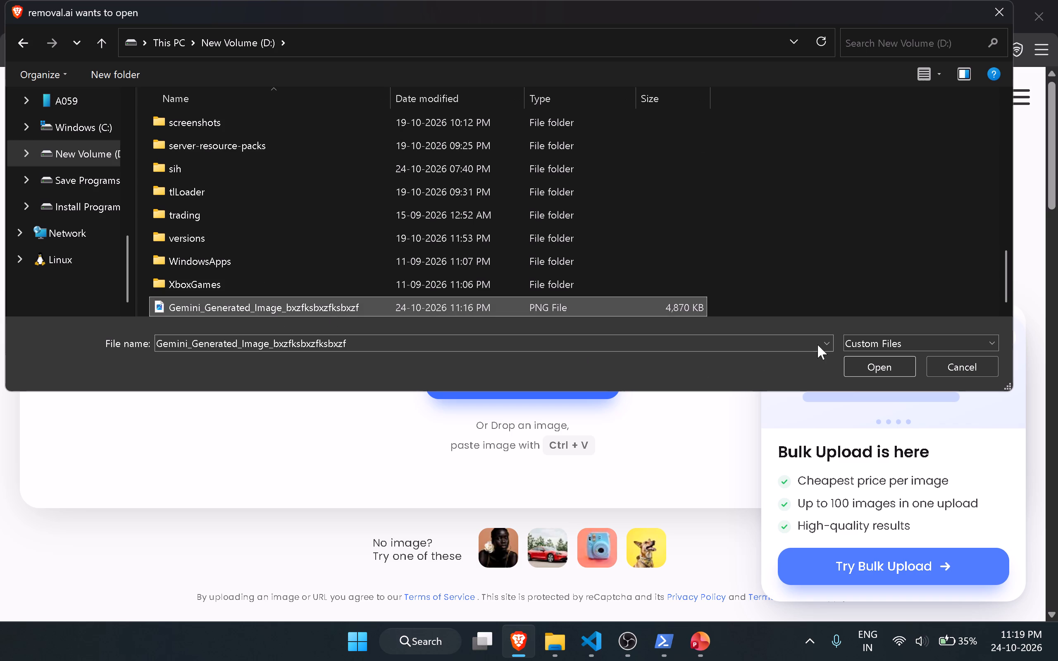
left_click(900, 367)
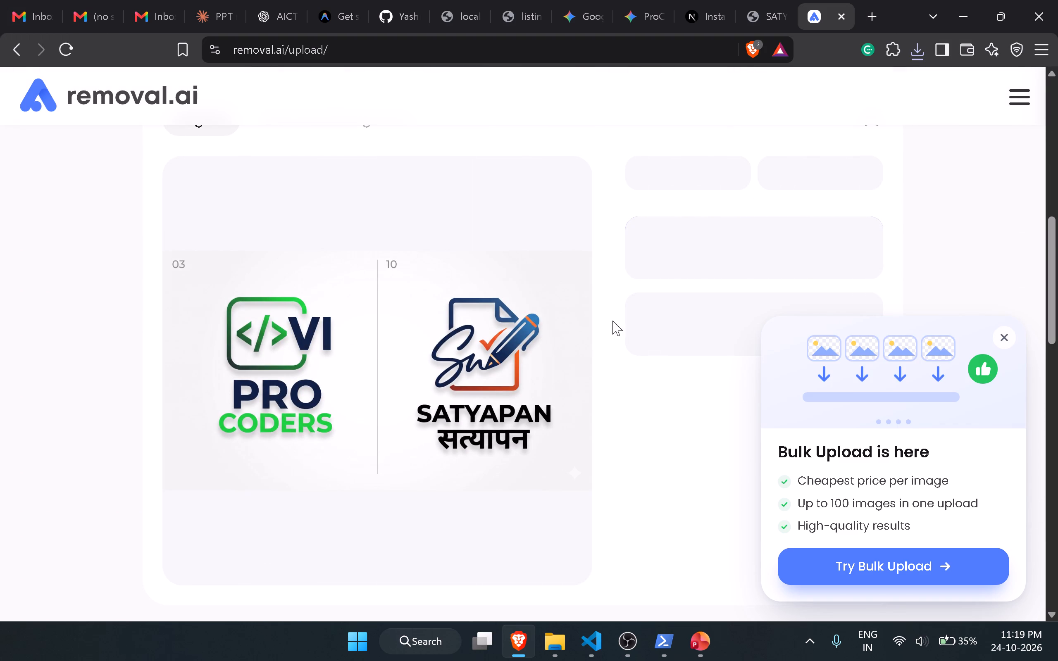
left_click(1003, 340)
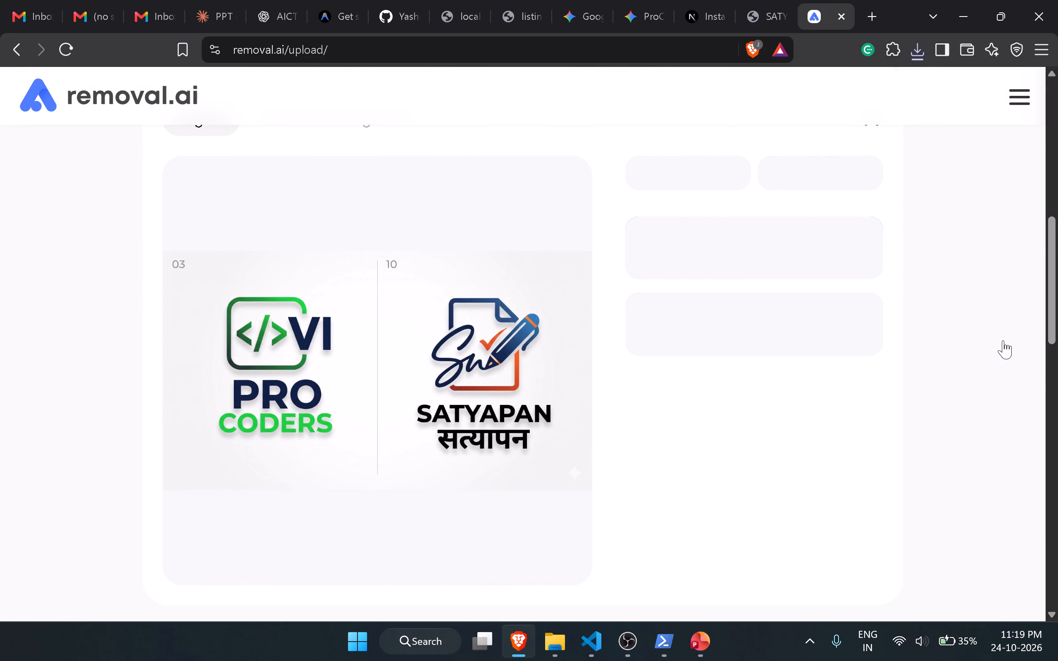
Upload the same Gemini_Generated_Image PNG from New Volume (D:) to removal.ai again.
scroll(719, 471, "down", 10)
scroll(719, 471, "up", 1)
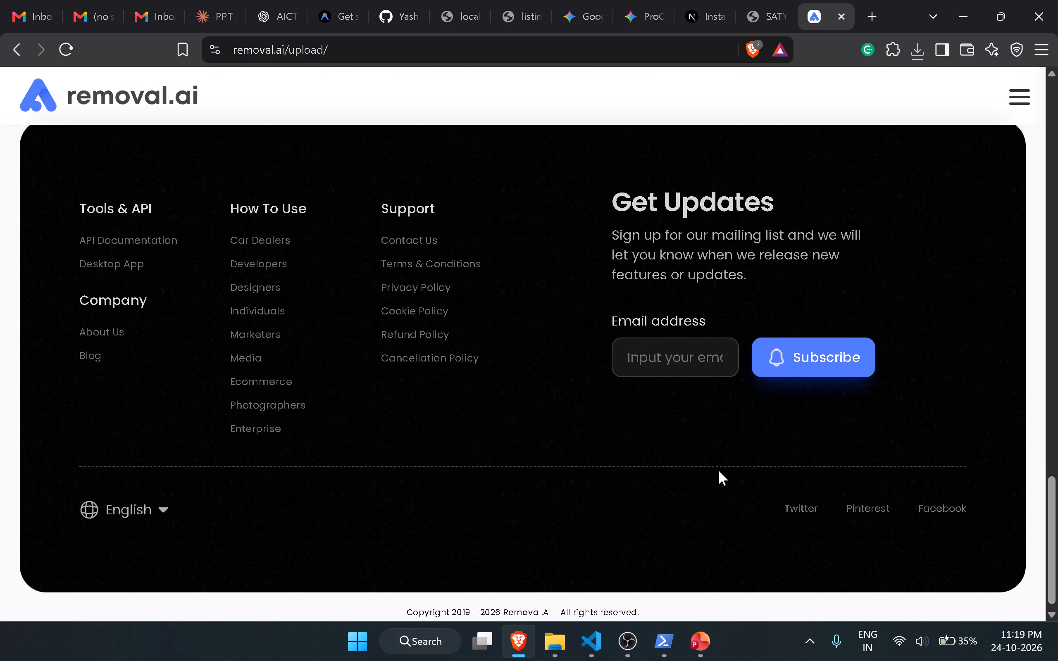
scroll(719, 471, "up", 8)
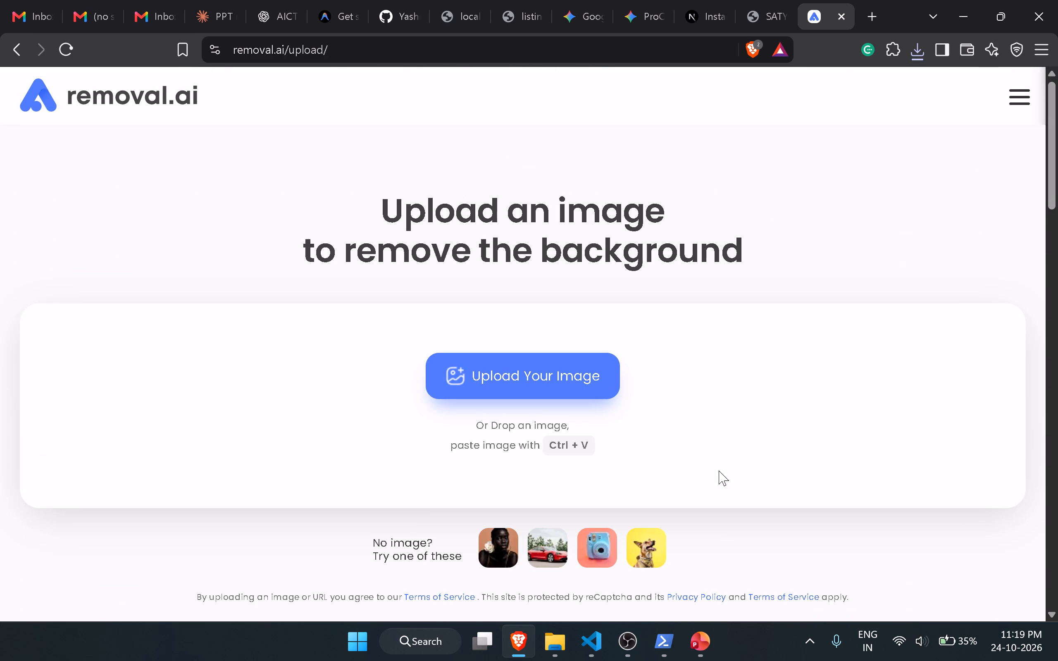
left_click(536, 384)
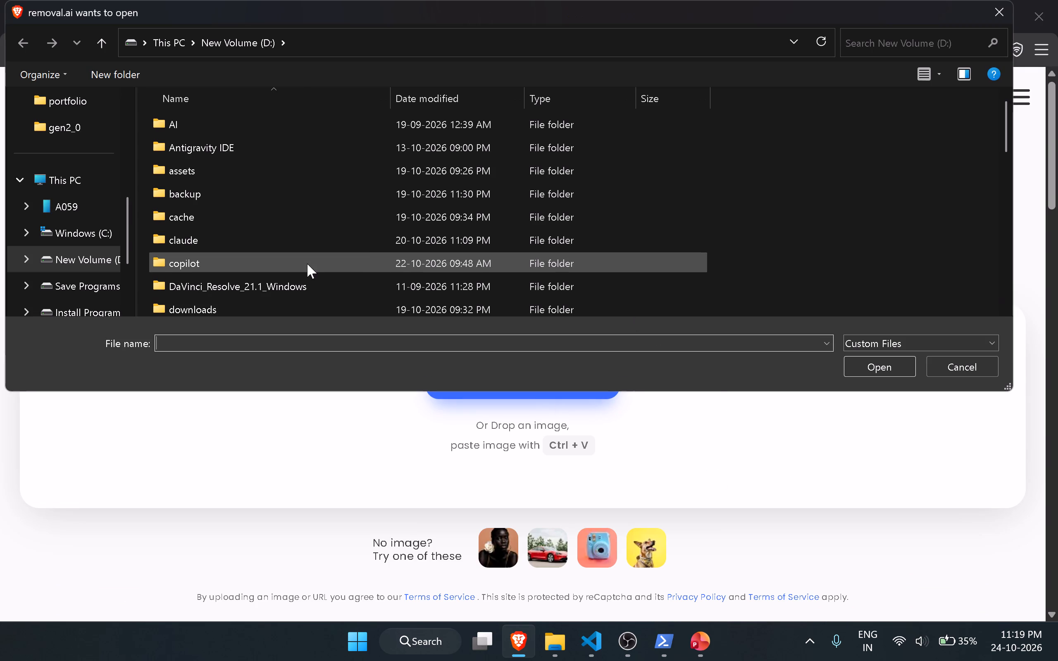
scroll(310, 166, "down", 7)
left_click(261, 303)
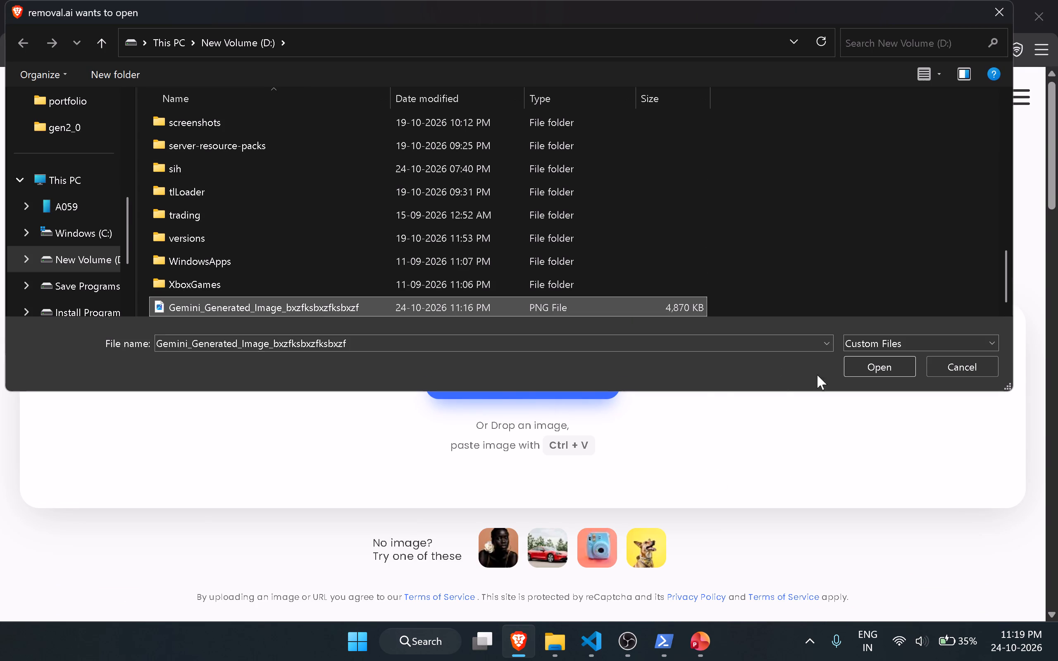
left_click(865, 367)
left_click(316, 315)
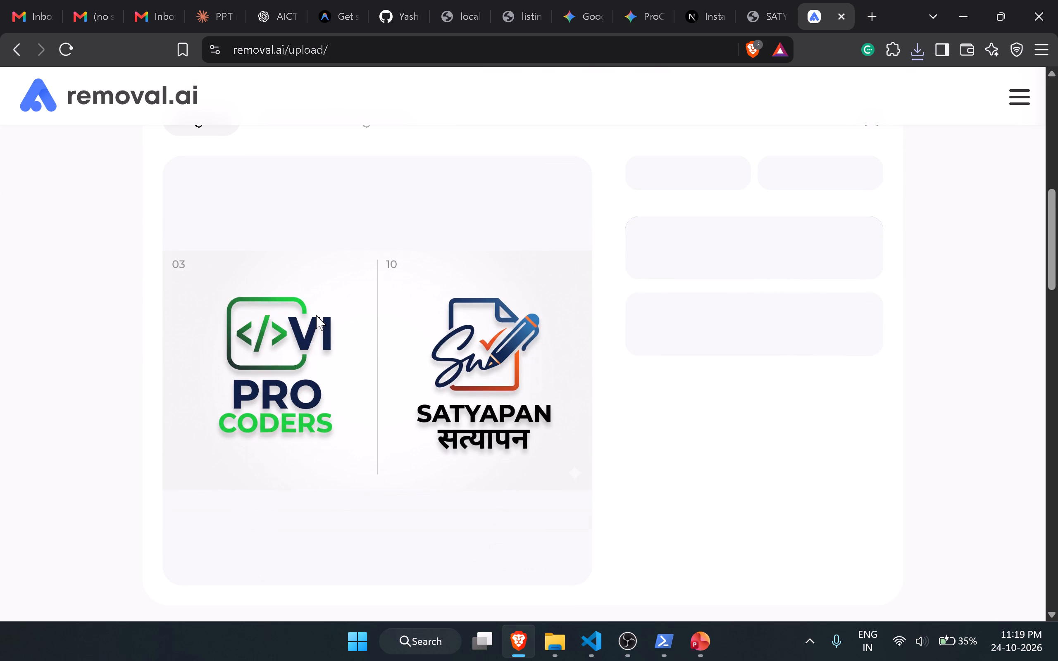
Download the background-removed logo image at 600 x 334 px into the Downloads folder as a PNG.
scroll(466, 415, "down", 4)
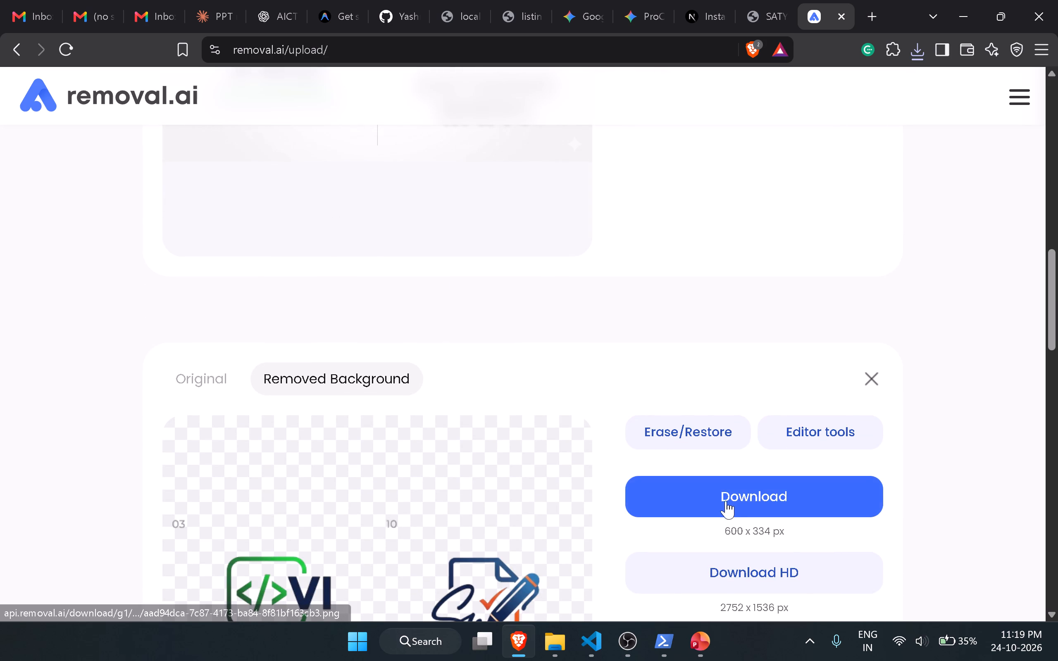
scroll(724, 500, "down", 3)
left_click(722, 316)
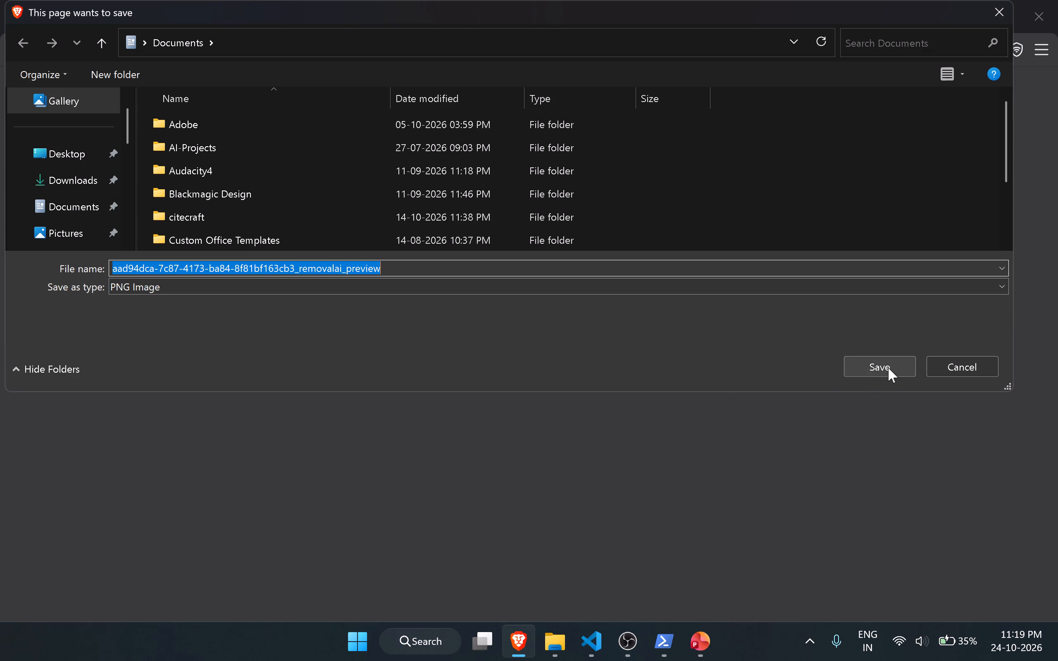
left_click(75, 183)
left_click(855, 369)
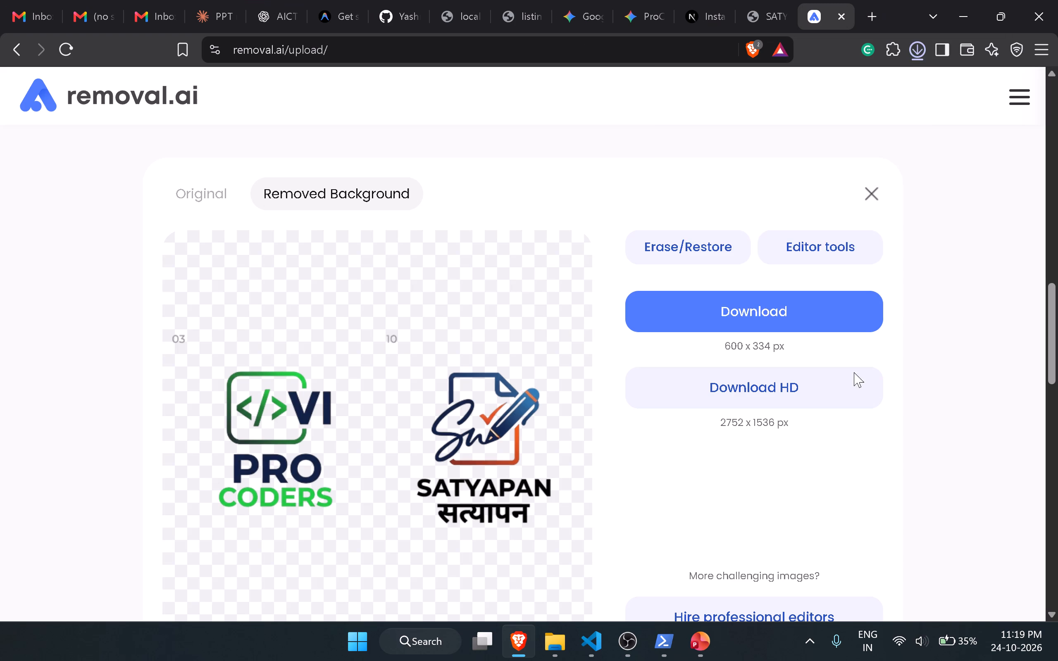
Open the downloaded background-removed image in Photos to check it, and close the viewer.
double_click(817, 95)
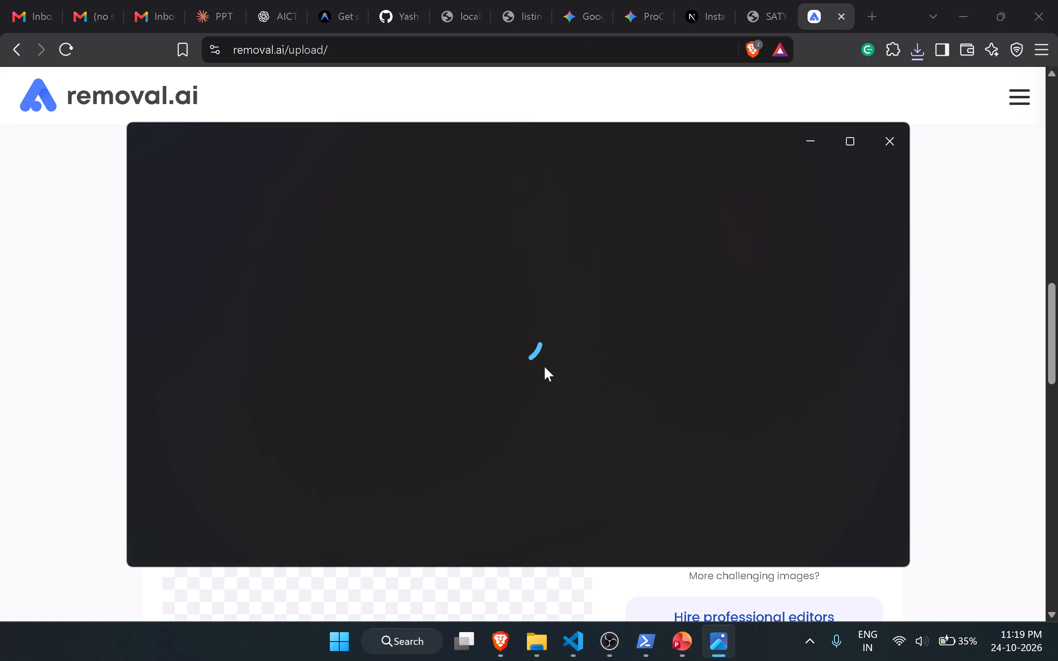
left_click(883, 150)
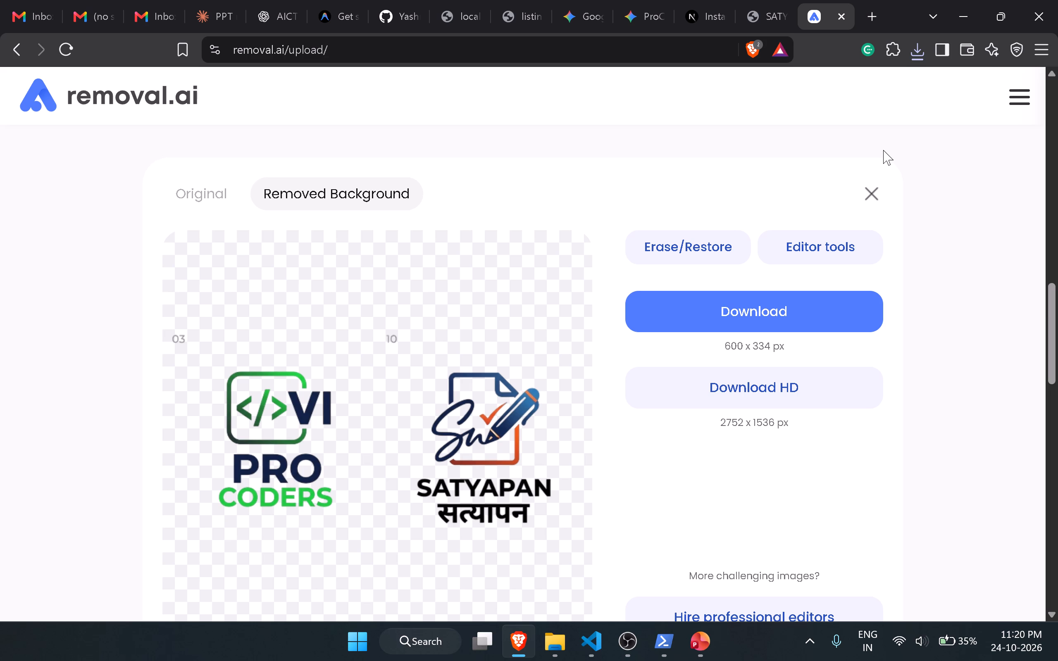
Switch to the SIH presentation in PowerPoint and go to slide 2, AICTE ValidAI.
left_click(686, 652)
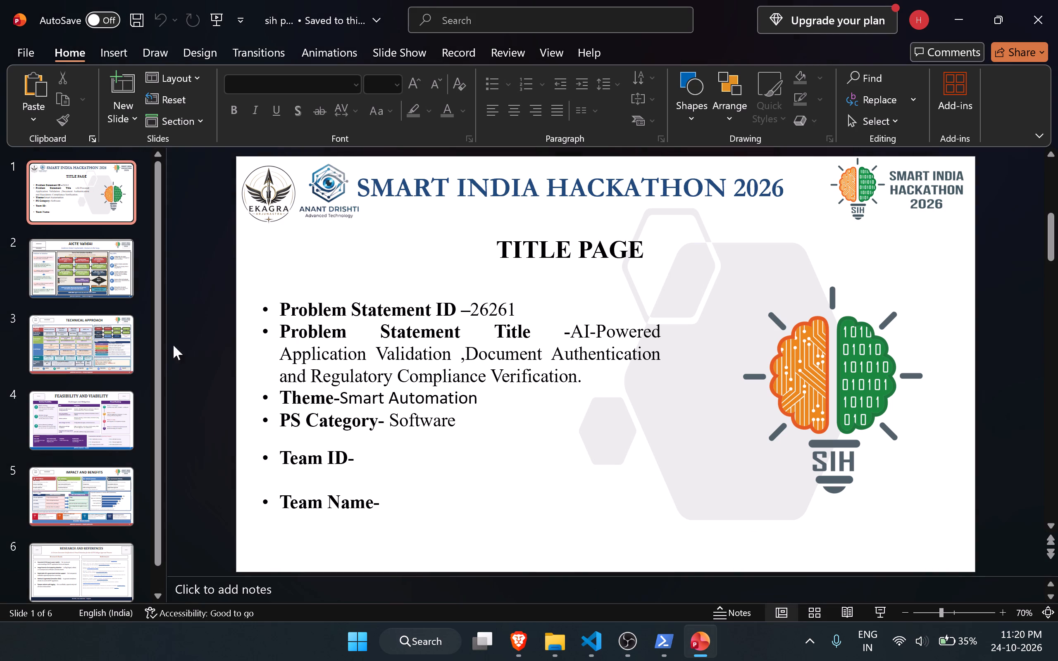
left_click(99, 287)
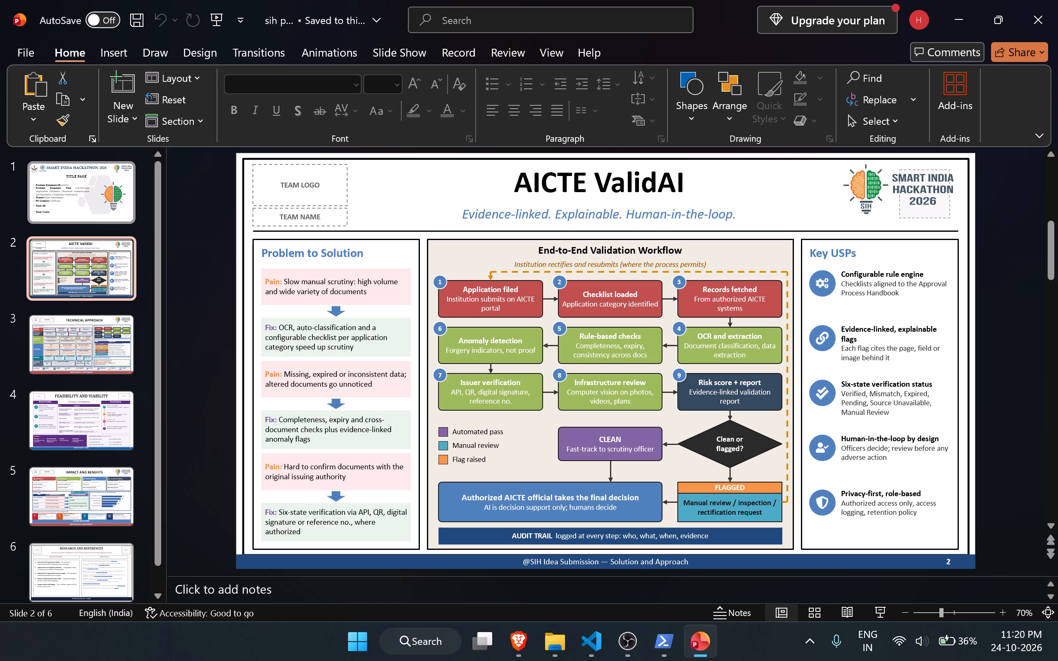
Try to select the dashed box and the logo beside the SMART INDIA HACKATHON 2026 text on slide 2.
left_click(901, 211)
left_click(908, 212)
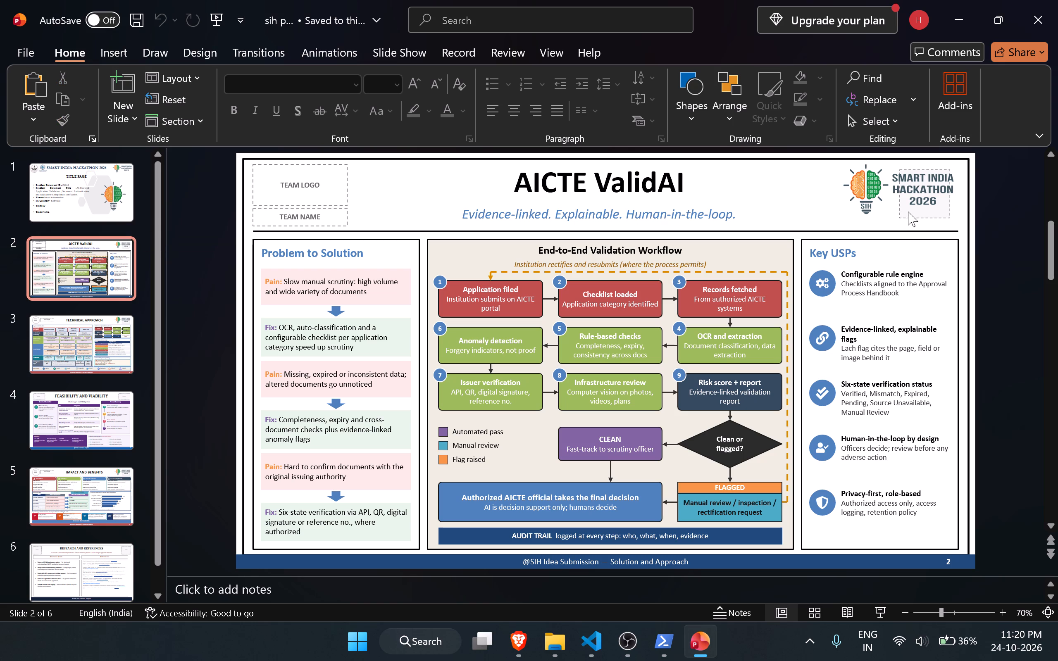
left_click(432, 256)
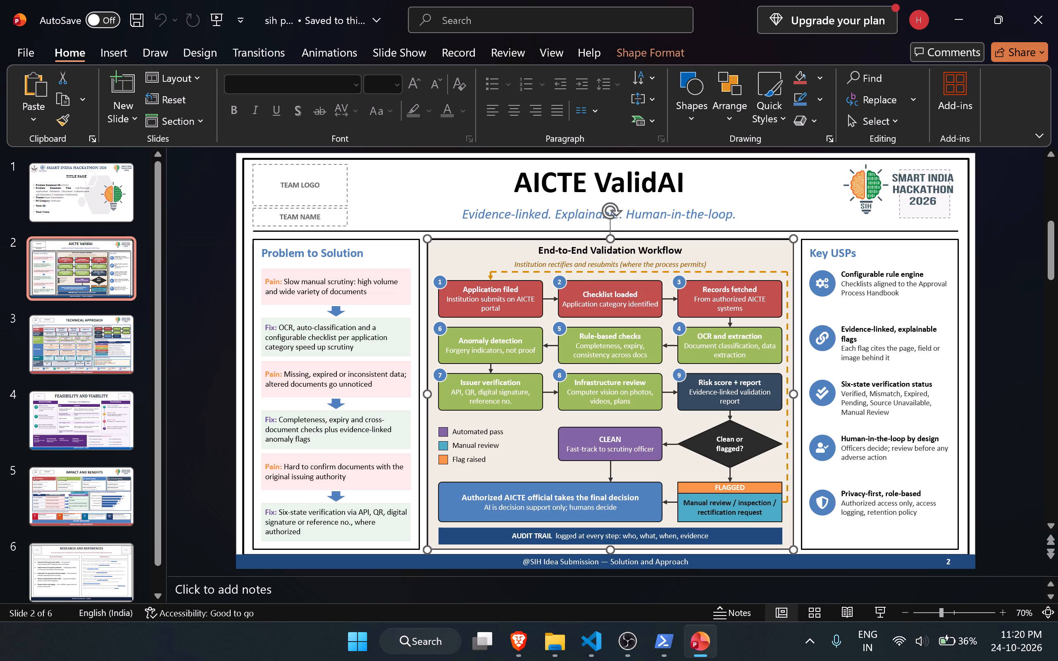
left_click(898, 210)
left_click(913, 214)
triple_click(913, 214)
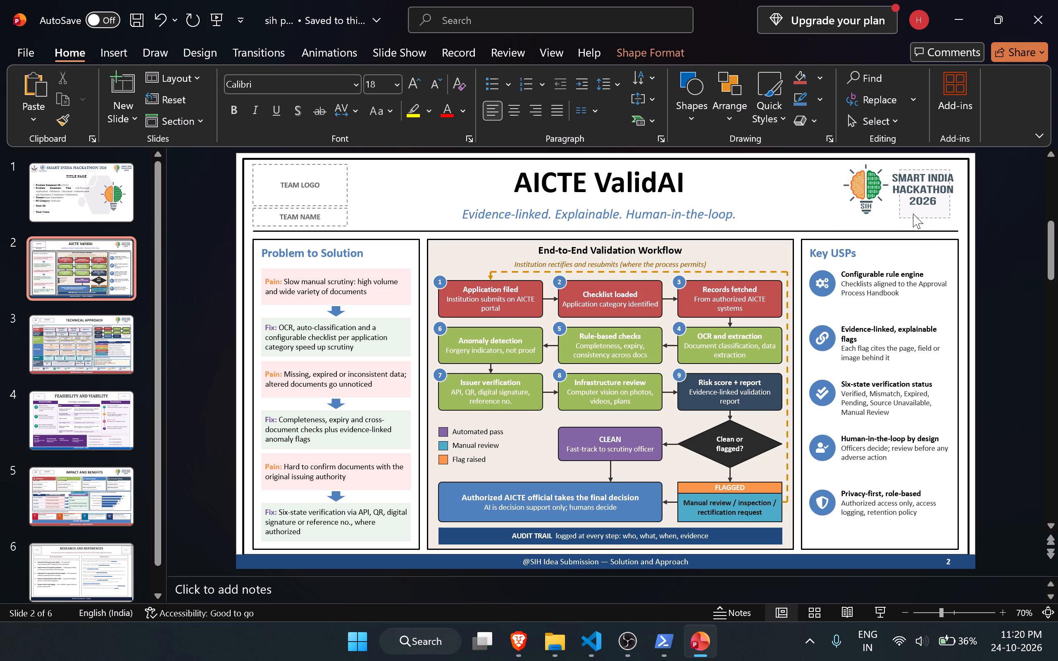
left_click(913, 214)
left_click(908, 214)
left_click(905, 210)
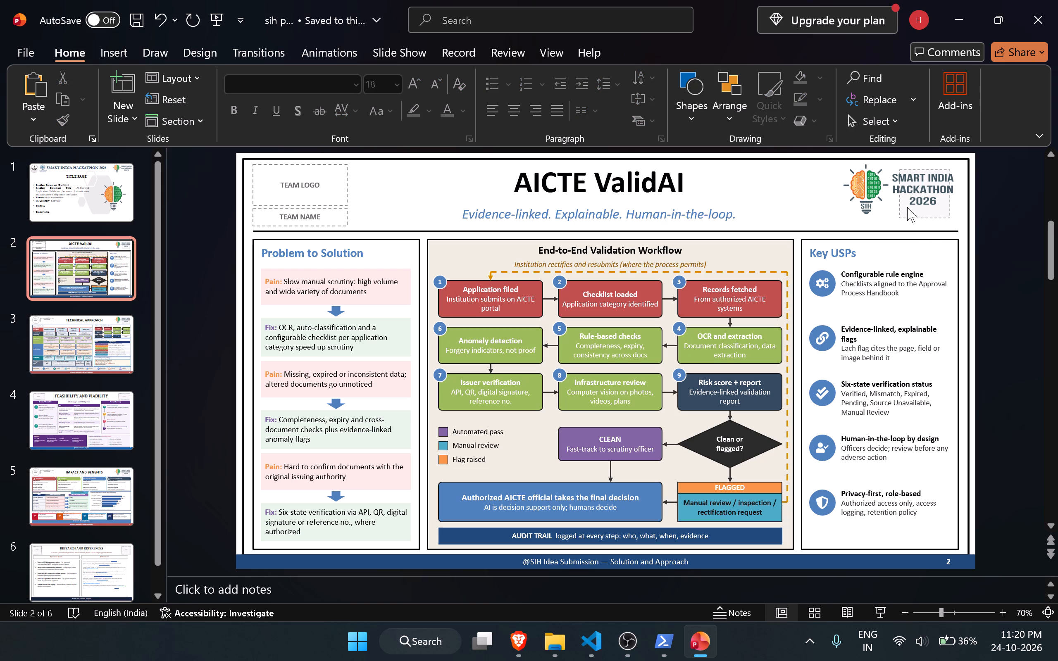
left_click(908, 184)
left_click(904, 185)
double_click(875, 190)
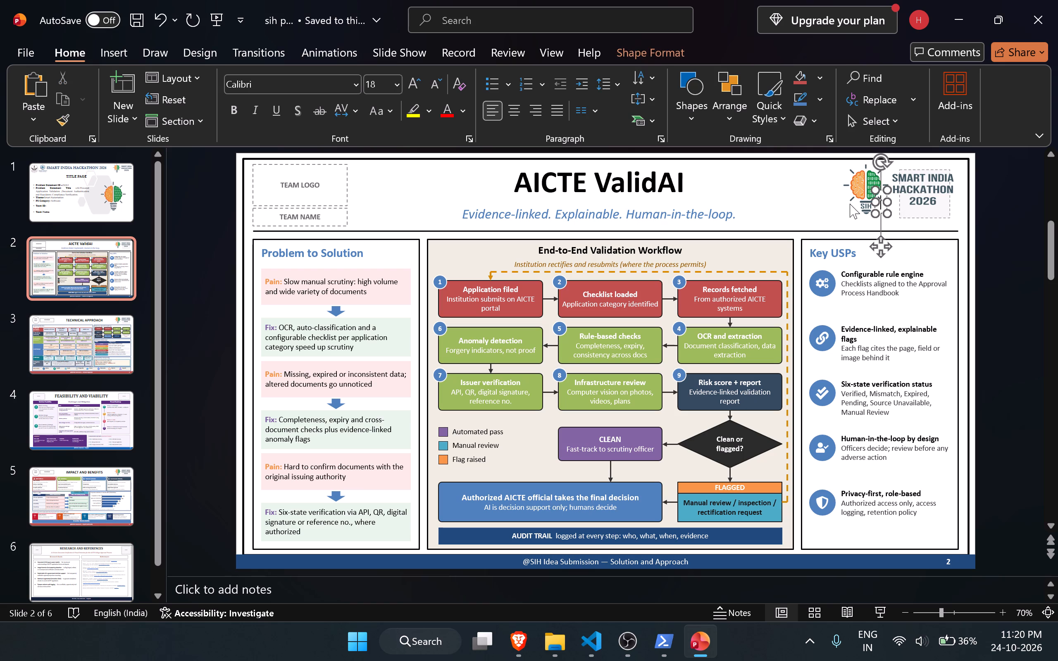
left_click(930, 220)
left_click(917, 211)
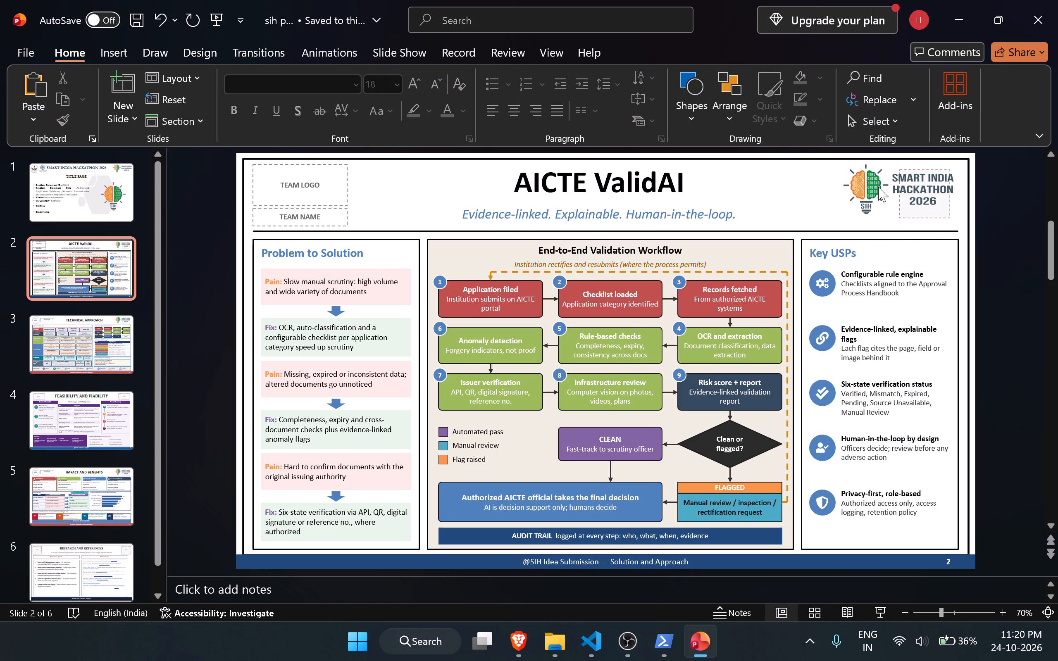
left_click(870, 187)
Delete the TEAM LOGO and TEAM NAME labels and their dashed placeholder boxes from the header of slide 2.
left_click(311, 192)
key("Delete")
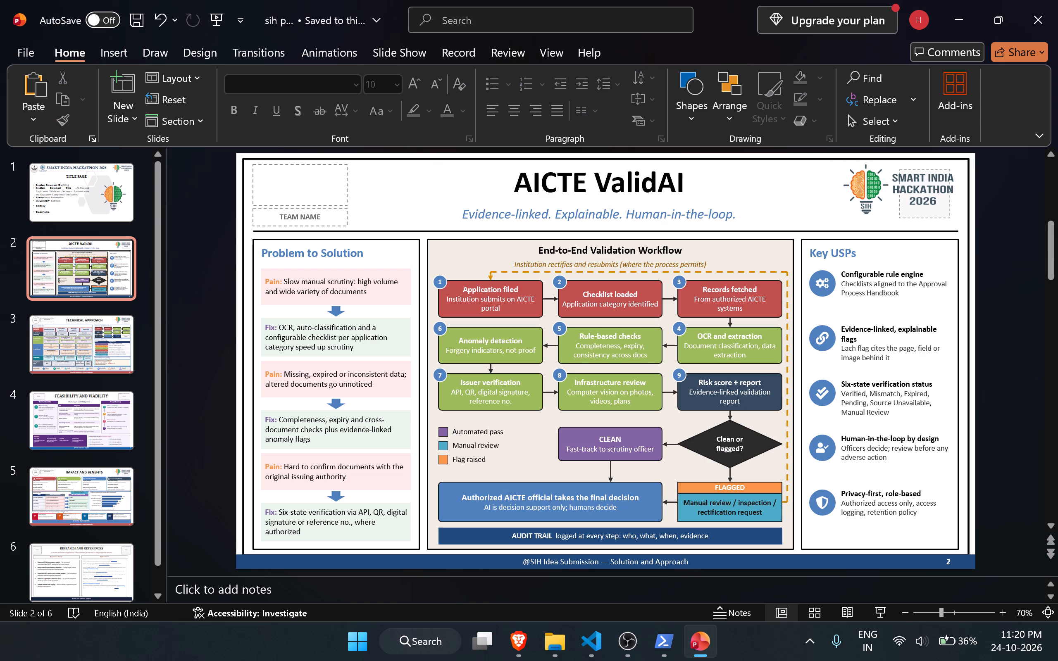
left_click(323, 215)
key("Delete")
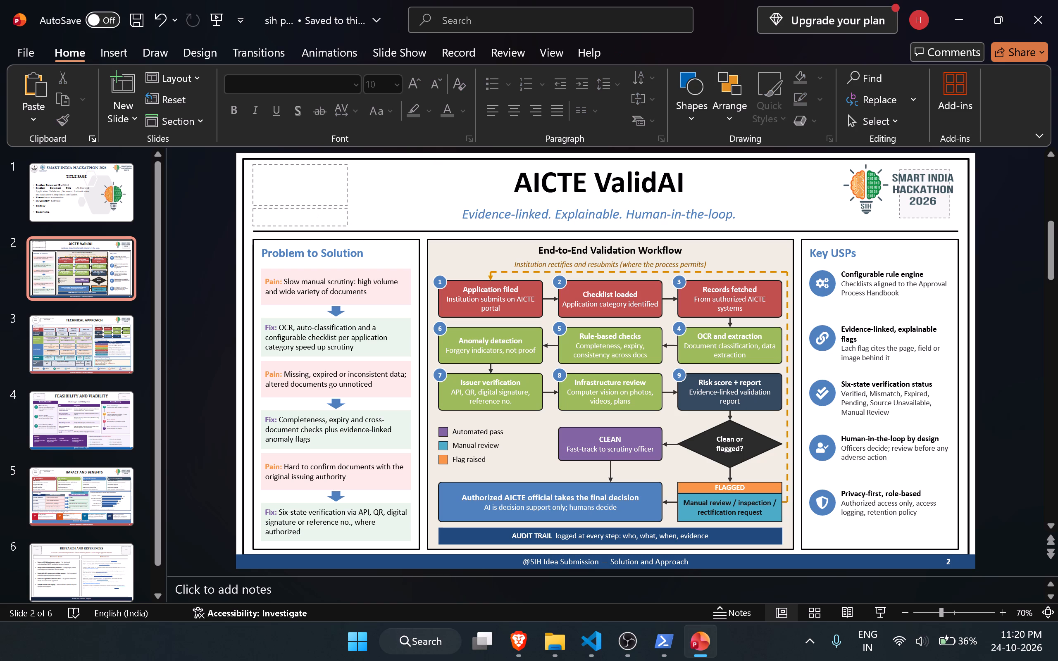
left_click(323, 219)
key("Delete")
left_click(323, 197)
key("Delete")
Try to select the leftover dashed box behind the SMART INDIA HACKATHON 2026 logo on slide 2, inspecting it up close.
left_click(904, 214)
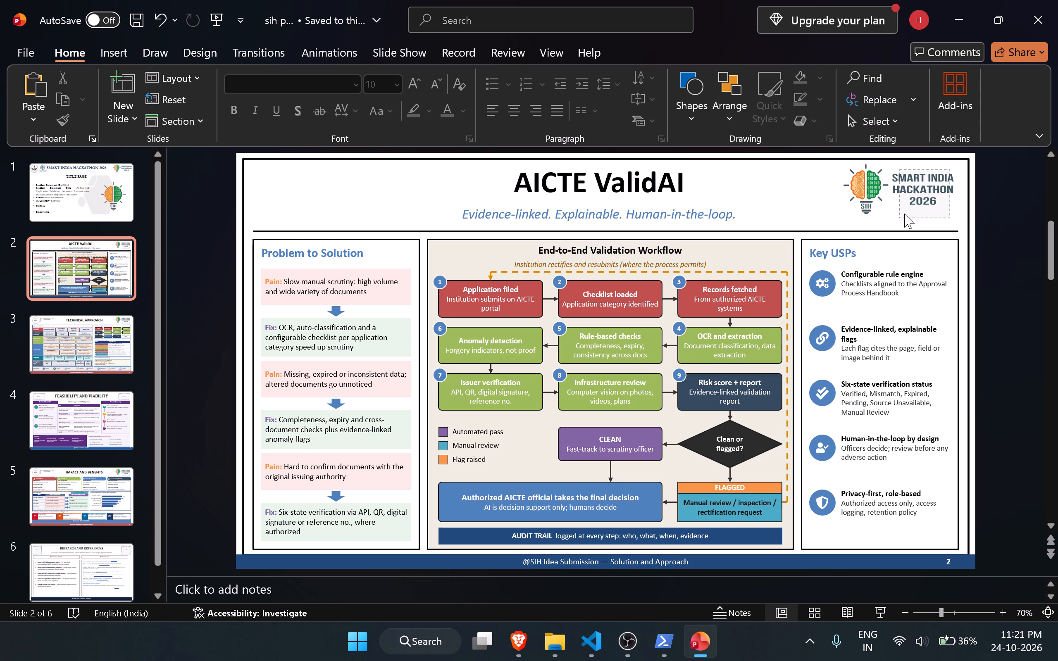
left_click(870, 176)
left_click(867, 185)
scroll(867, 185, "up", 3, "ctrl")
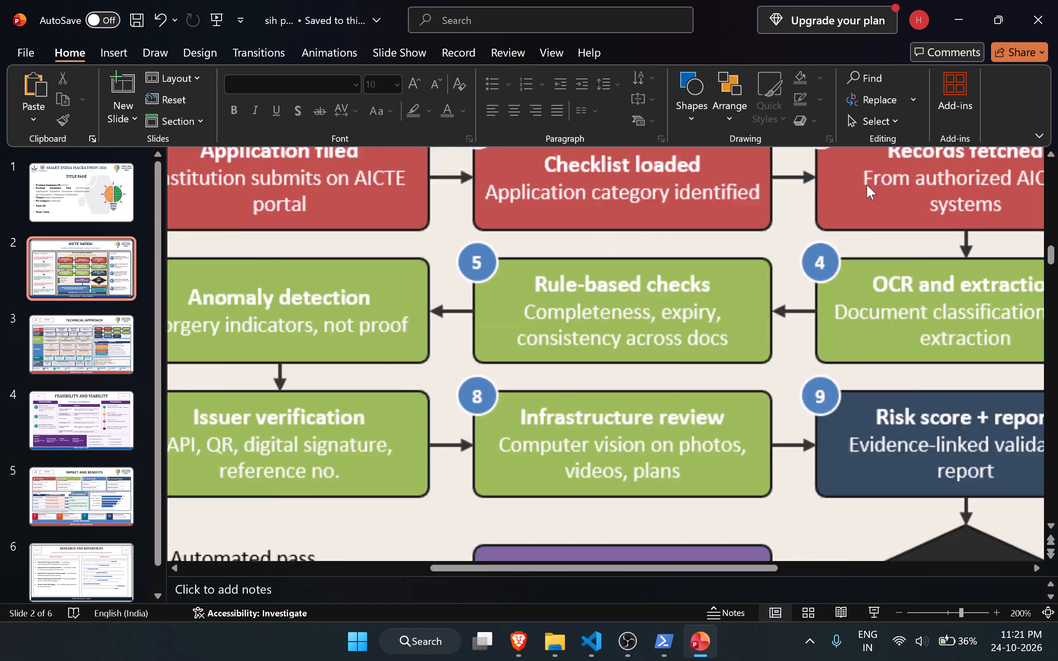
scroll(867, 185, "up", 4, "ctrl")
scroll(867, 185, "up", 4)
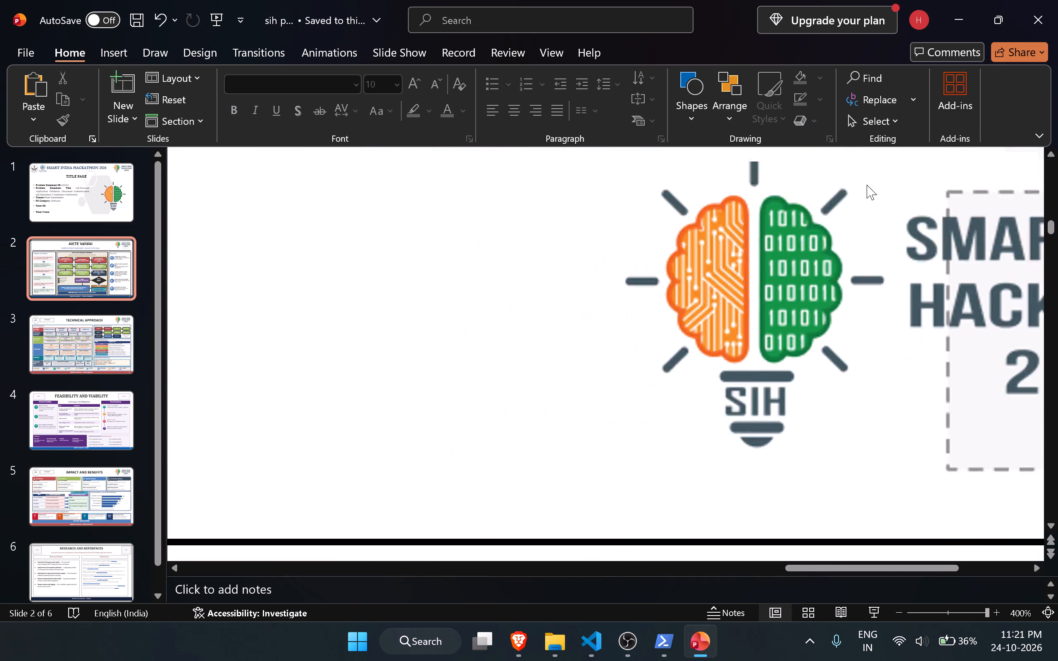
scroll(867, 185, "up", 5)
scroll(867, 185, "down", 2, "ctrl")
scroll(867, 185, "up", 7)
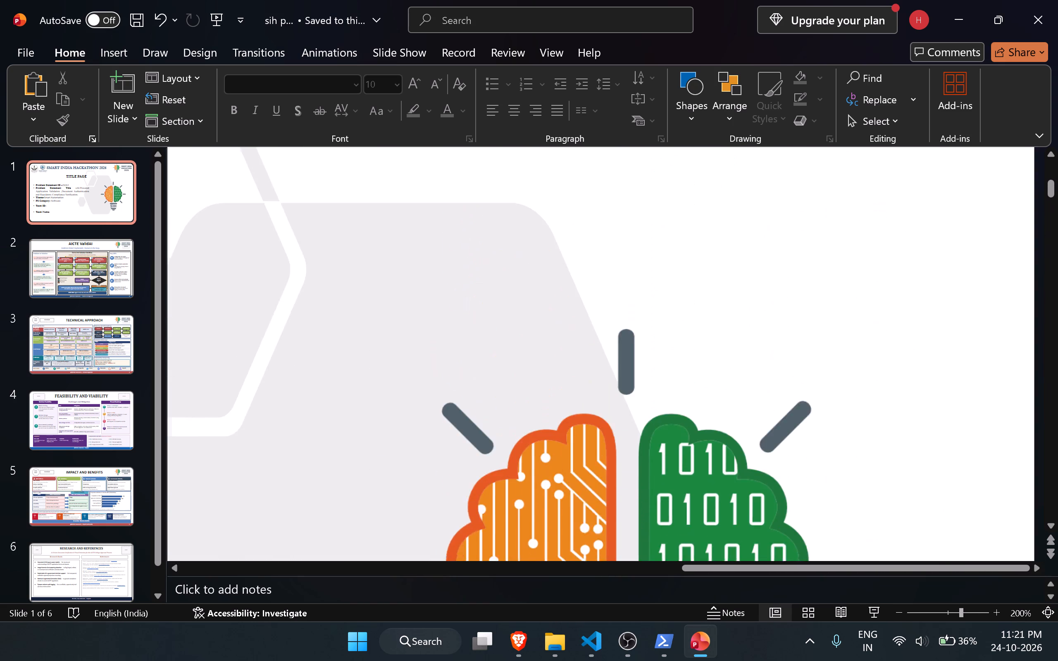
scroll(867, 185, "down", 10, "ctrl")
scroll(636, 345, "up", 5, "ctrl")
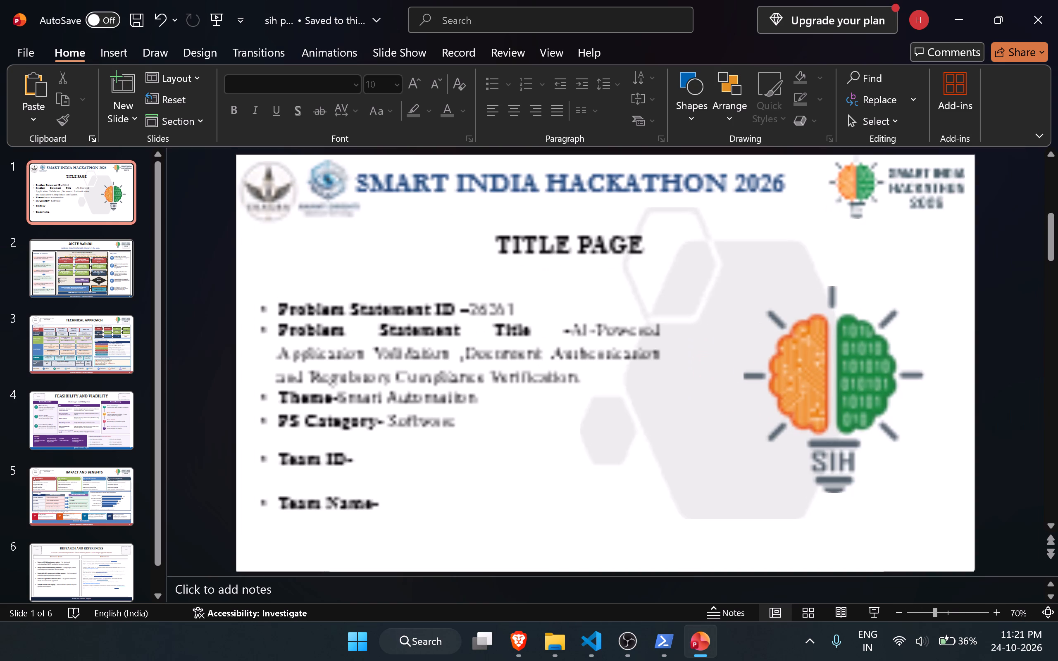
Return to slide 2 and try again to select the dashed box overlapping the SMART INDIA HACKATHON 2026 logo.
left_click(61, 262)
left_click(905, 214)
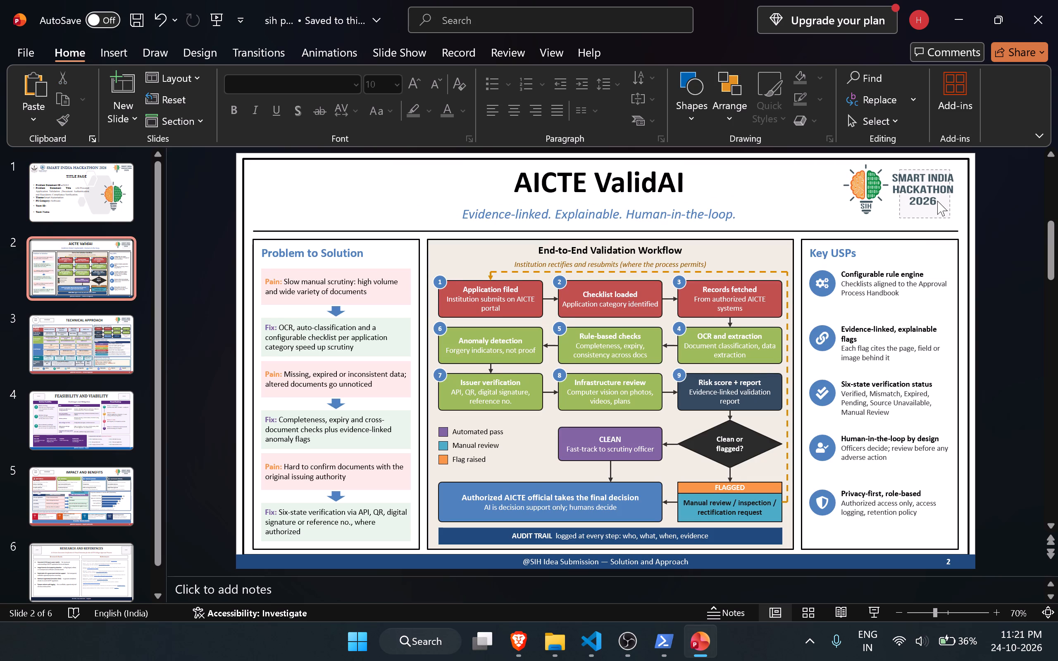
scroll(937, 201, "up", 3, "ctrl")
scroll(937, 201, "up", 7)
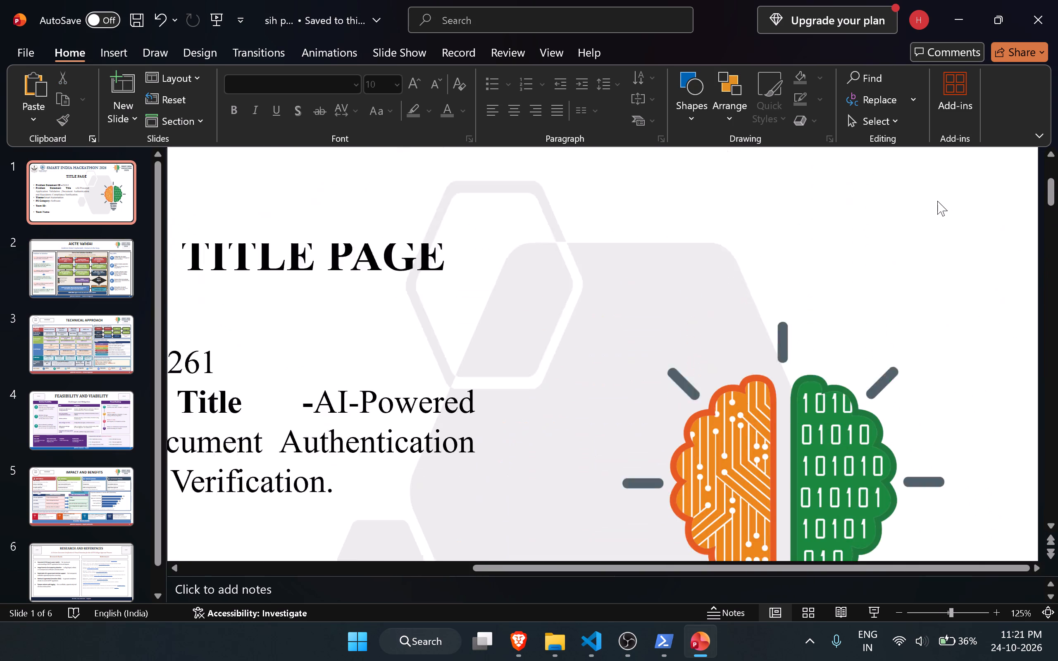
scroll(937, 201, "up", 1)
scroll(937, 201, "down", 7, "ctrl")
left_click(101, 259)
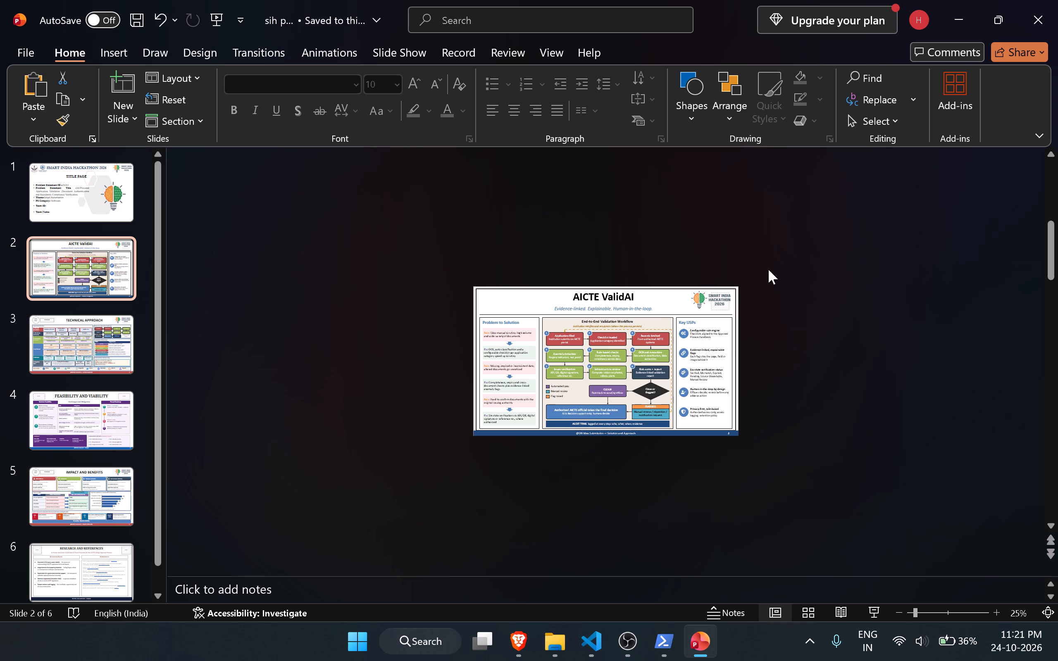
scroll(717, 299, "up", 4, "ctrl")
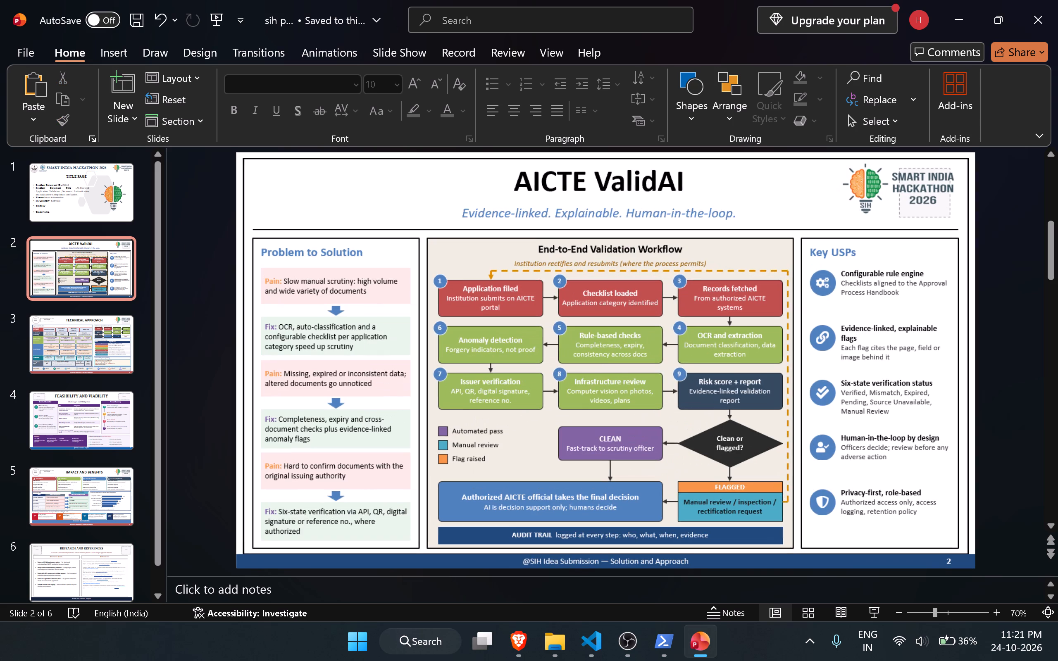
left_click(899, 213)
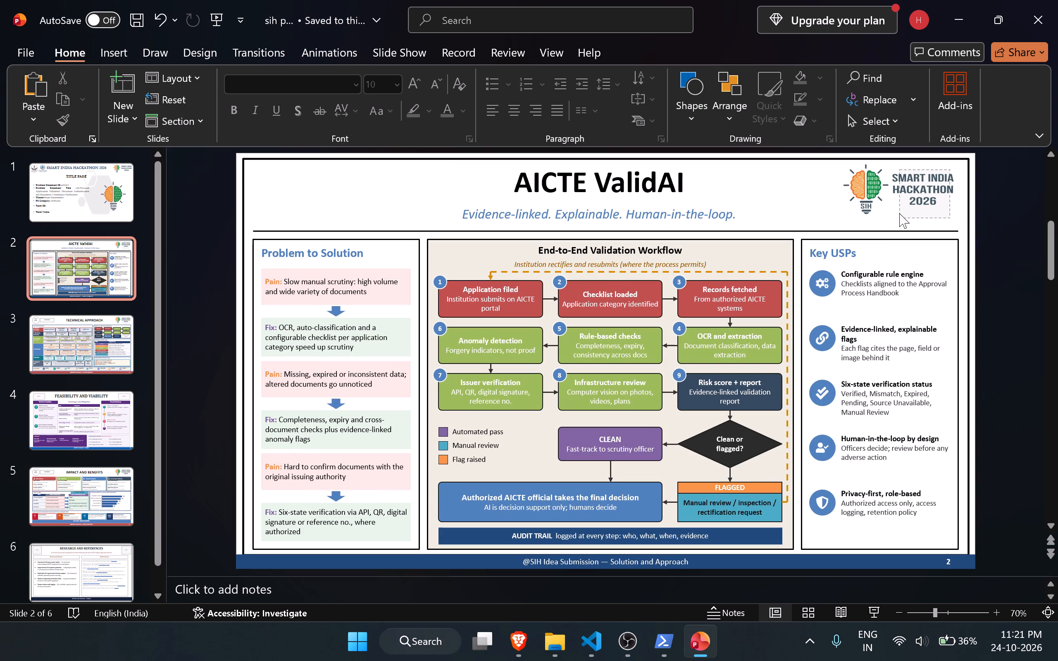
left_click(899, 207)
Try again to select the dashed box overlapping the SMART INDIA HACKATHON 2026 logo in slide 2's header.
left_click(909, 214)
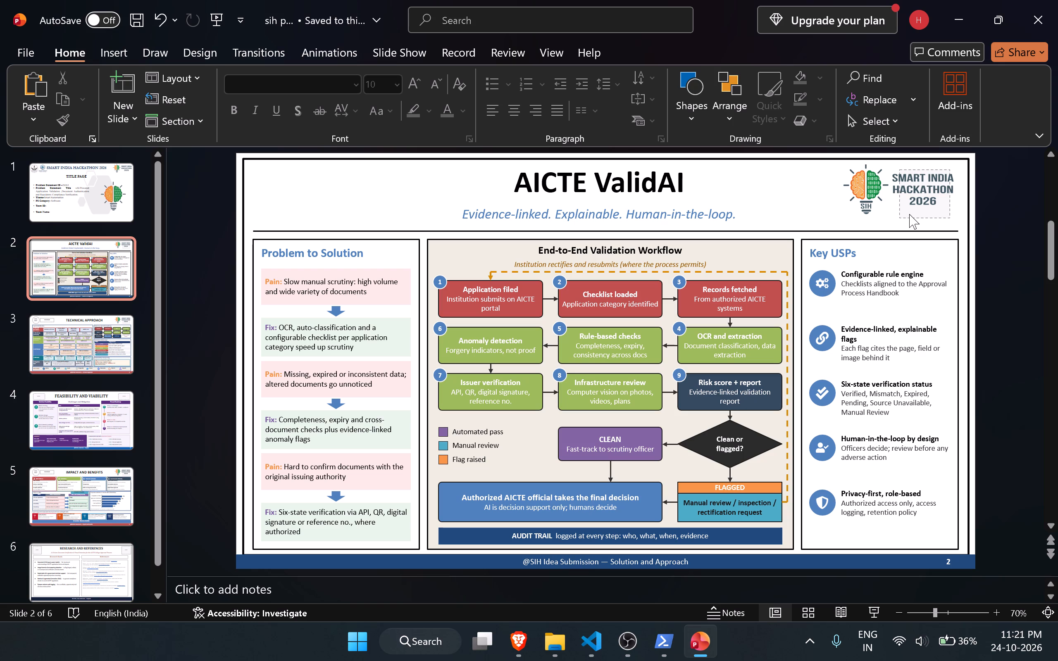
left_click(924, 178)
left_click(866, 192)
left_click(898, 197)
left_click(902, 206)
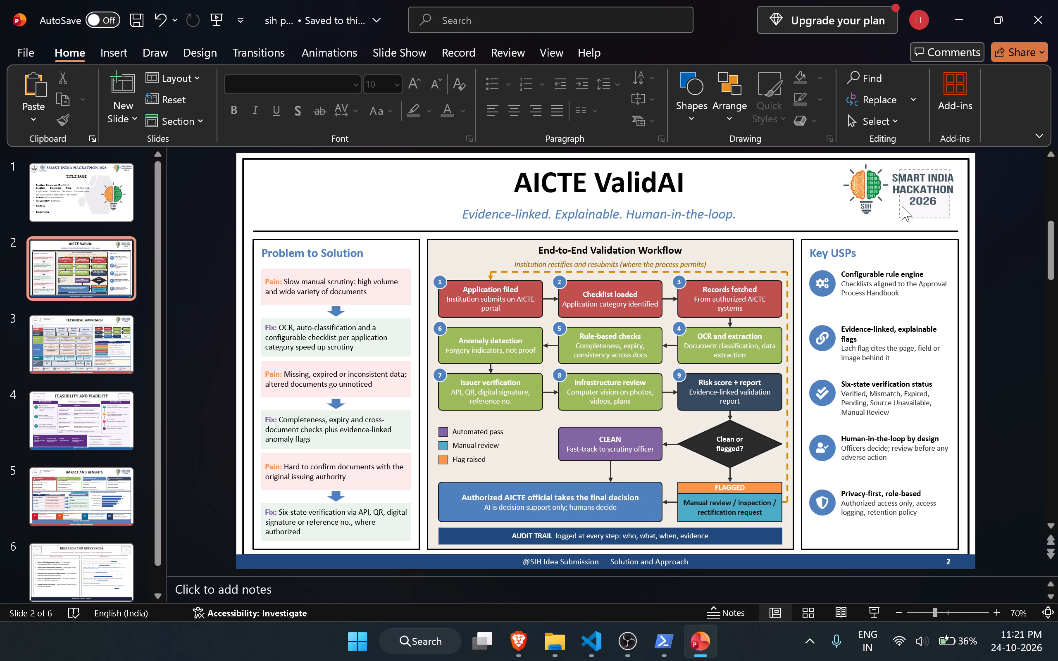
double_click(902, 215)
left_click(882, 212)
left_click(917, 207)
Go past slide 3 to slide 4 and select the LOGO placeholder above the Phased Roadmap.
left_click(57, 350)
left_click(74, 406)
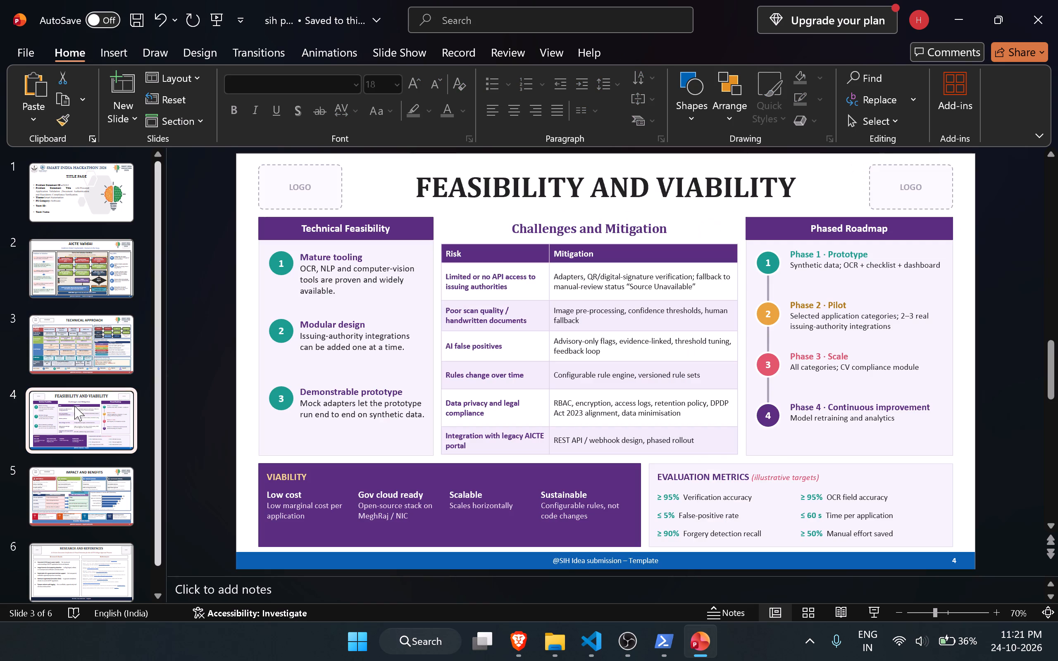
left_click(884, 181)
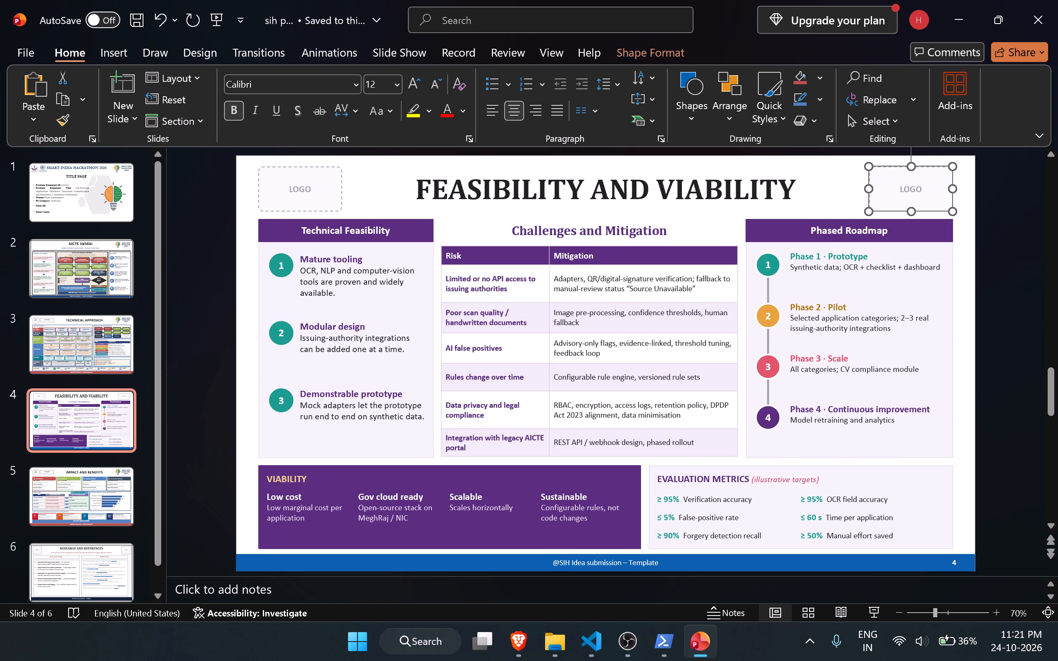
Close the sih ppt presentation without saving the changes.
left_click(1035, 23)
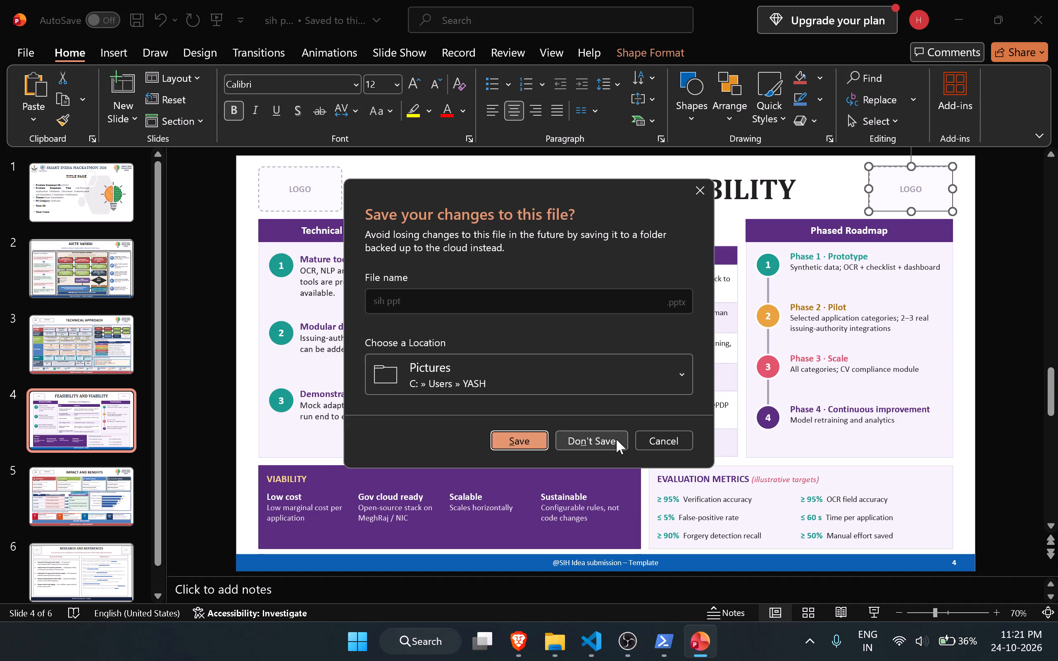
left_click(612, 444)
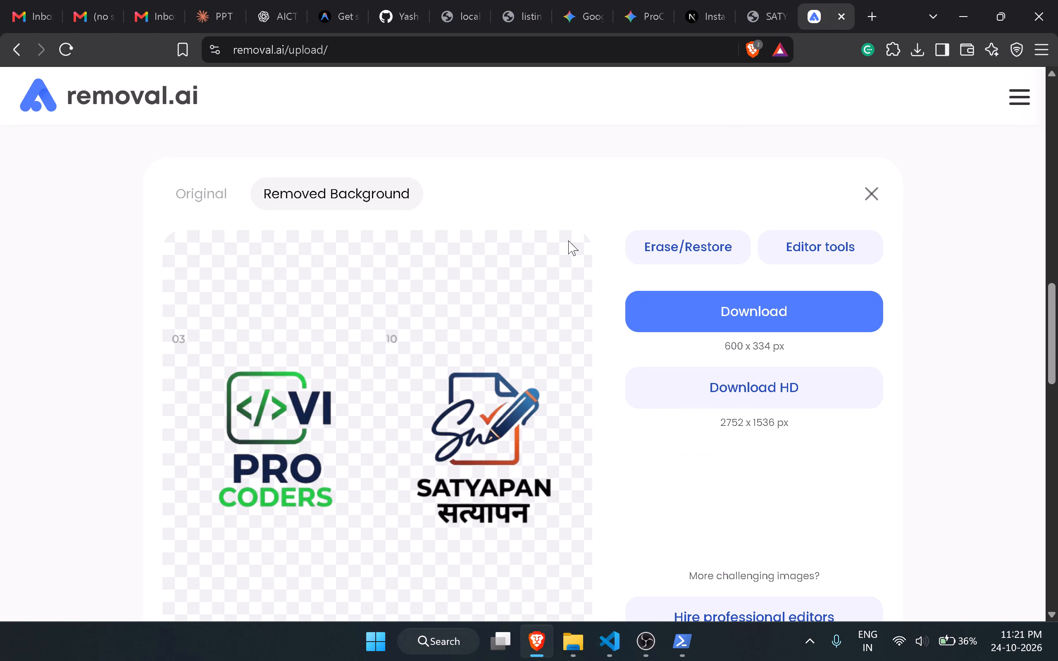
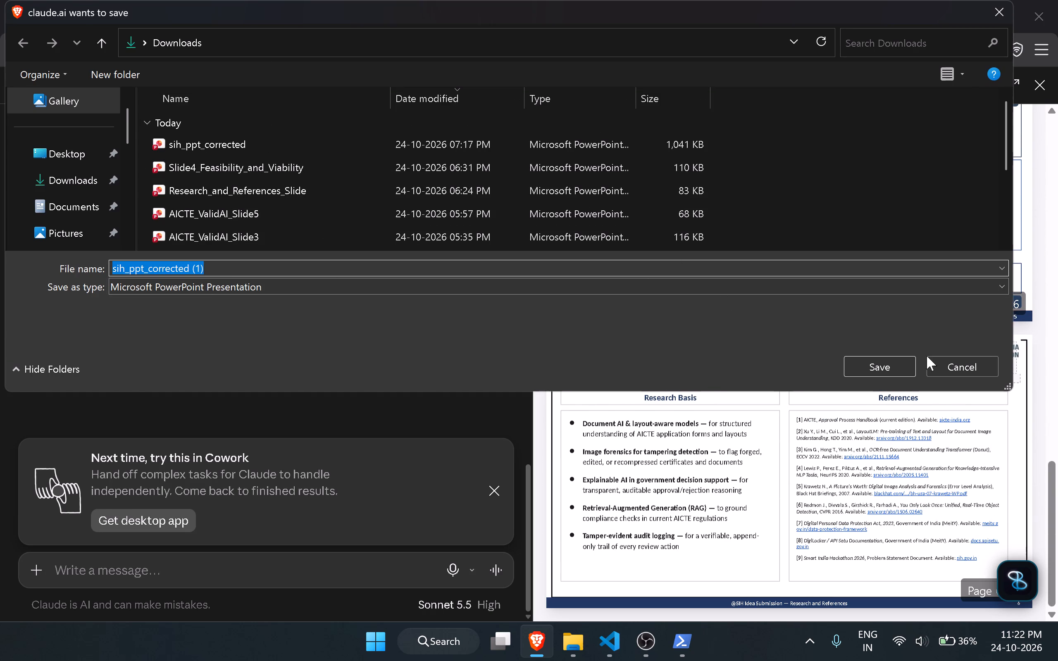
Cancel saving the duplicate download, open sih_ppt_corrected from the Downloads folder and enable editing.
left_click(930, 359)
left_click(580, 638)
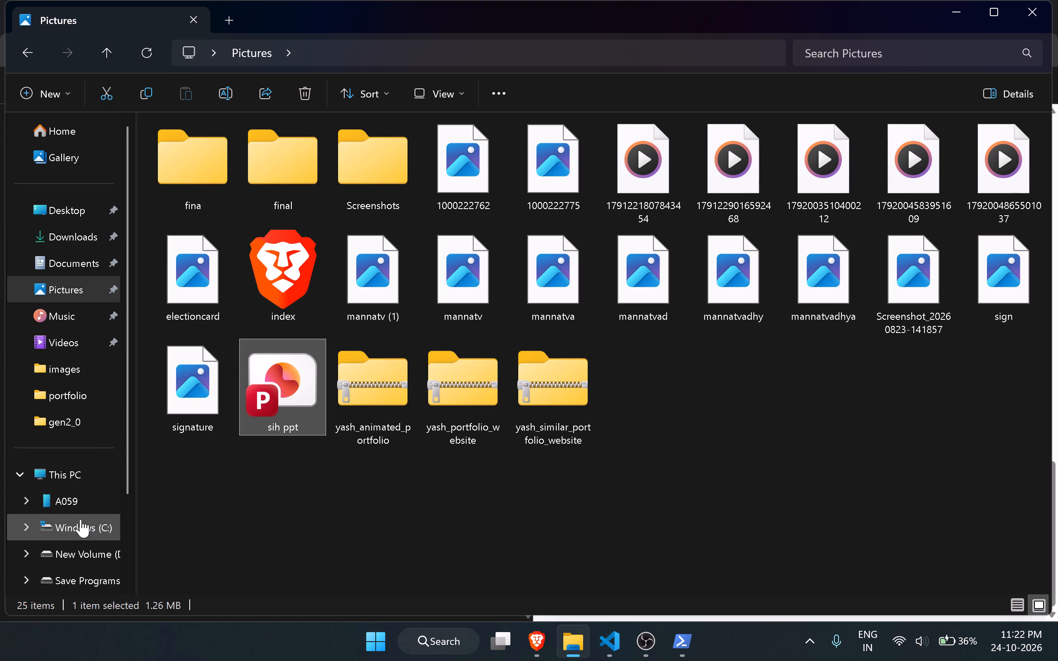
left_click(83, 530)
left_click(76, 481)
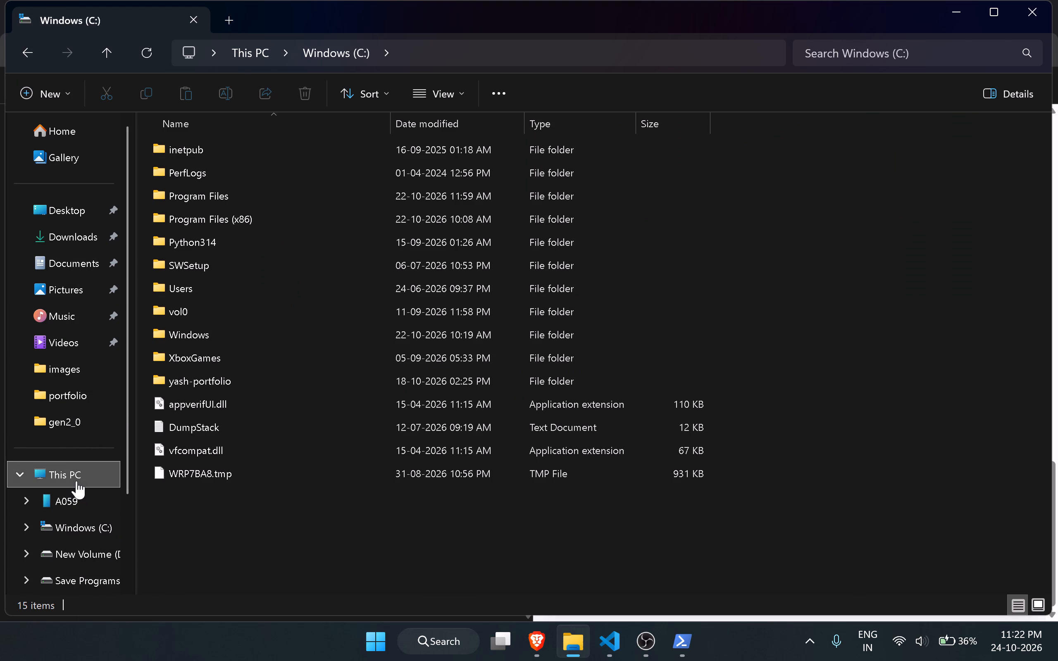
left_click(81, 233)
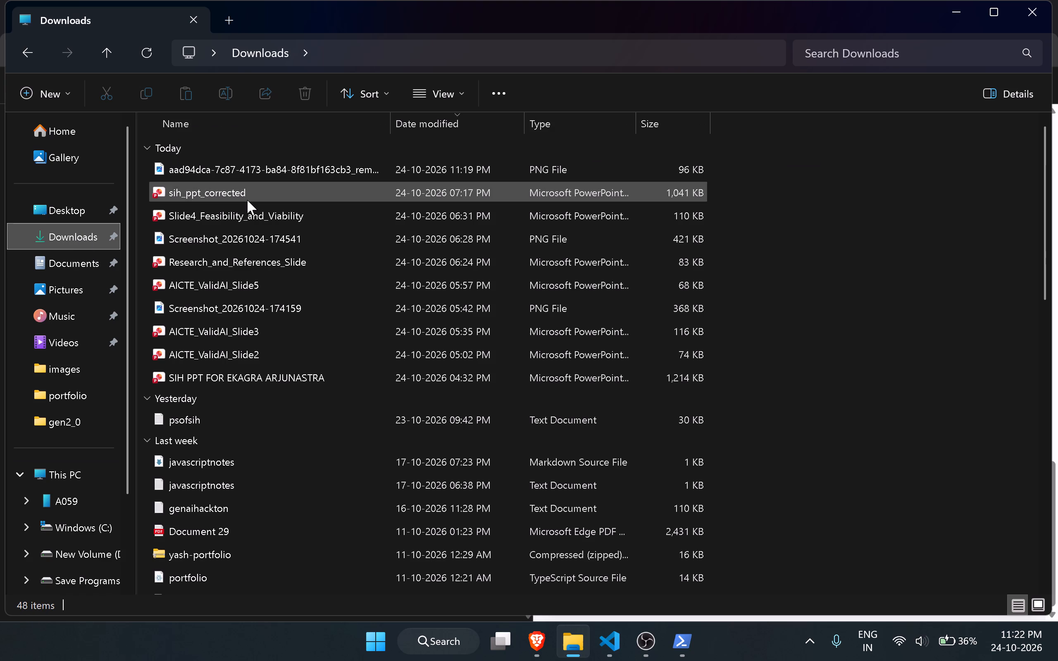
double_click(245, 193)
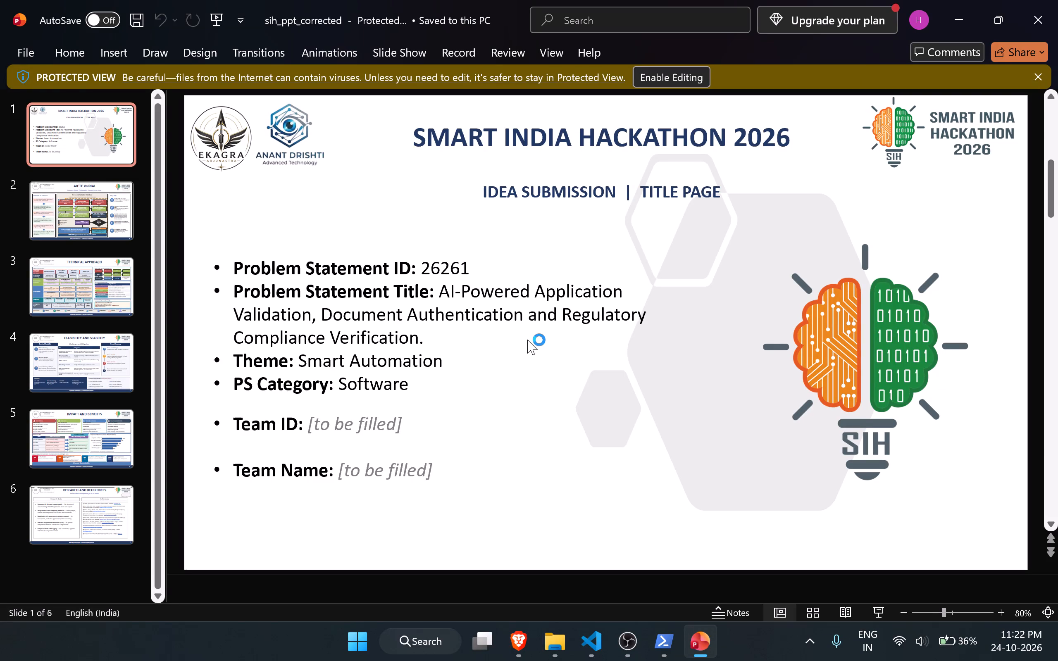
left_click(697, 71)
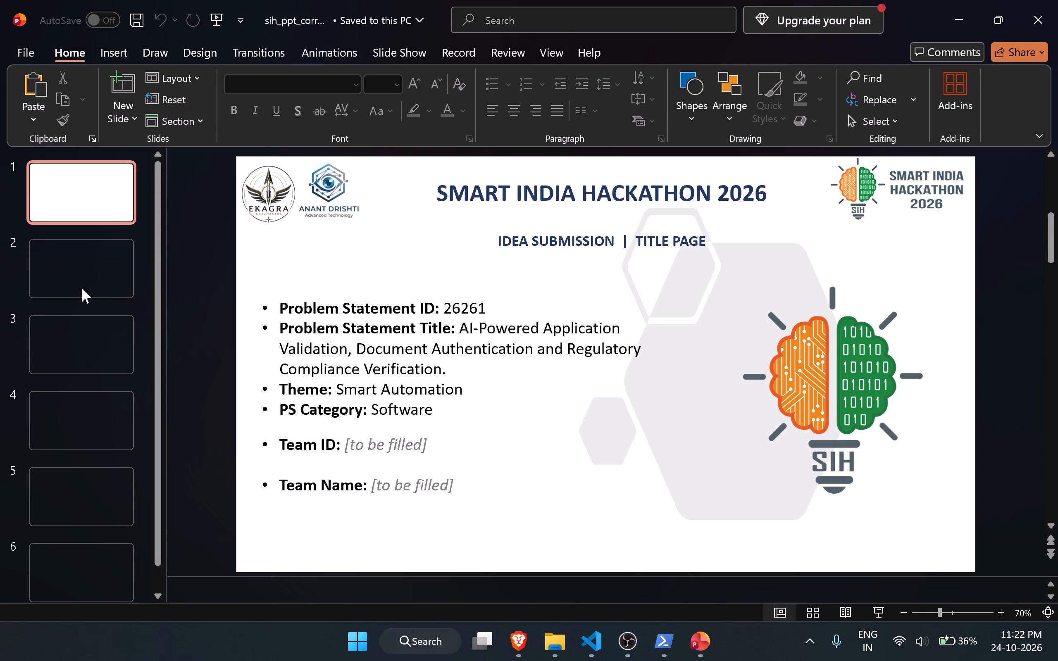
Look through slides 2 to 6 to examine the team placeholders and the dashed box around each header logo, returning to slide 1.
left_click(81, 288)
left_click(914, 209)
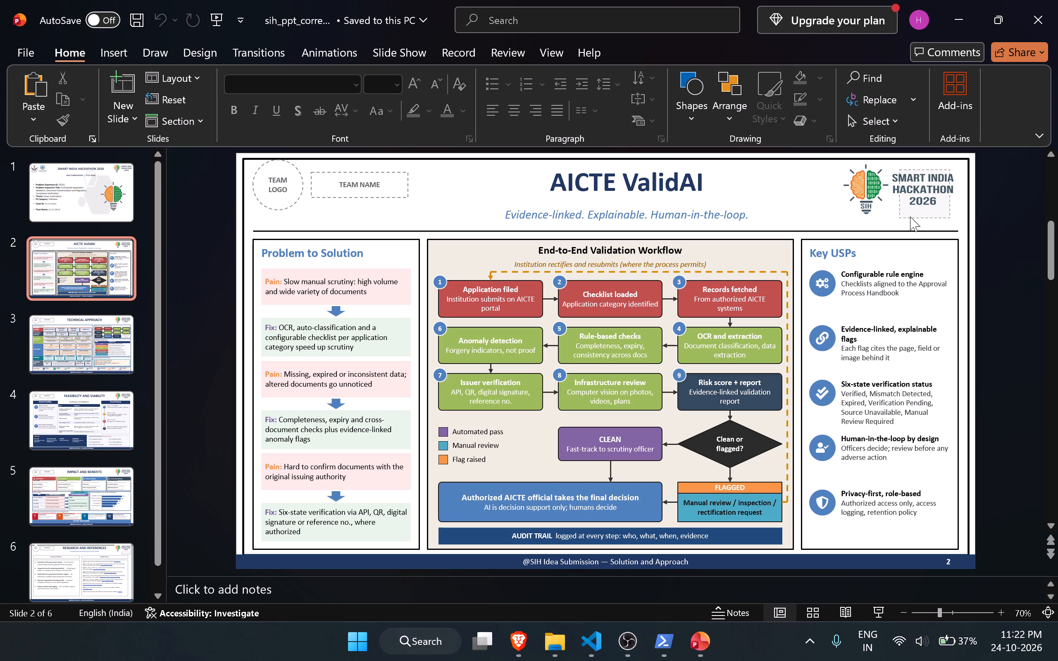
left_click(66, 350)
left_click(108, 404)
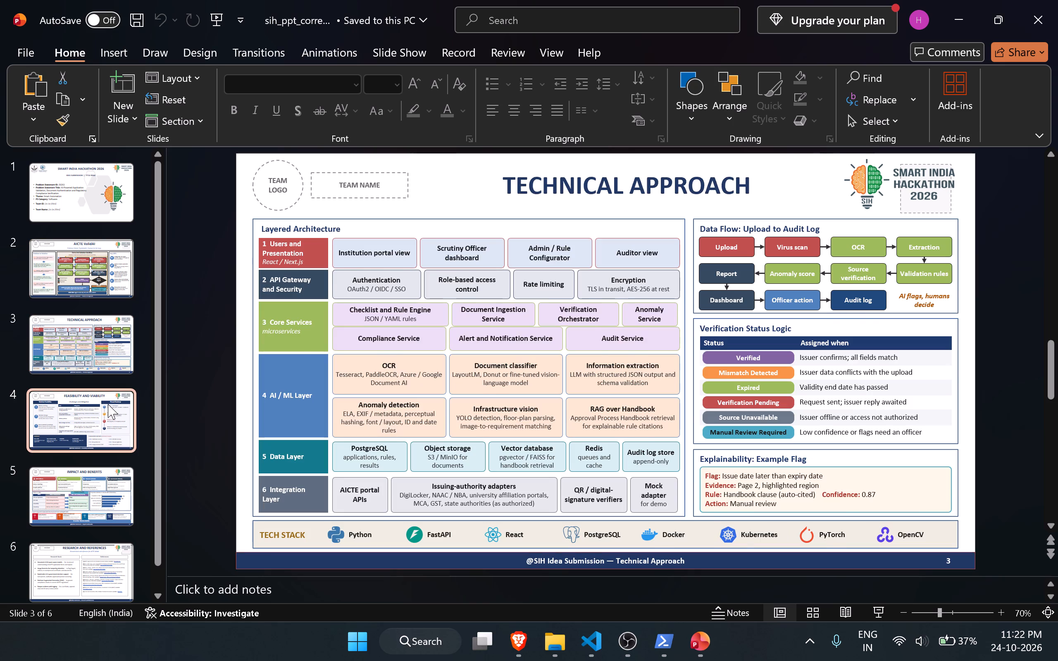
scroll(117, 405, "down", 6)
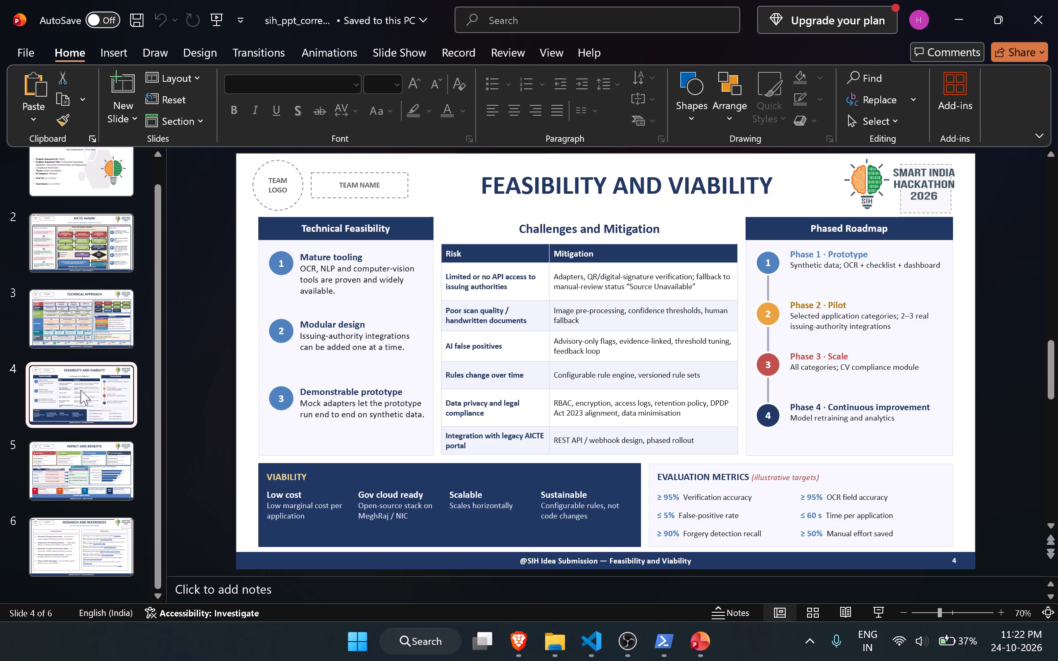
left_click(79, 388)
left_click(83, 484)
left_click(80, 531)
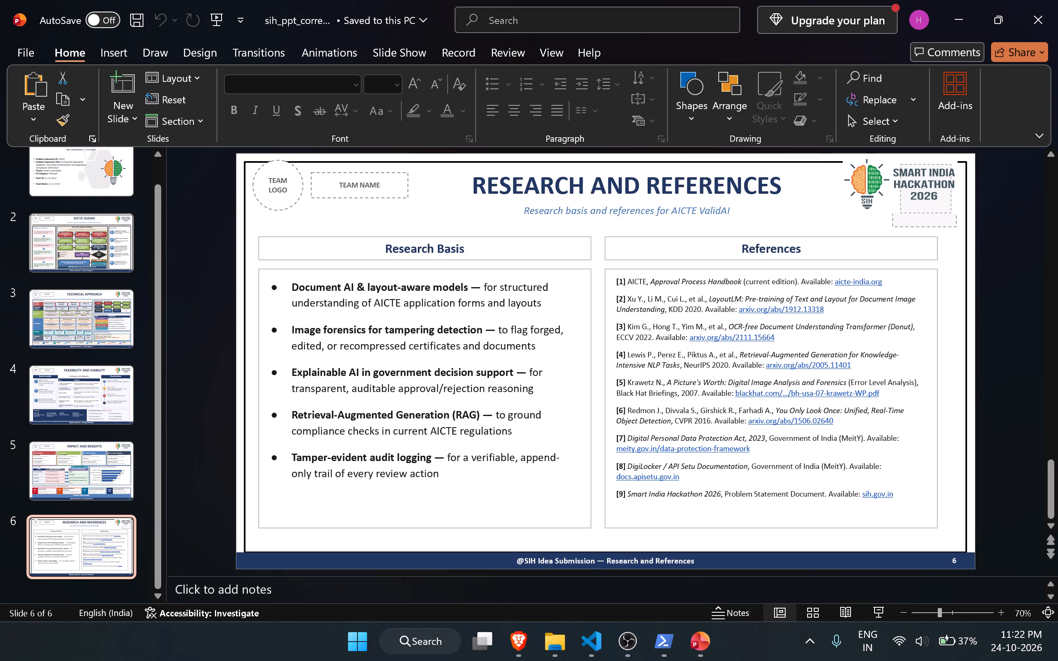
left_click(102, 174)
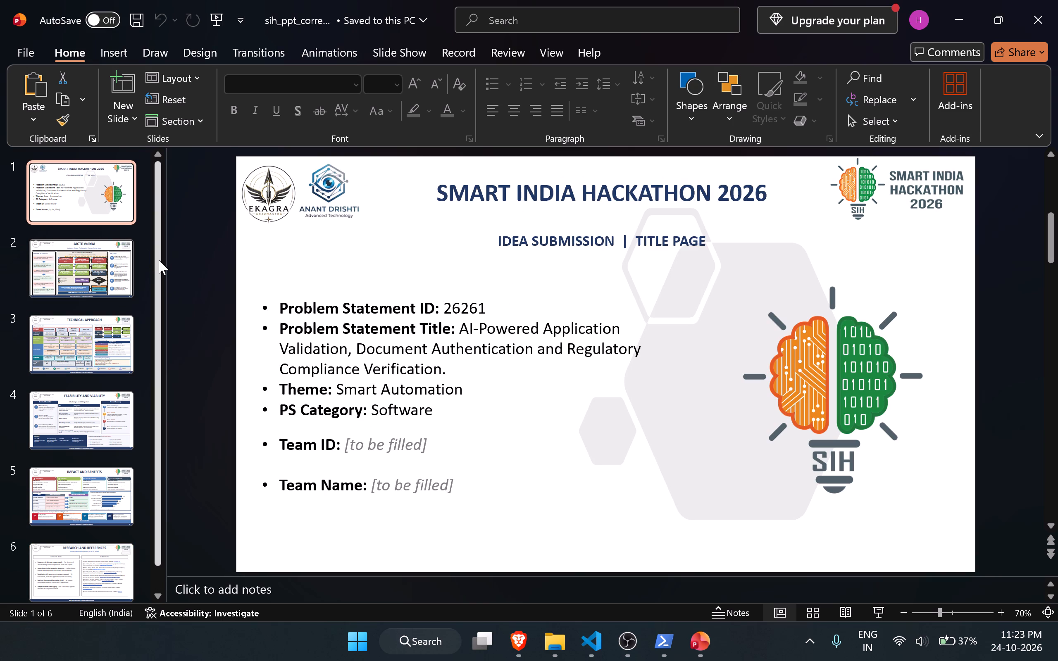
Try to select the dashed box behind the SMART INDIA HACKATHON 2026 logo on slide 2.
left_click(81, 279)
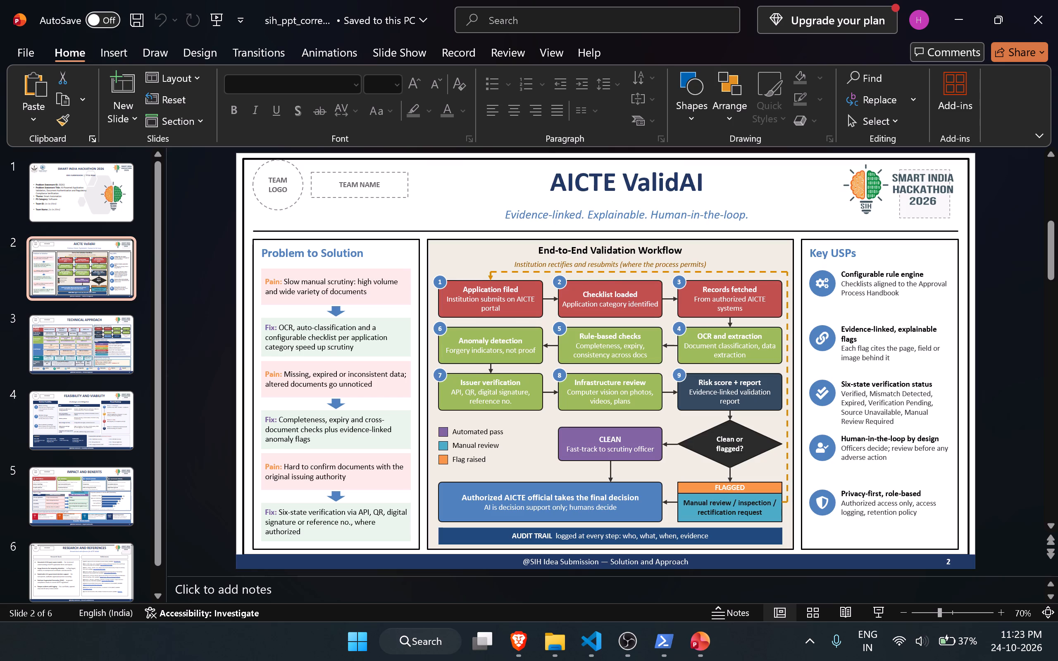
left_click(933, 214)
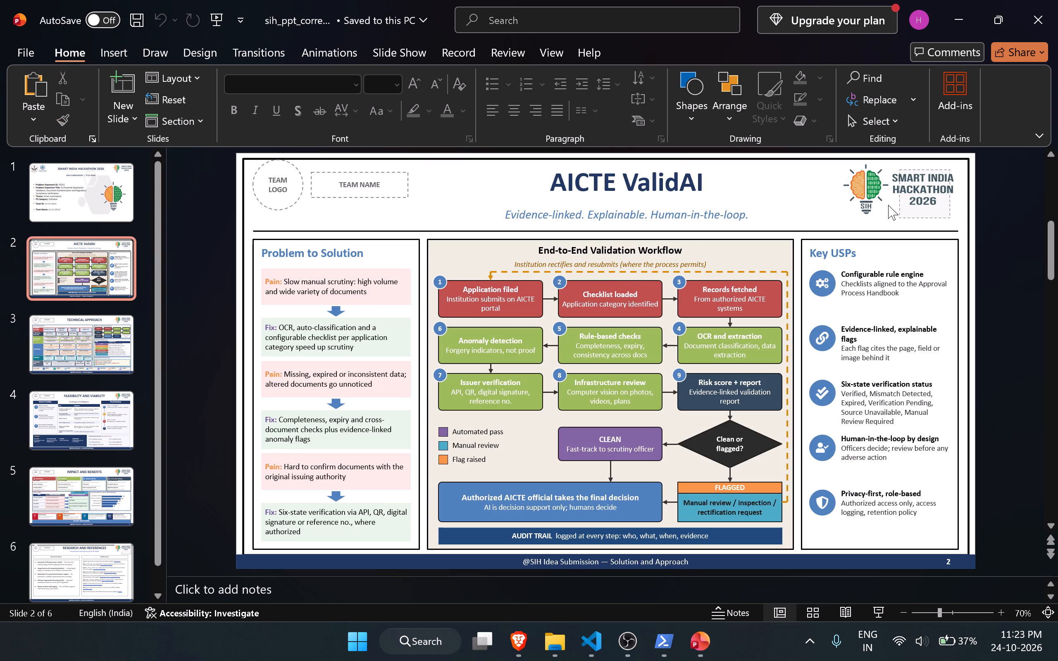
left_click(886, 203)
Delete the TEAM NAME placeholder box and the TEAM LOGO label text from the header of slide 2.
left_click(382, 189)
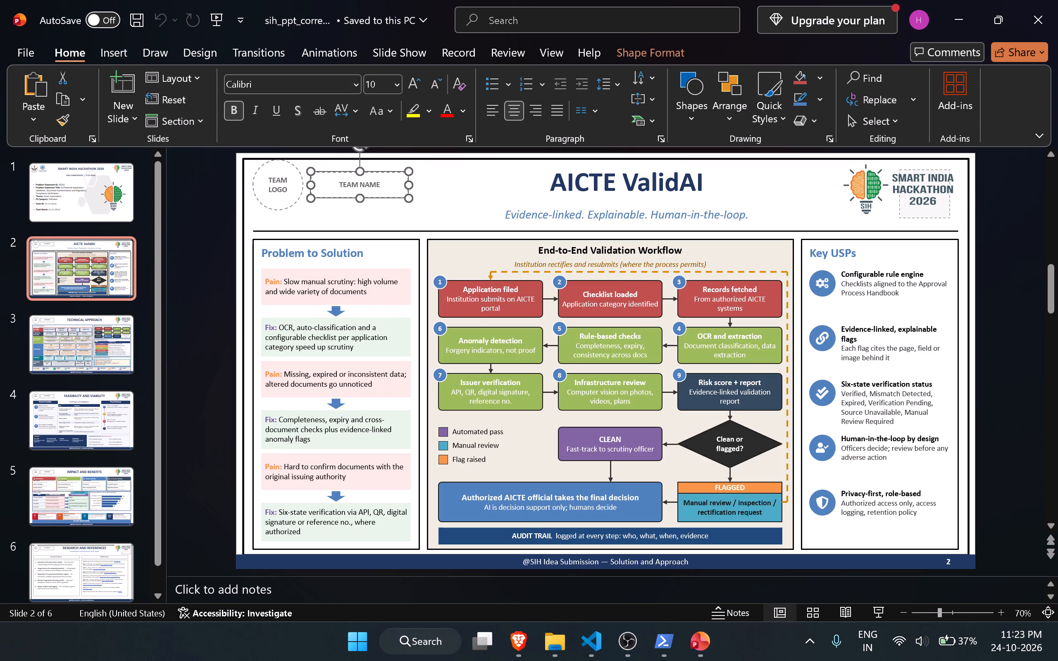
key("Delete")
left_click(344, 195)
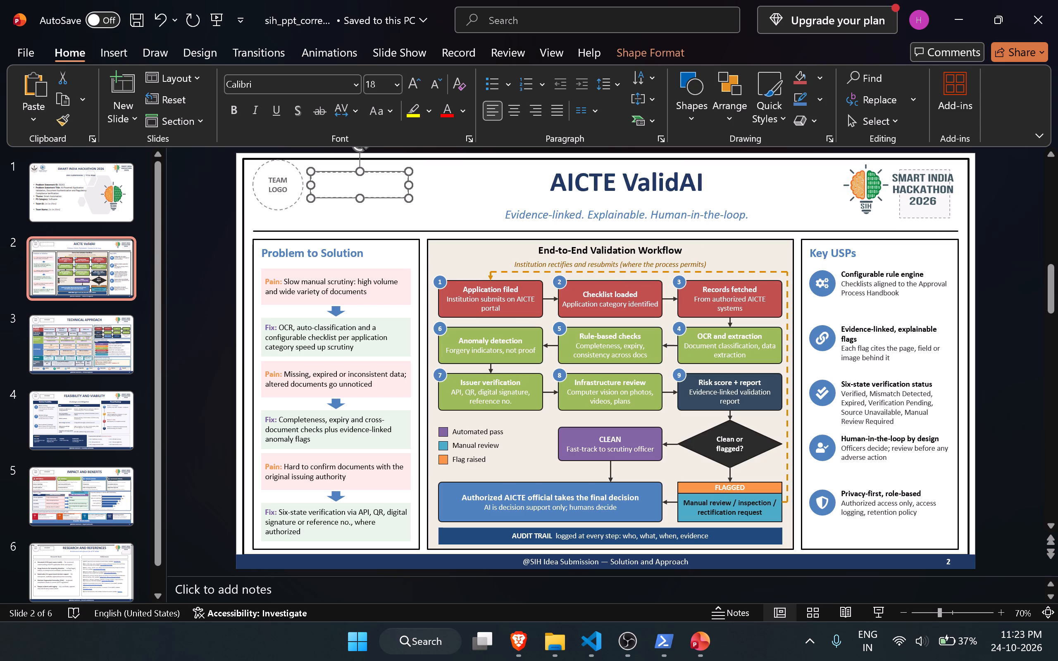
key("Delete")
left_click(288, 192)
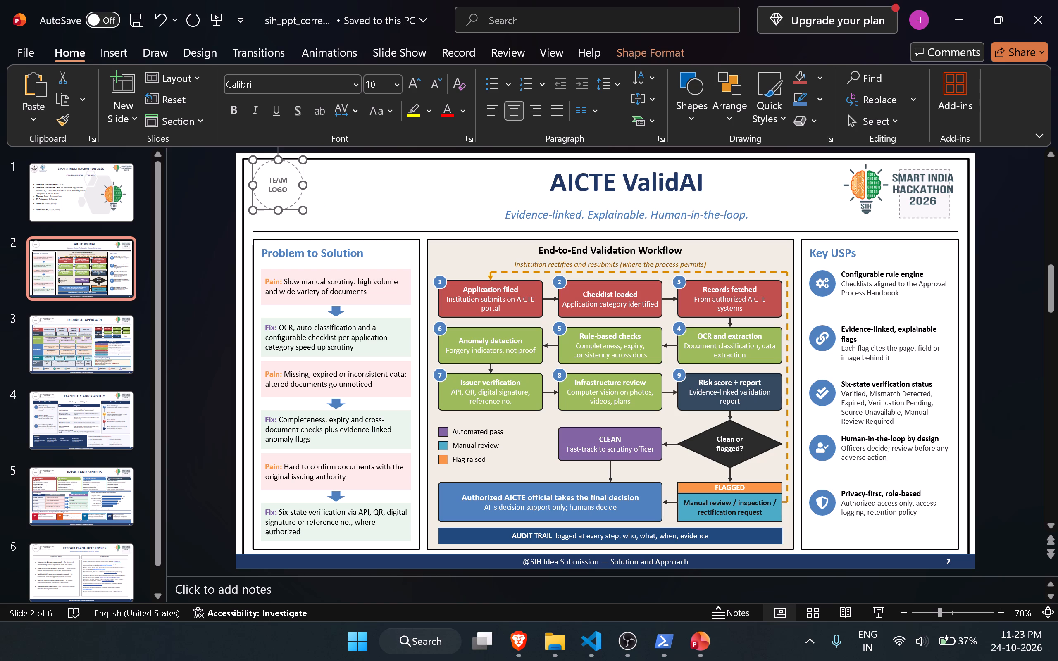
key("Delete")
Capture a screen snip of the clean SMART INDIA HACKATHON 2026 logo from the header of slide 1.
left_click(97, 219)
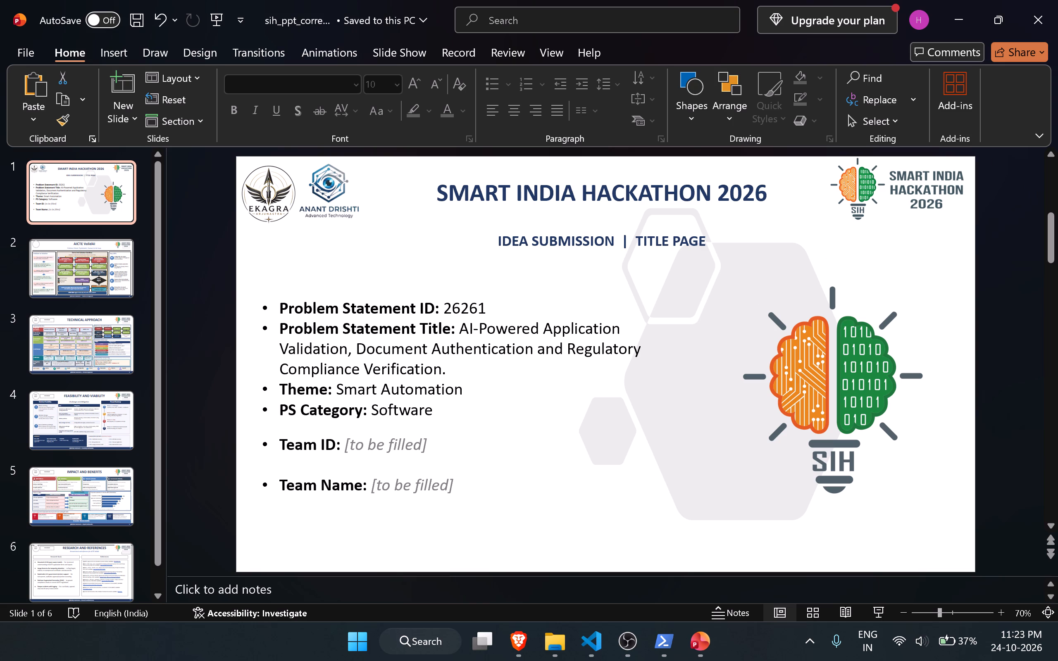
key("Insert")
key("Print")
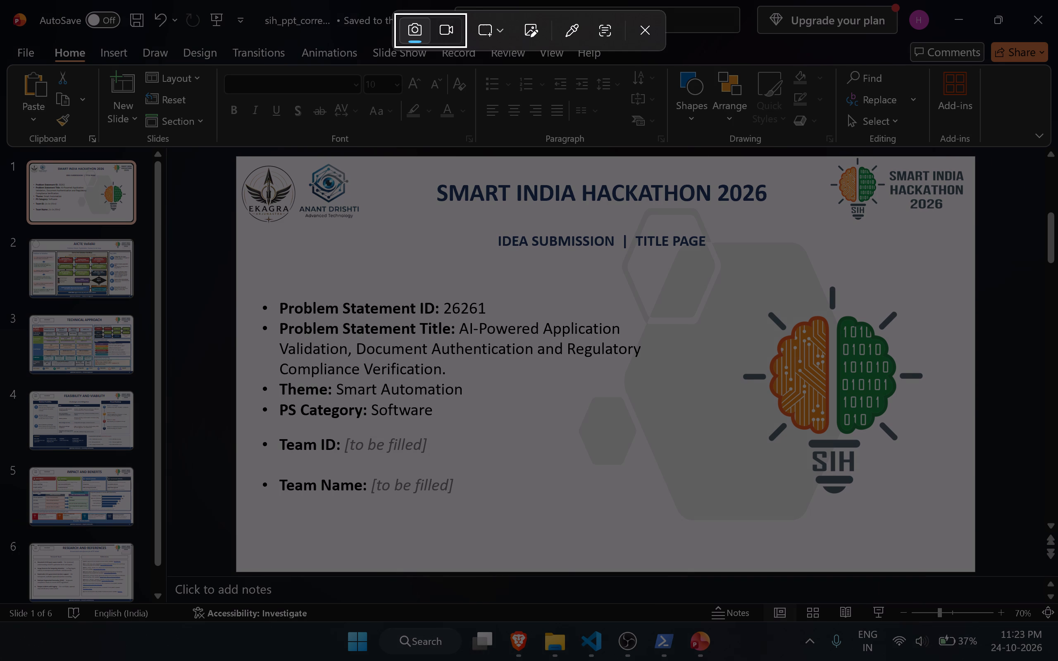
left_click_drag(815, 157, 977, 226)
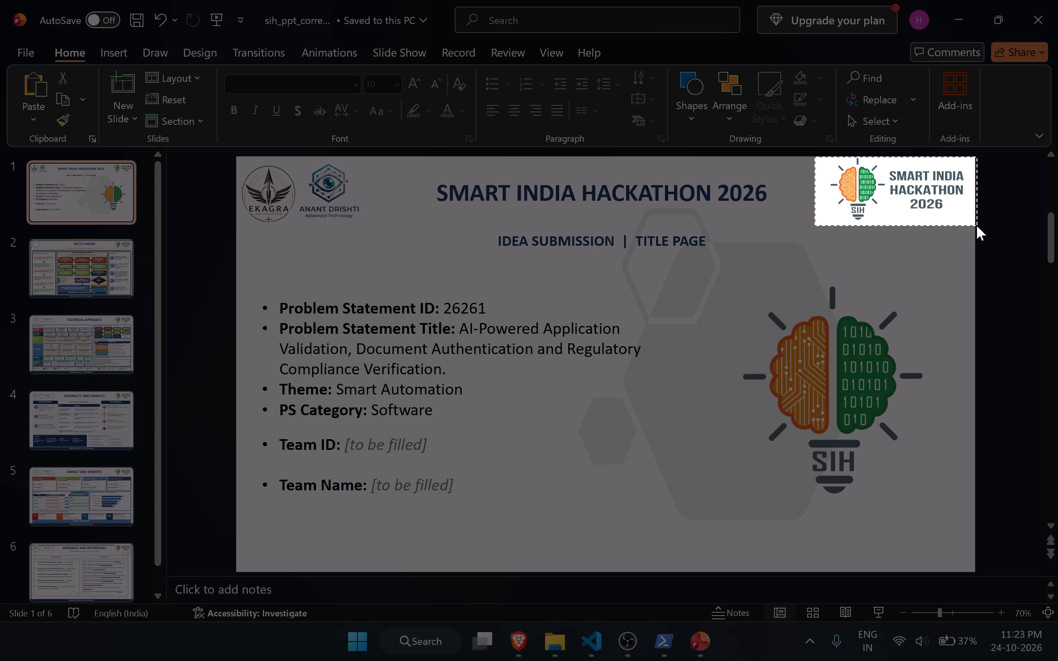
left_click_drag(977, 226, 972, 231)
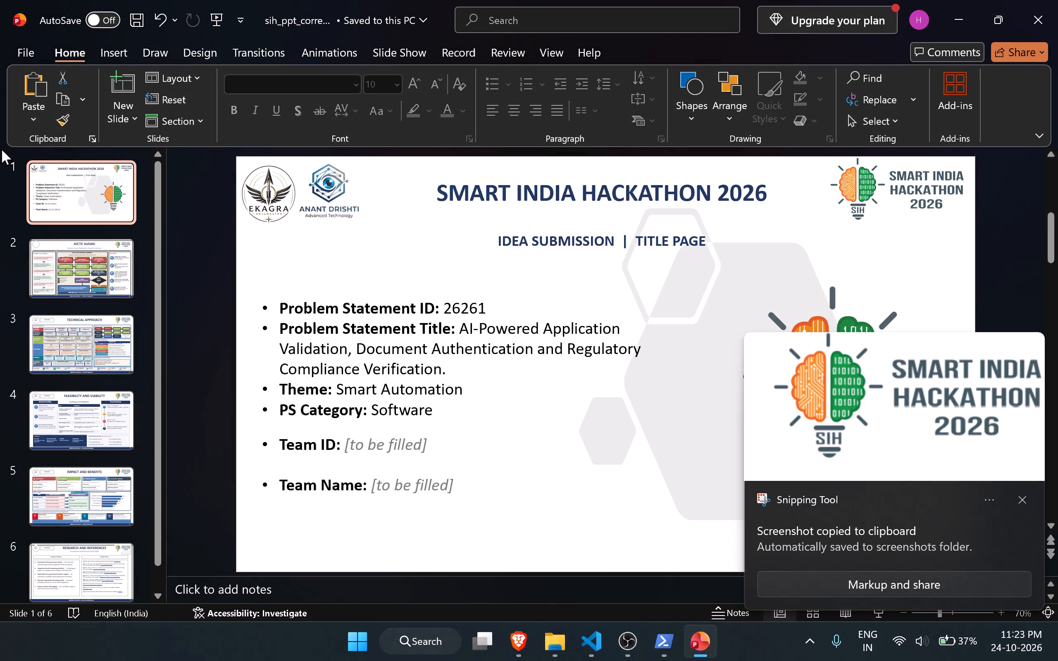
Paste the captured logo onto slide 2 and place it over the existing SMART INDIA HACKATHON 2026 logo in the header.
left_click(98, 279)
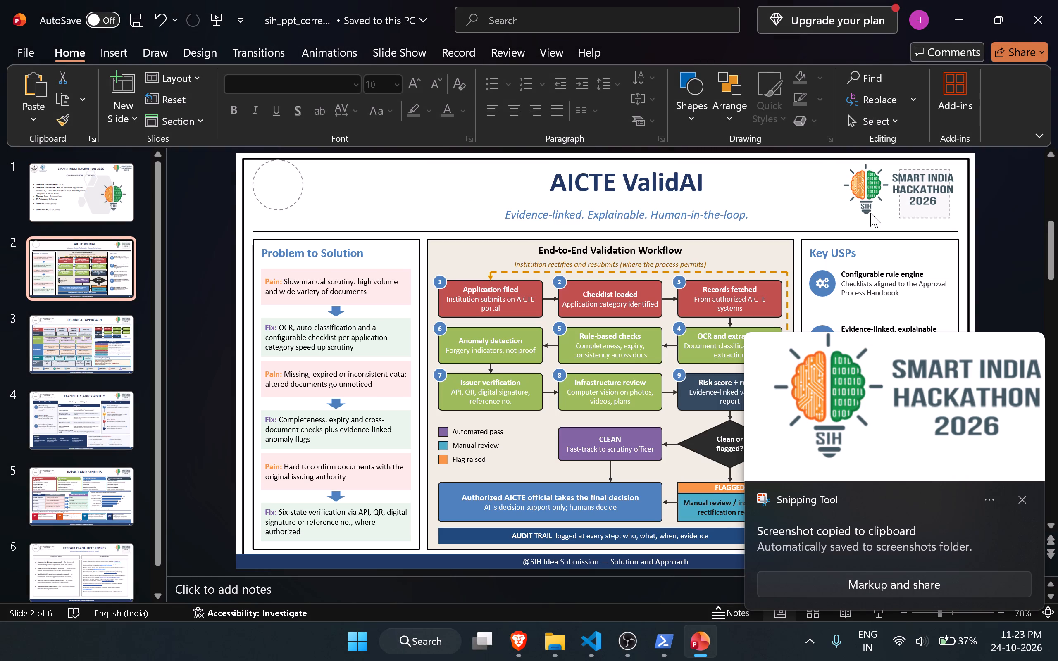
key("ctrl+v")
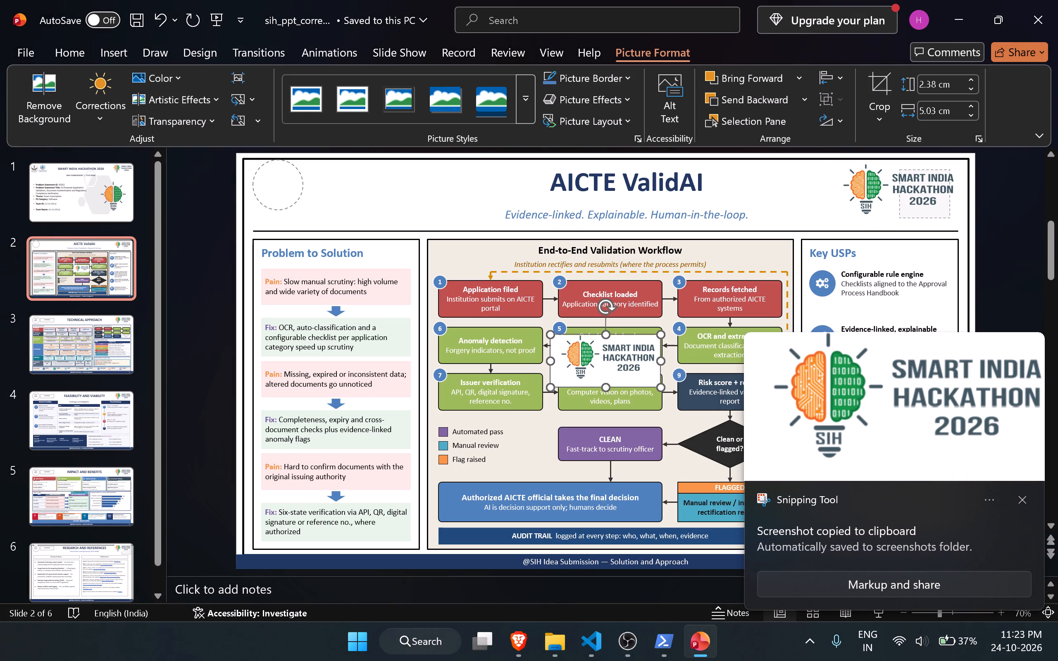
left_click_drag(611, 357, 913, 192)
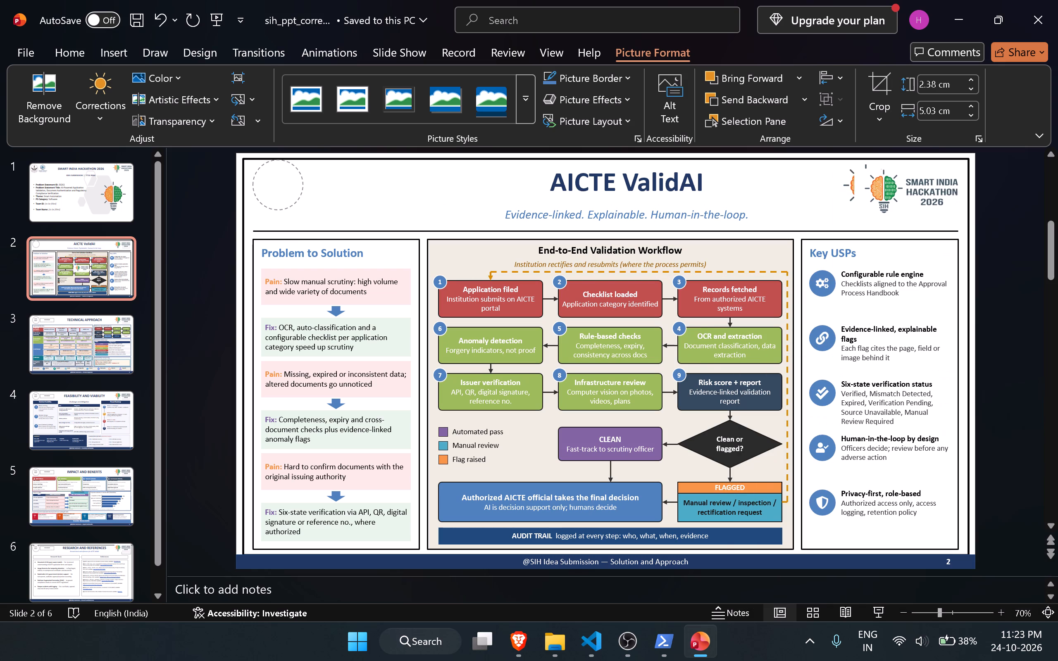
left_click_drag(913, 192, 900, 189)
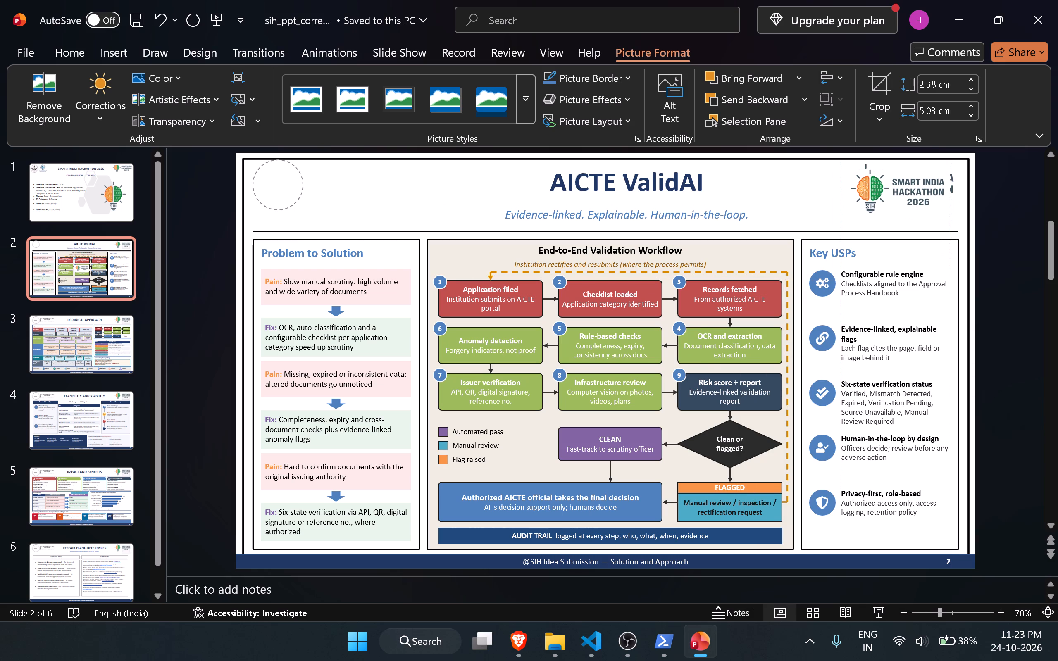
left_click_drag(900, 189, 896, 185)
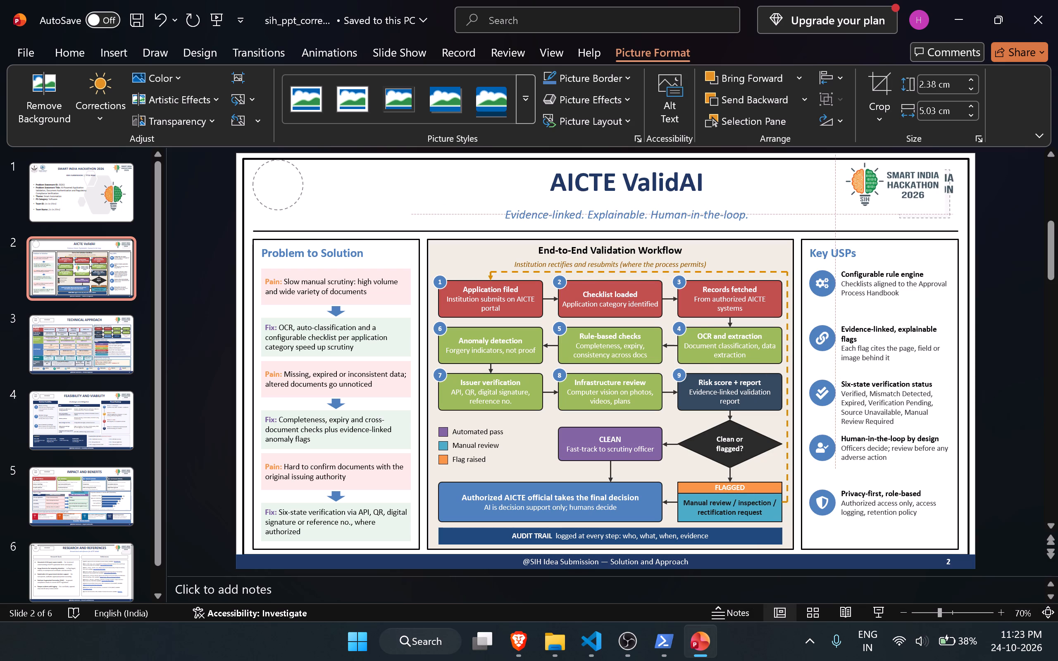
left_click_drag(896, 185, 901, 187)
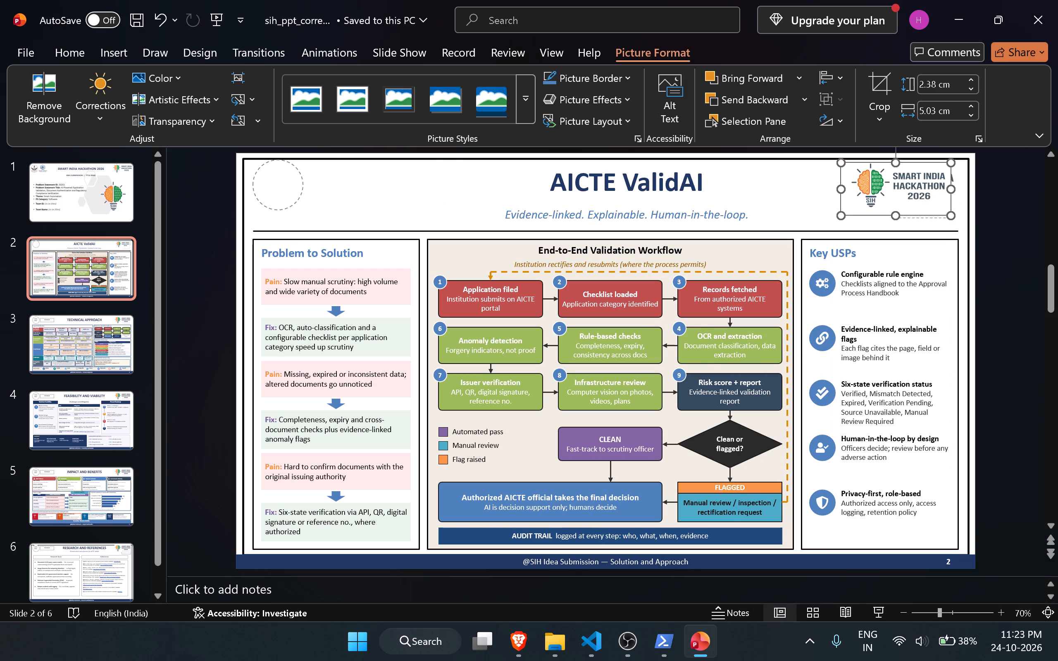
Widen the pasted logo on slide 2 to about 5.28 cm and extend its lower edge to cover the dashed box.
left_click_drag(948, 192, 956, 191)
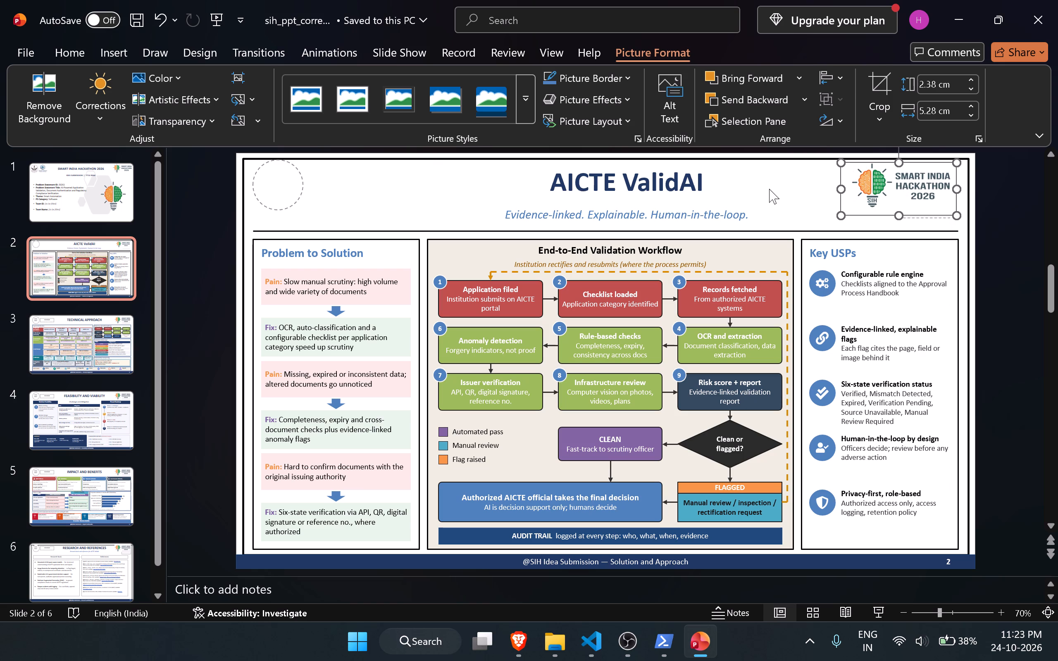
left_click(770, 190)
left_click(889, 199)
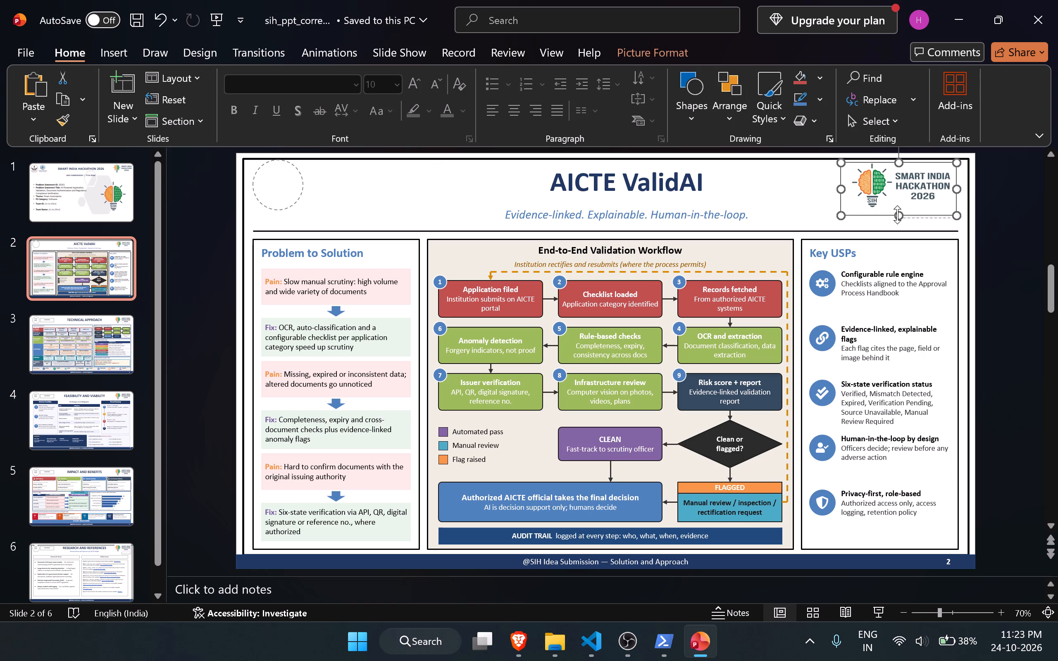
left_click(902, 216)
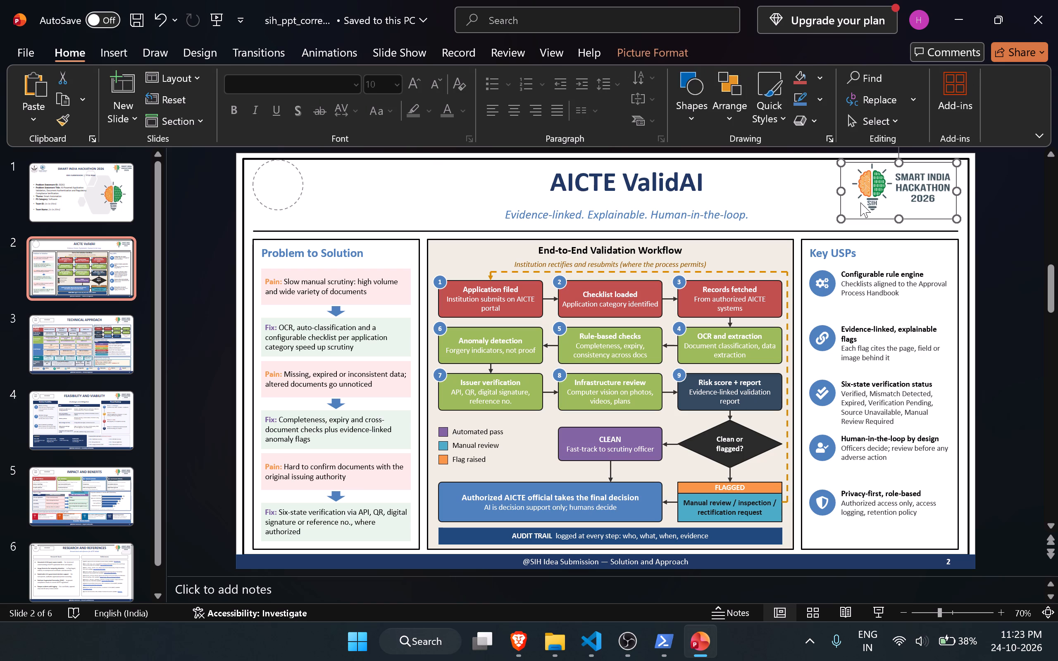
left_click(774, 193)
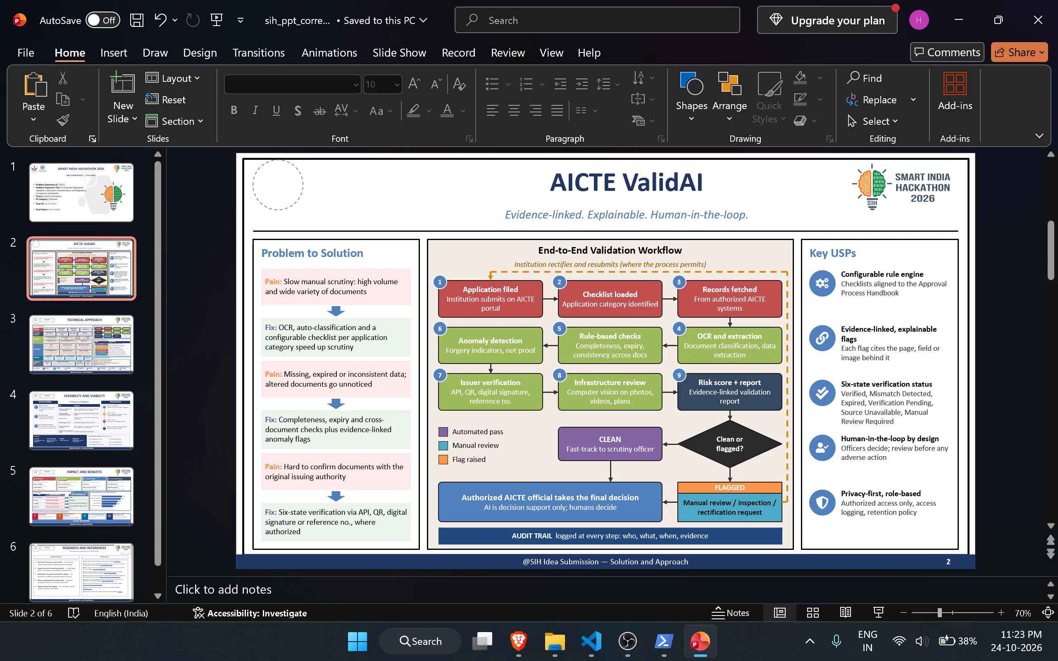
Delete the empty dashed circle of the team logo placeholder from the header of slide 2.
left_click(269, 198)
key("Print")
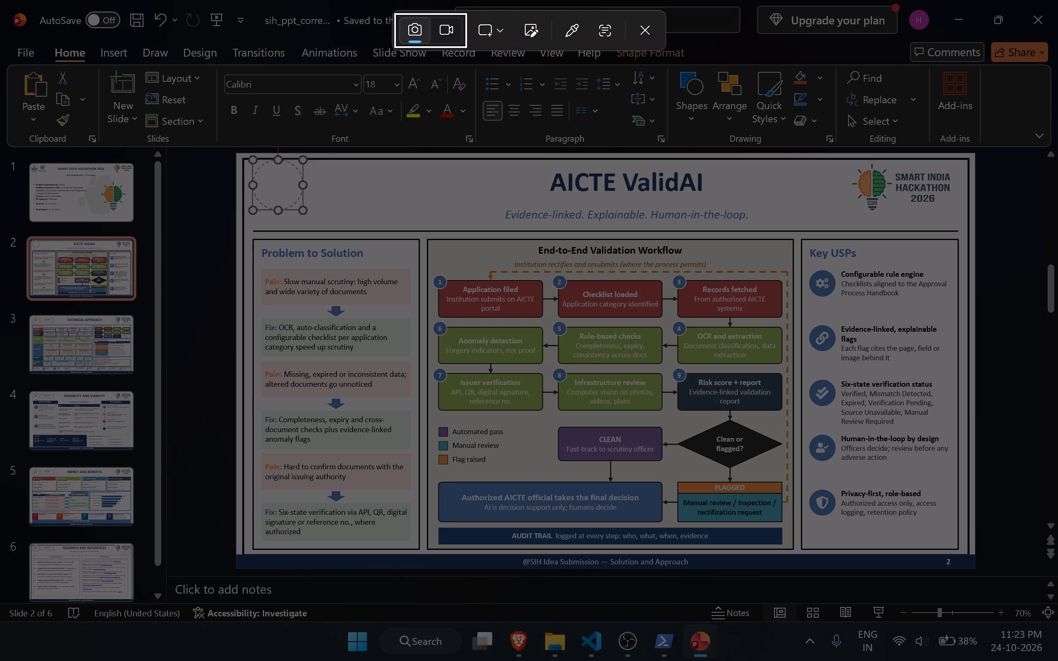
key("Escape")
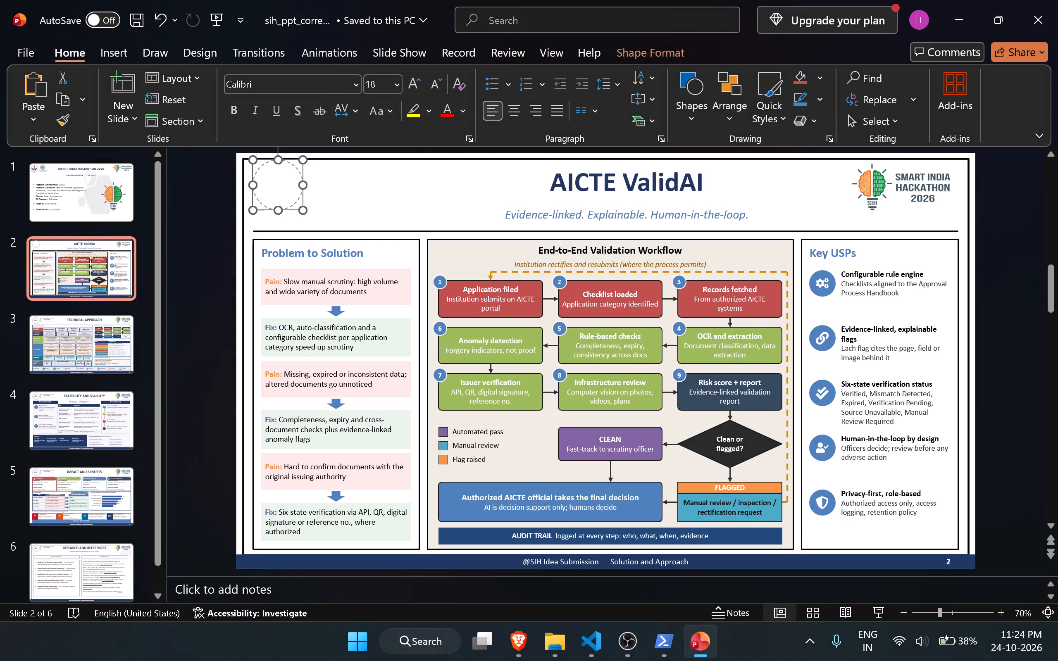
key("Delete")
Paste the captured logo onto slide 3 and place it over the existing SMART INDIA HACKATHON 2026 logo and dashed box in the header.
left_click(98, 326)
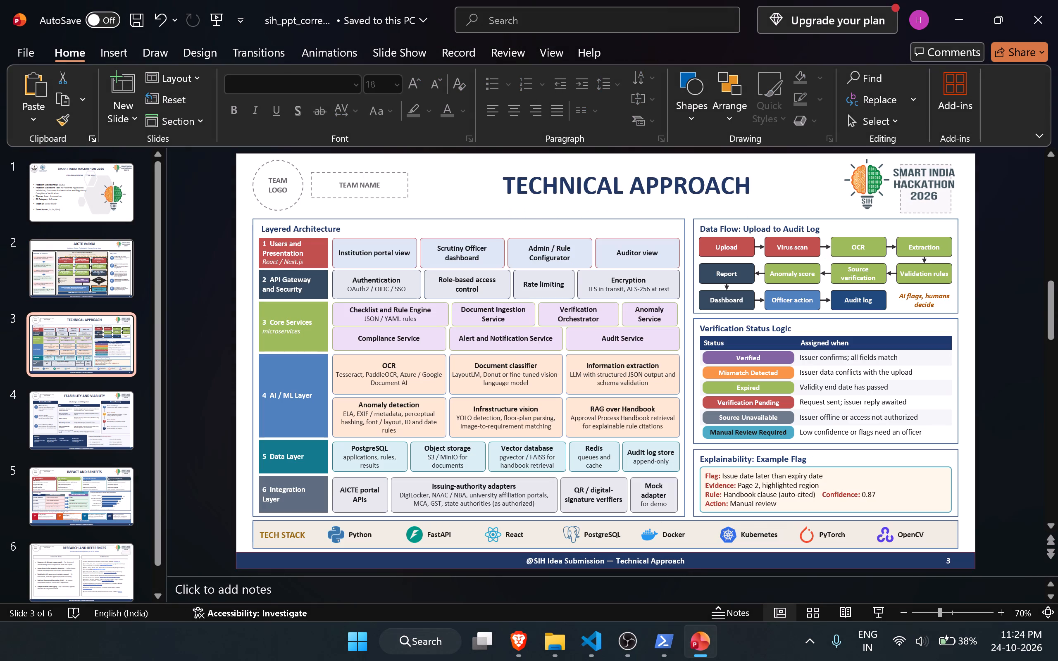
left_click(906, 186)
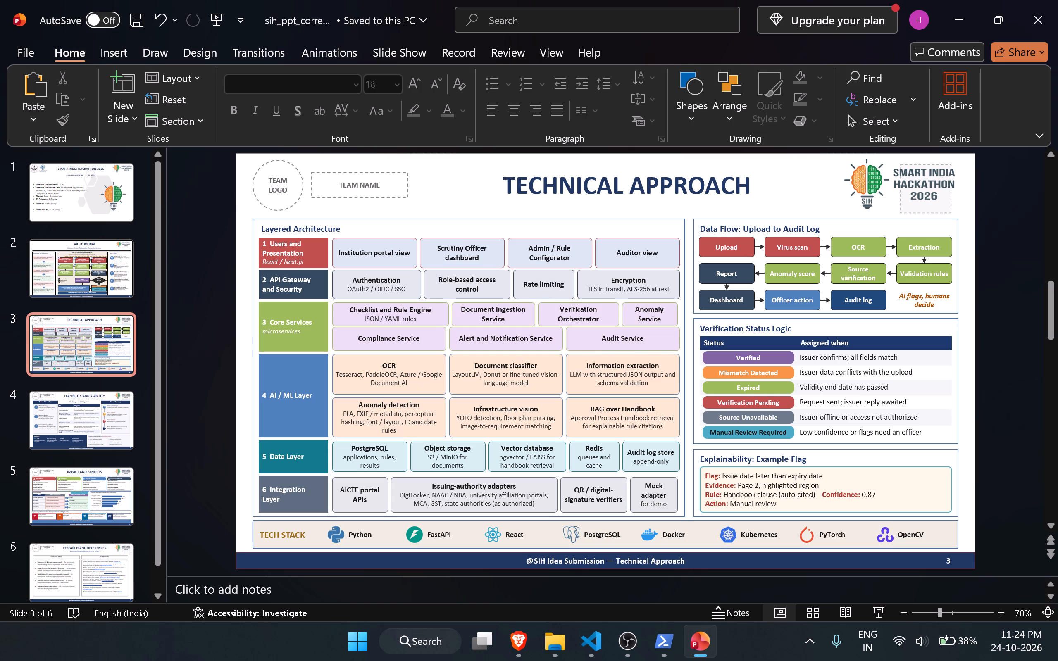
key("ctrl+v")
left_click_drag(612, 356, 884, 181)
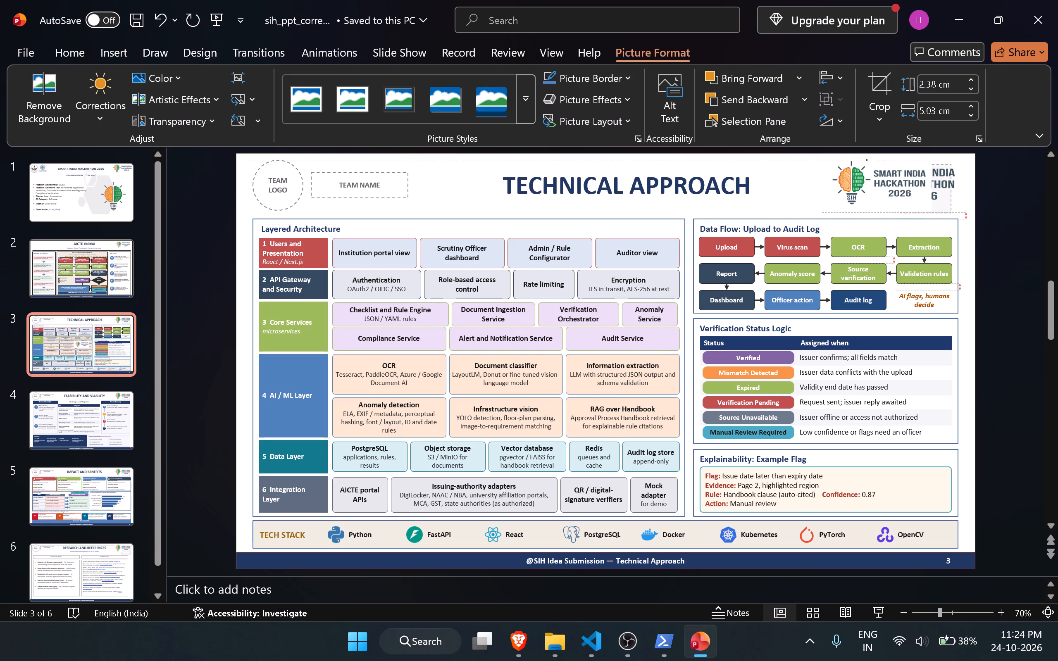
left_click_drag(884, 181, 894, 179)
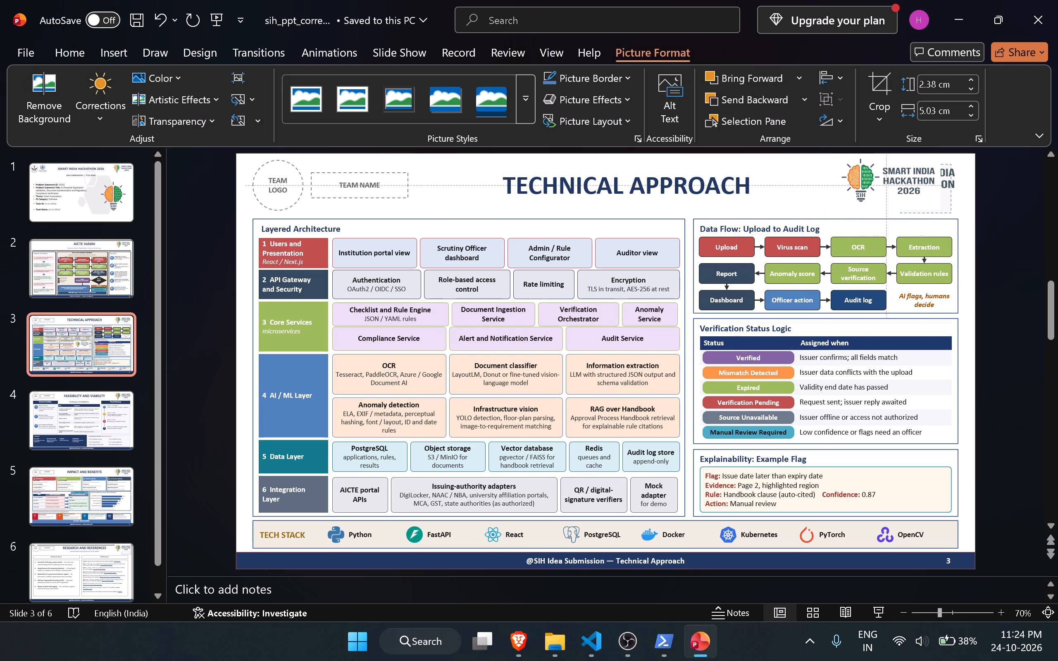
left_click_drag(894, 179, 893, 182)
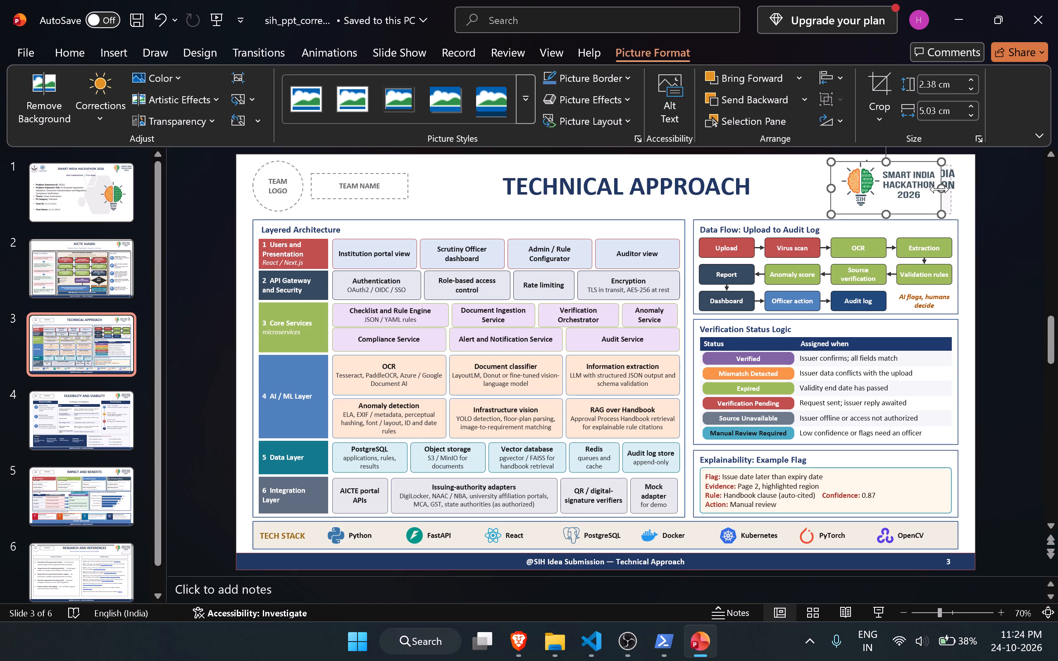
left_click_drag(941, 189, 962, 190)
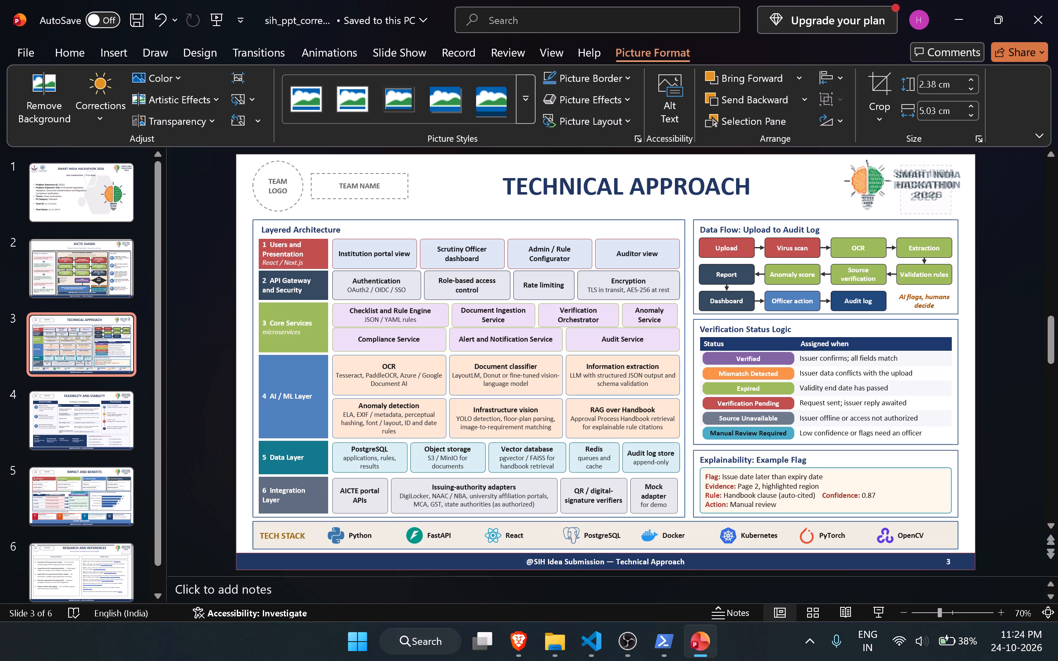
left_click_drag(962, 190, 961, 187)
left_click(790, 194)
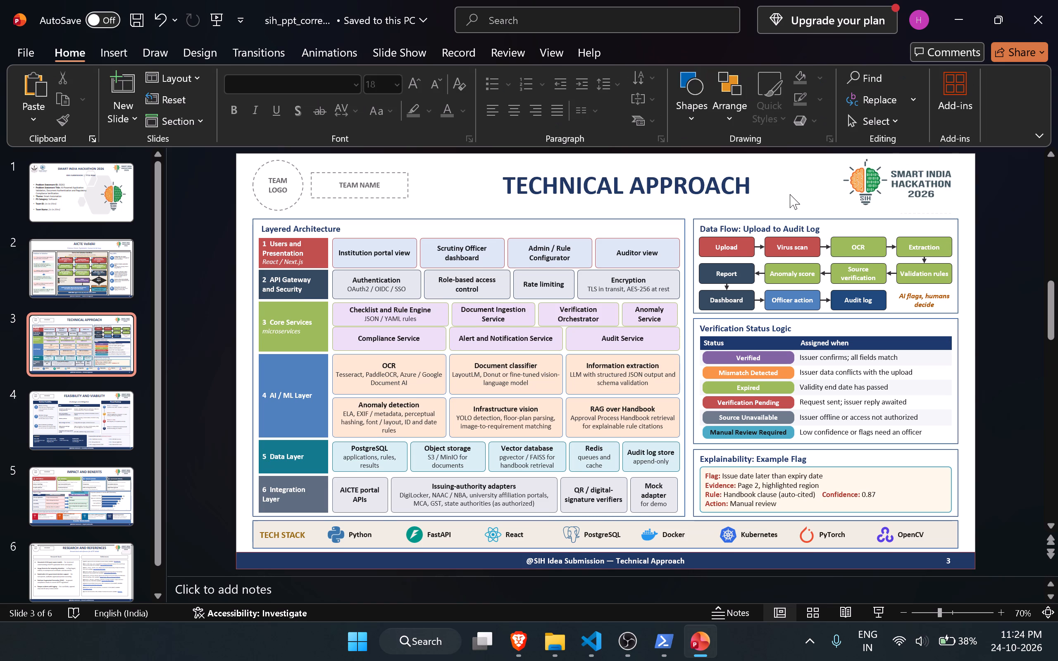
Delete the TEAM NAME placeholder box from the header of slide 3.
left_click(369, 186)
key("Delete")
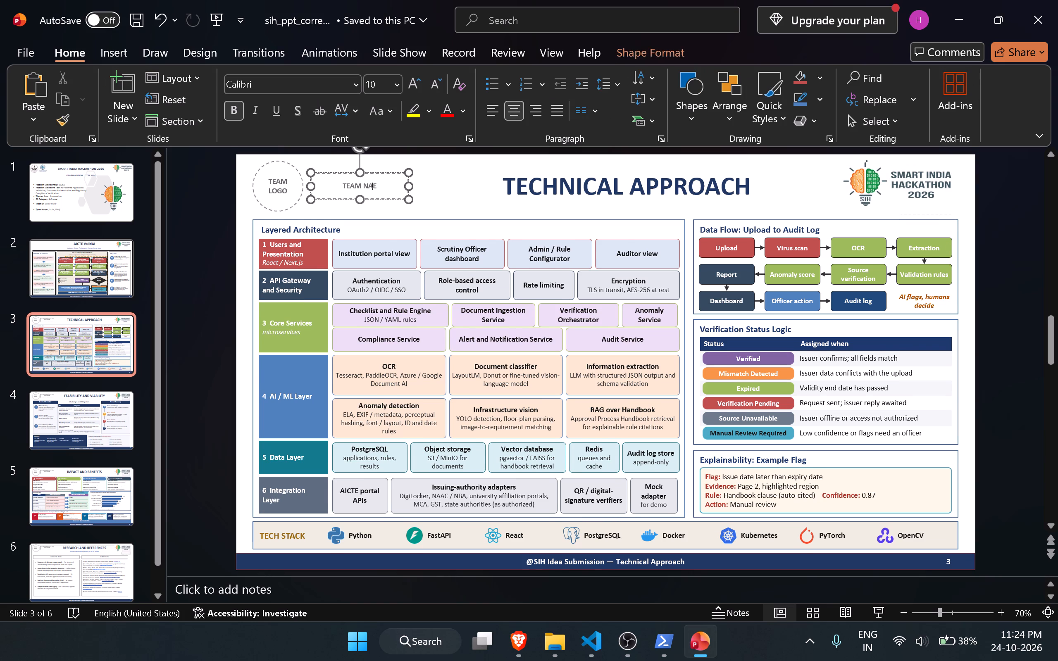
key("Delete")
key("Delete")
left_click(439, 202)
left_click(391, 190)
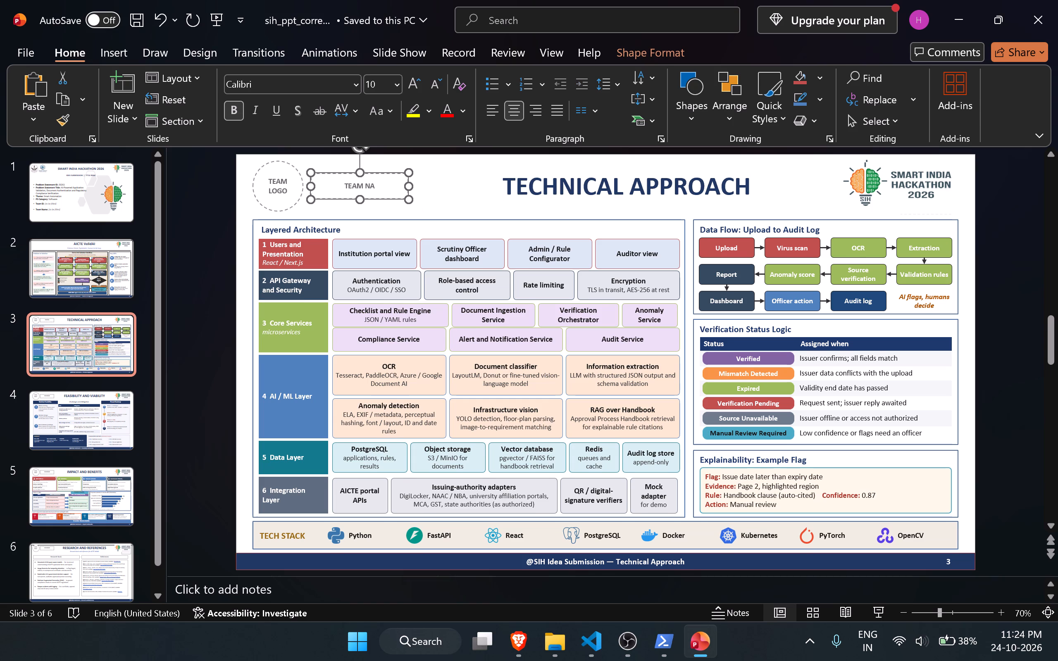
key("Delete")
left_click(391, 189)
key("Delete")
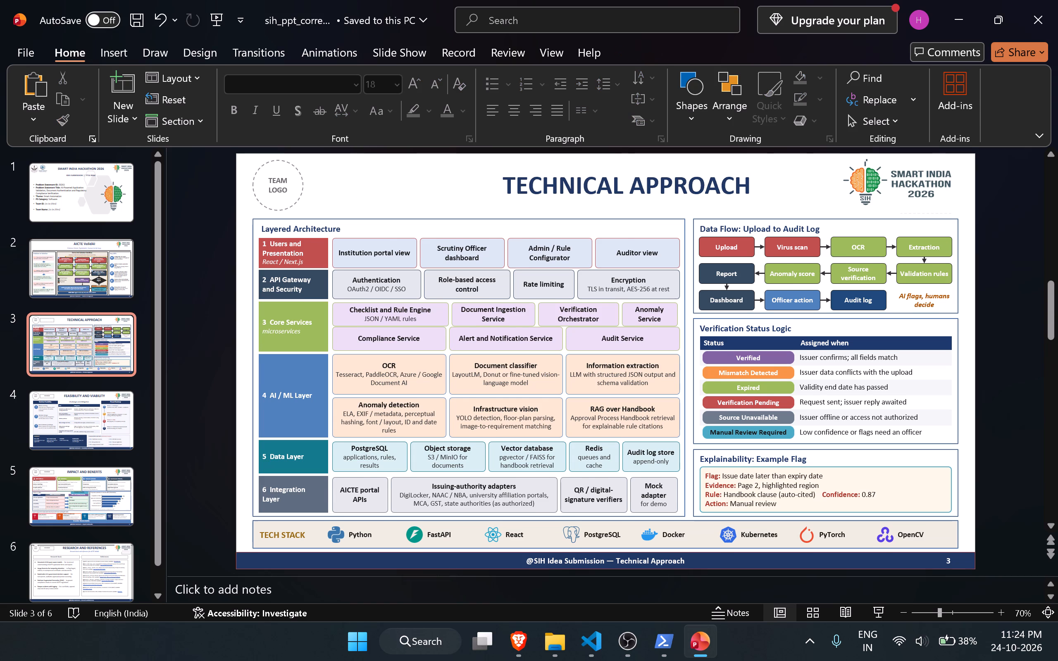
Delete the TEAM LOGO text and its dashed circle from the header of slide 3.
left_click(298, 178)
key("Delete")
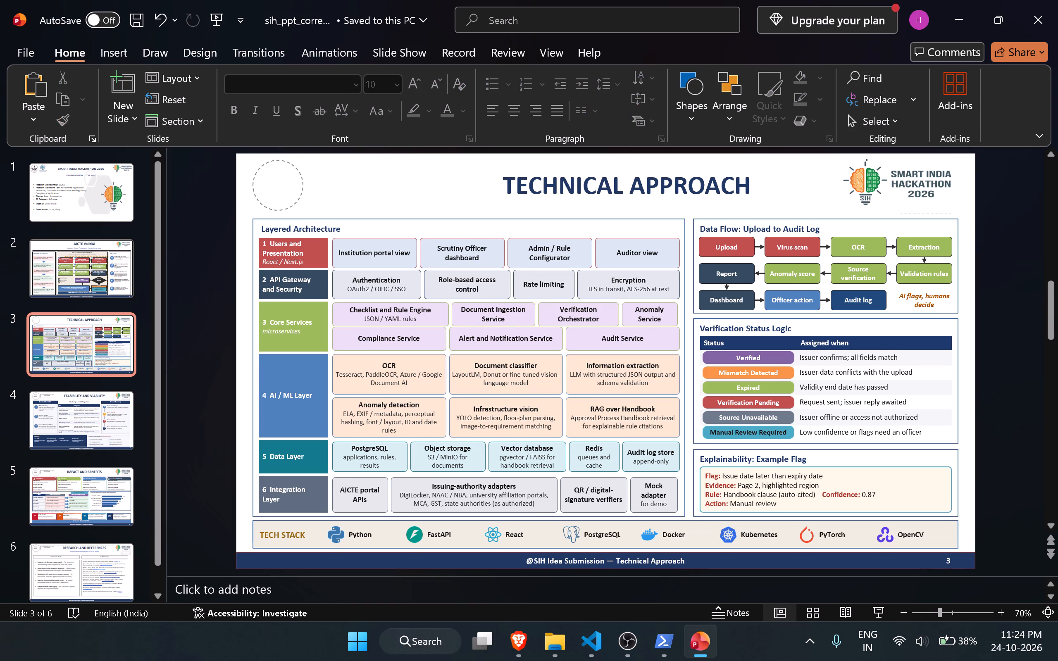
left_click(298, 178)
key("Delete")
Delete the TEAM NAME text and its dashed box from the header of slide 4, Feasibility and Viability.
left_click(84, 407)
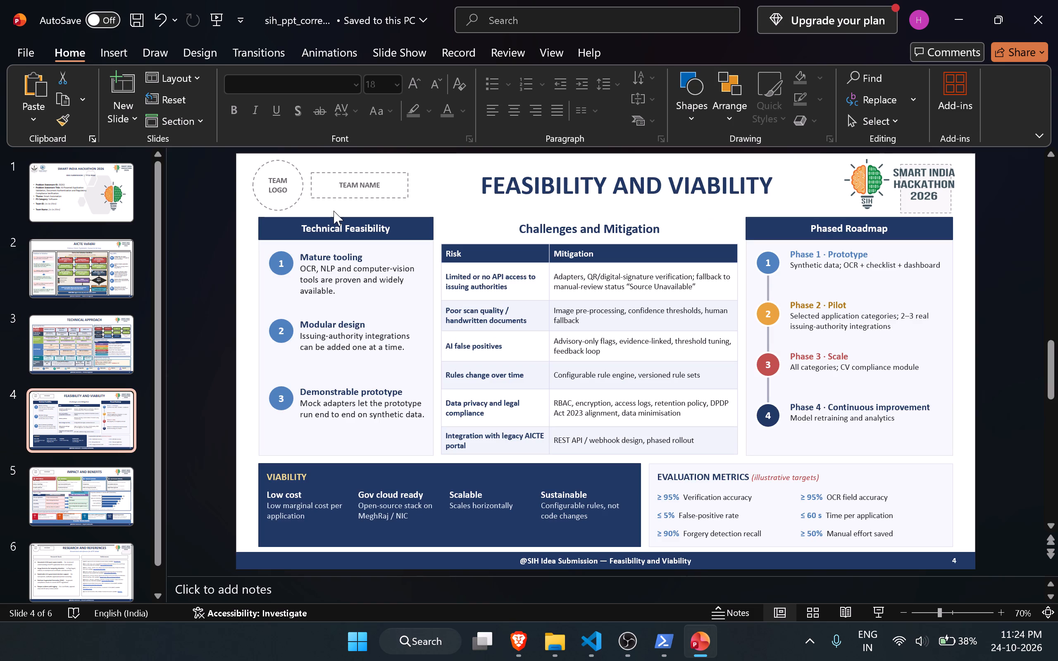
left_click(364, 190)
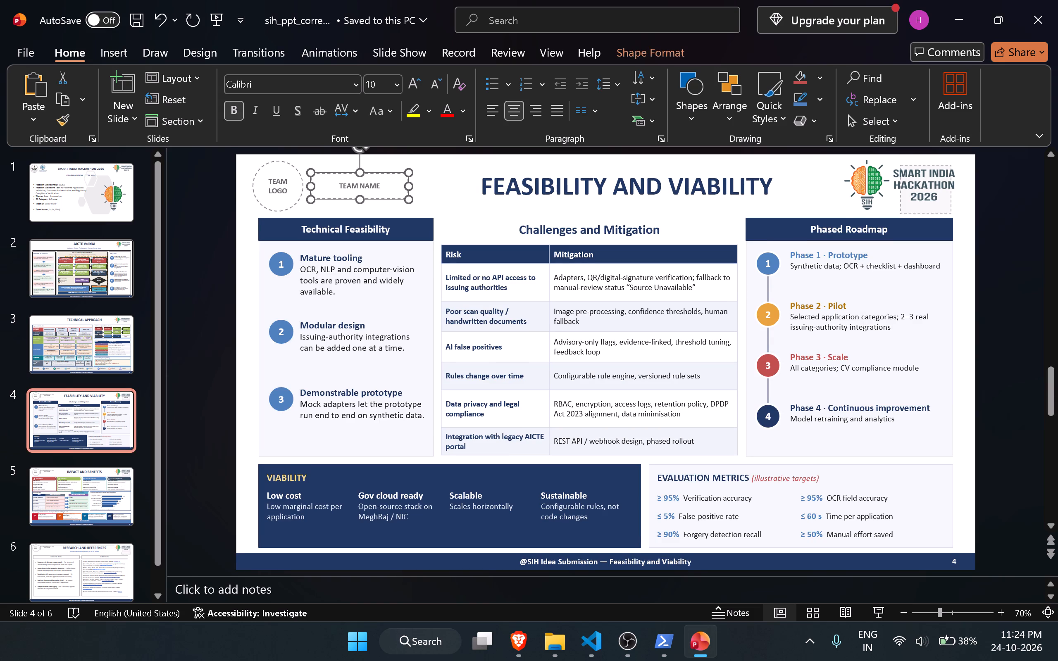
key("Delete")
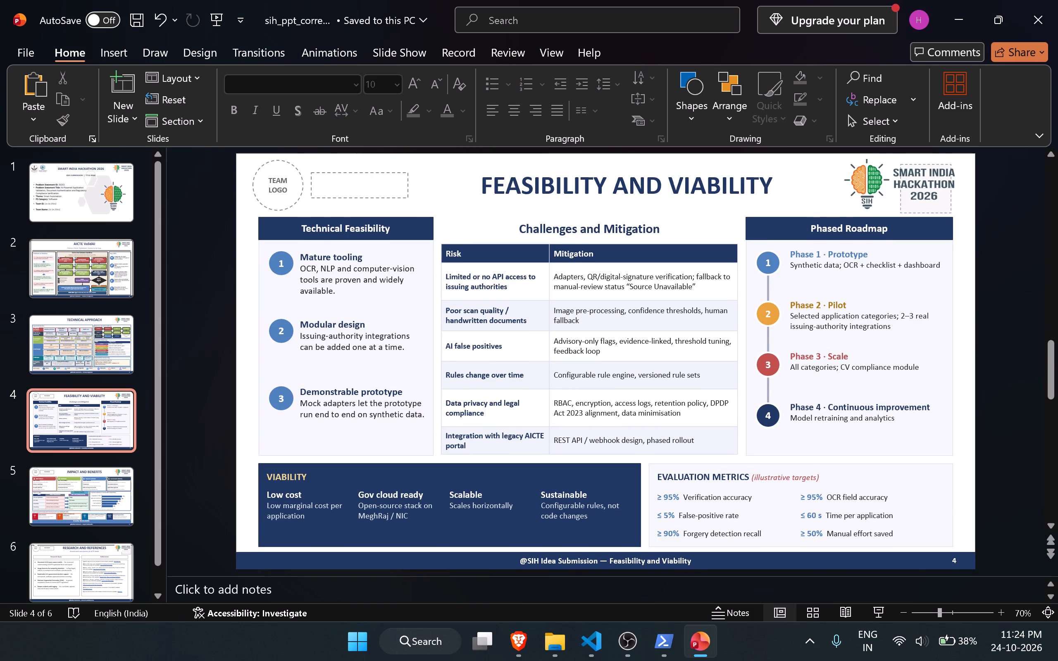
key("Delete")
left_click(364, 195)
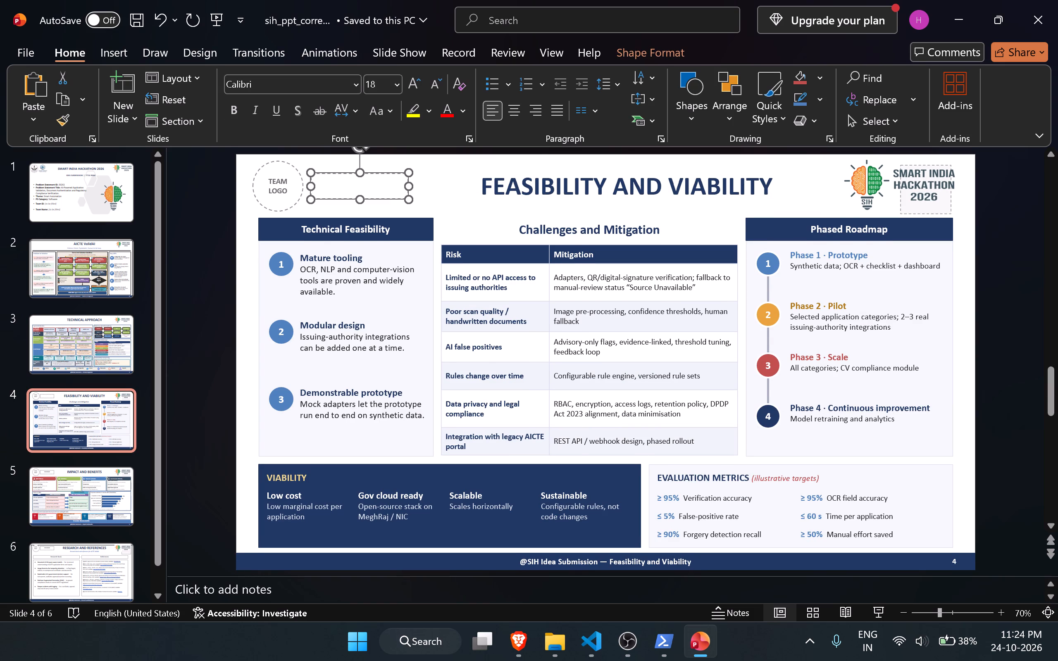
key("Print")
key("Escape")
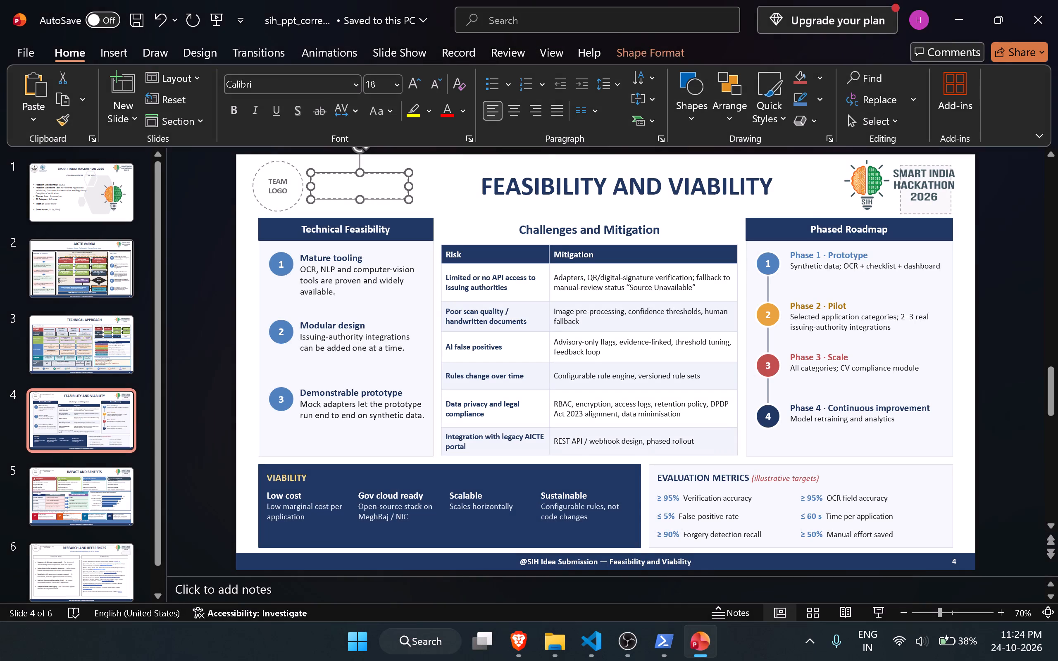
key("Delete")
Delete the TEAM LOGO text and its dashed circle from the header of slide 4.
left_click(293, 185)
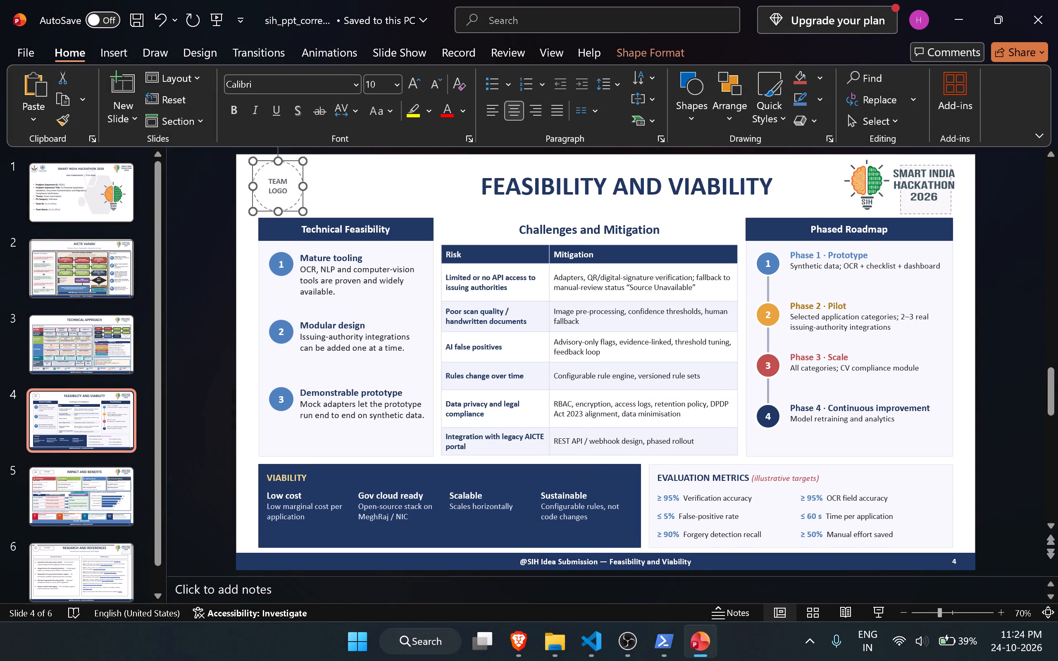
key("Delete")
left_click(300, 184)
key("Delete")
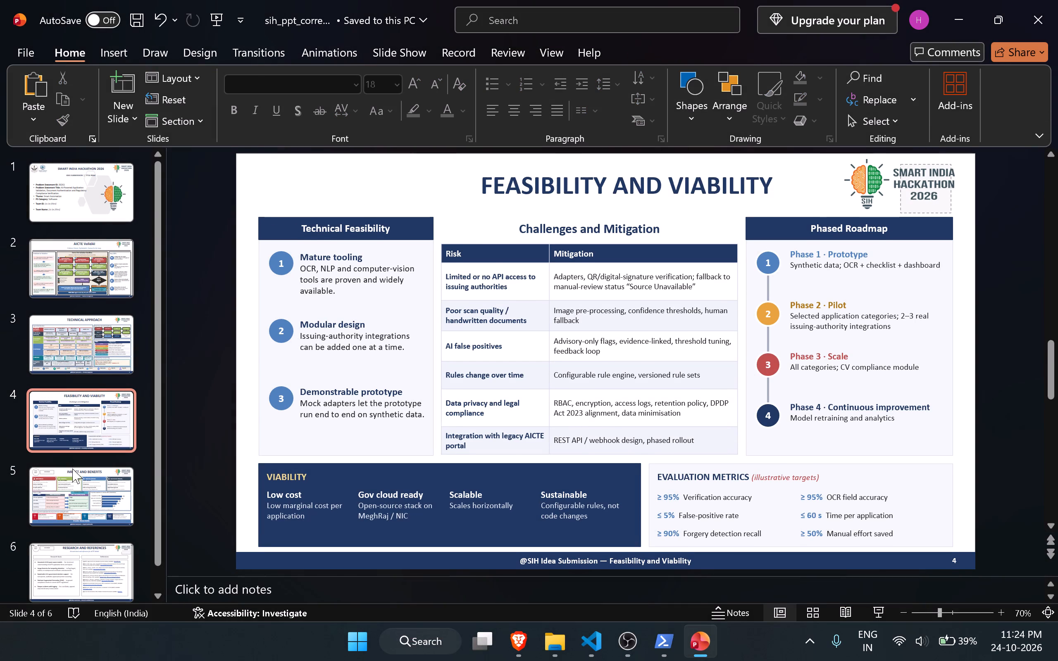
Delete the TEAM NAME text and its dashed box from the header of slide 5, Impact and Benefits.
right_click(72, 471)
left_click(375, 169)
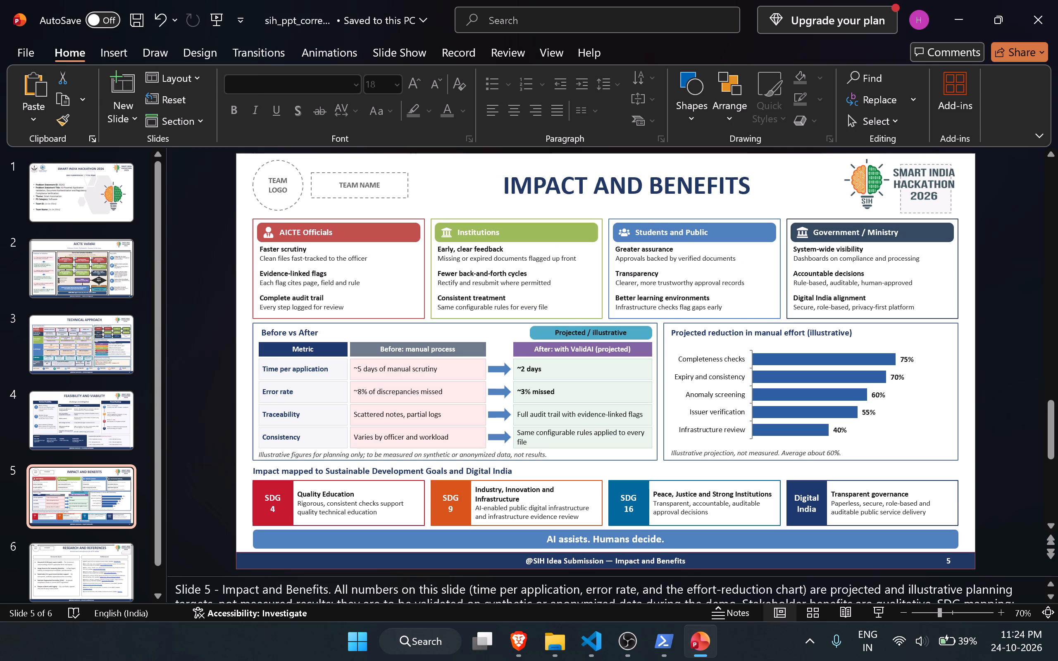
left_click(371, 185)
left_click(409, 188)
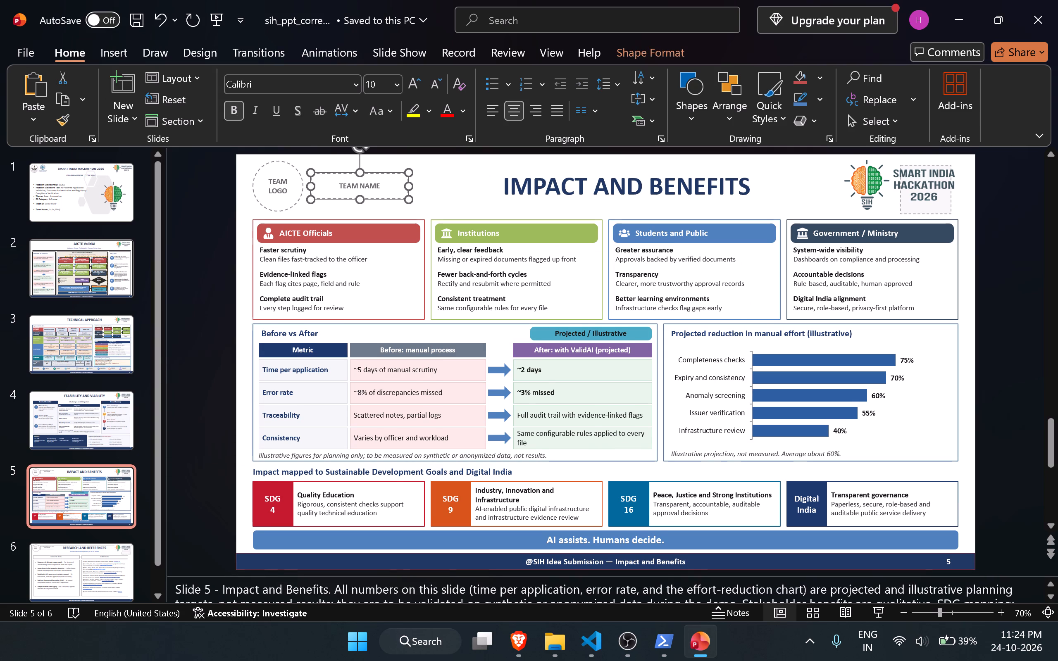
left_click(374, 200)
left_click(383, 198)
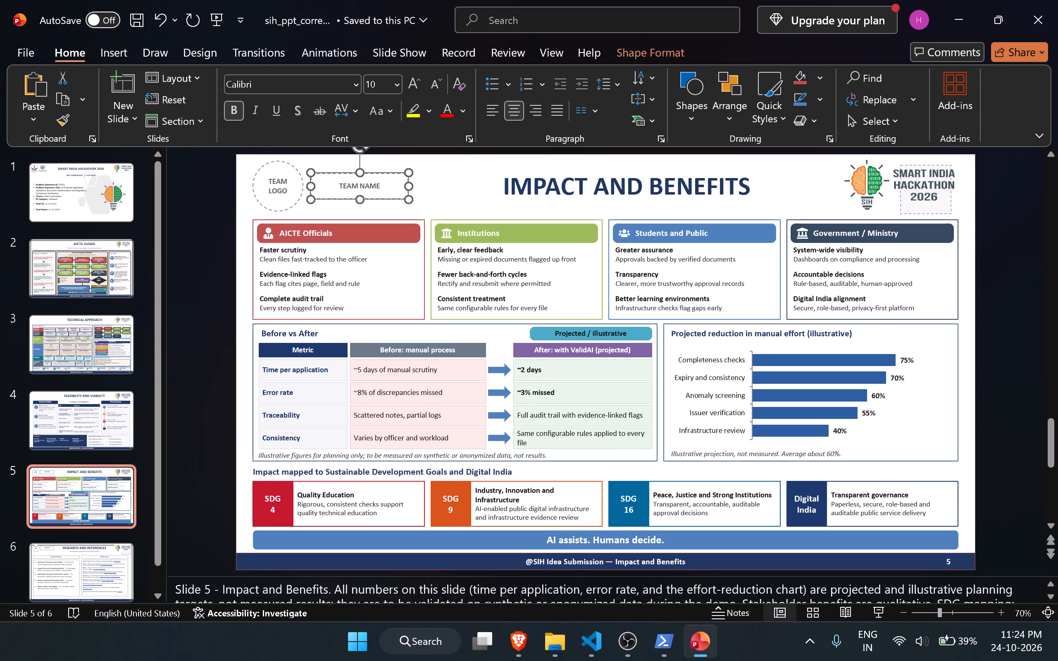
key("Delete")
left_click(383, 198)
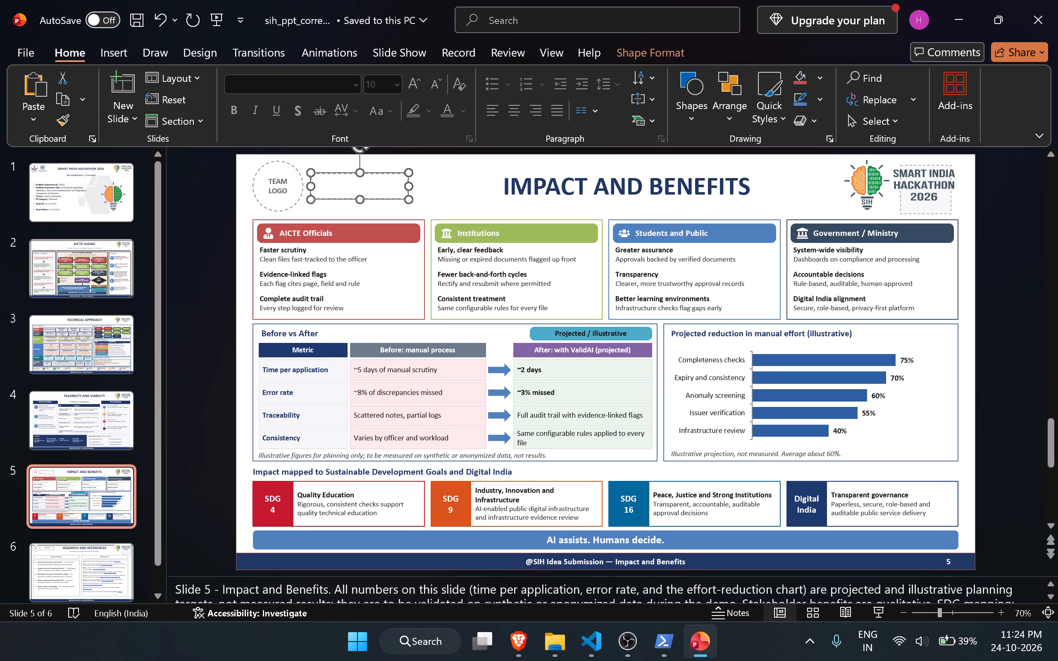
Delete the TEAM LOGO text and its dashed circle from the header of slide 5.
left_click(298, 187)
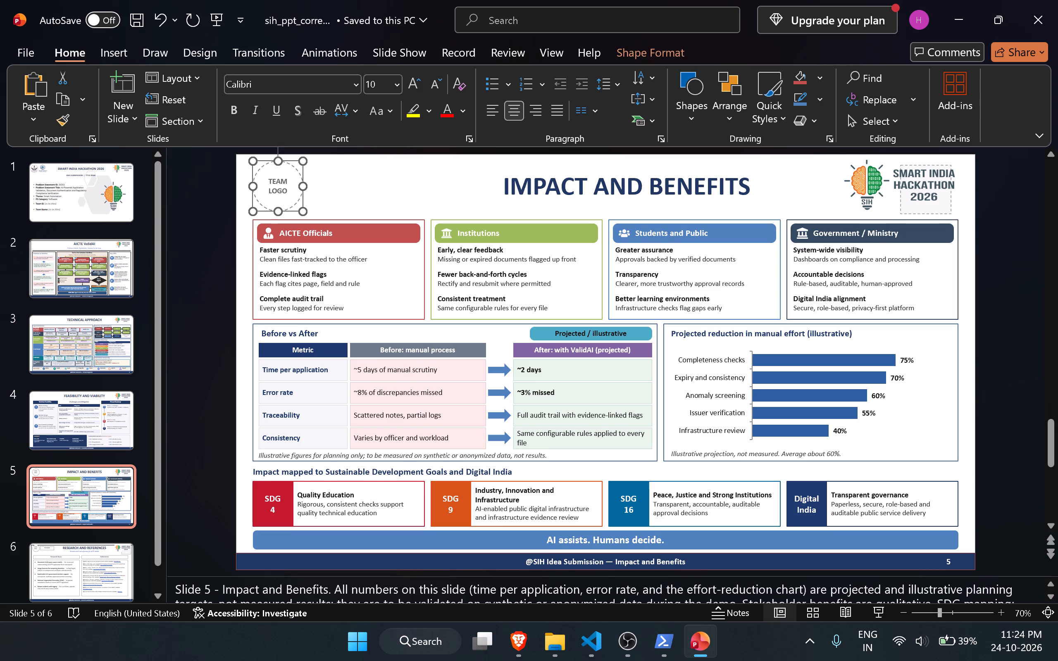
key("Delete")
left_click(302, 187)
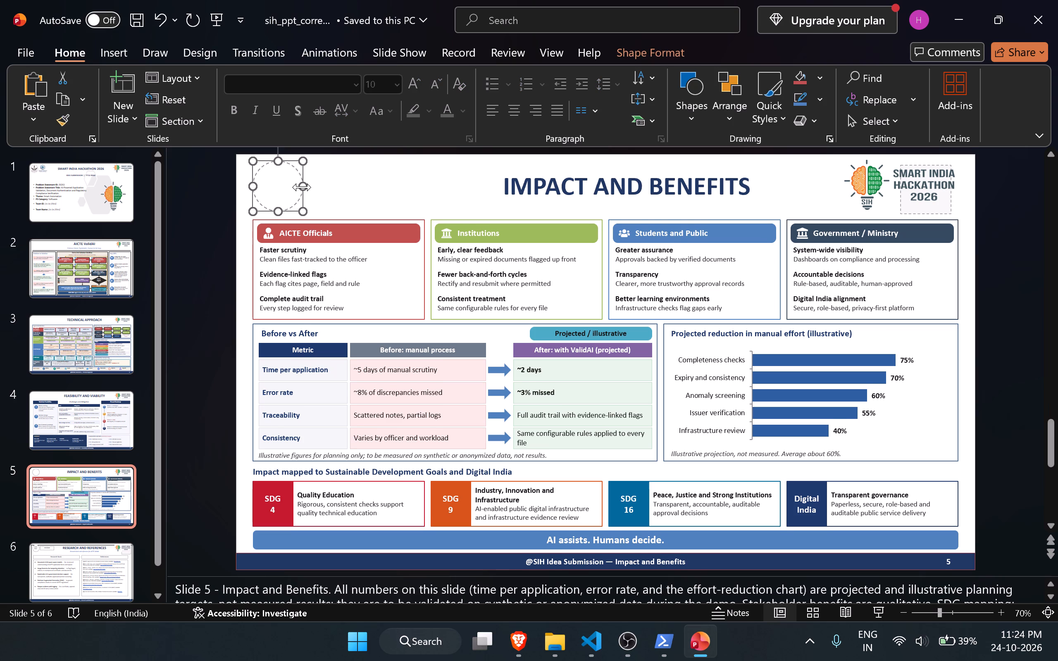
key("Delete")
Paste the captured SMART INDIA HACKATHON 2026 logo onto slide 5.
left_click(867, 176)
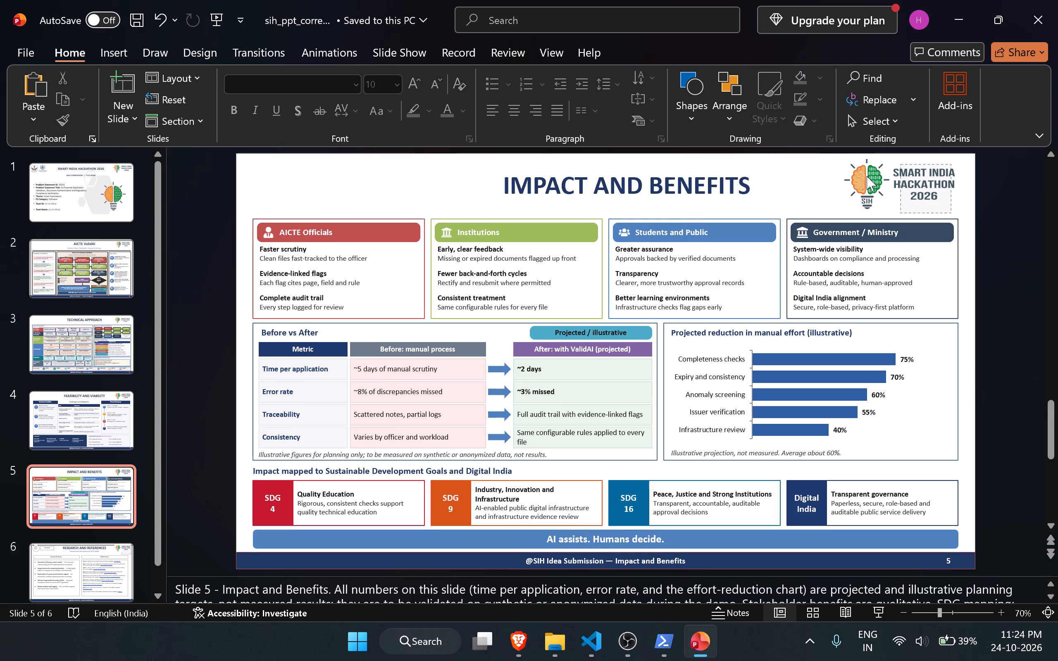
key("ctrl+v")
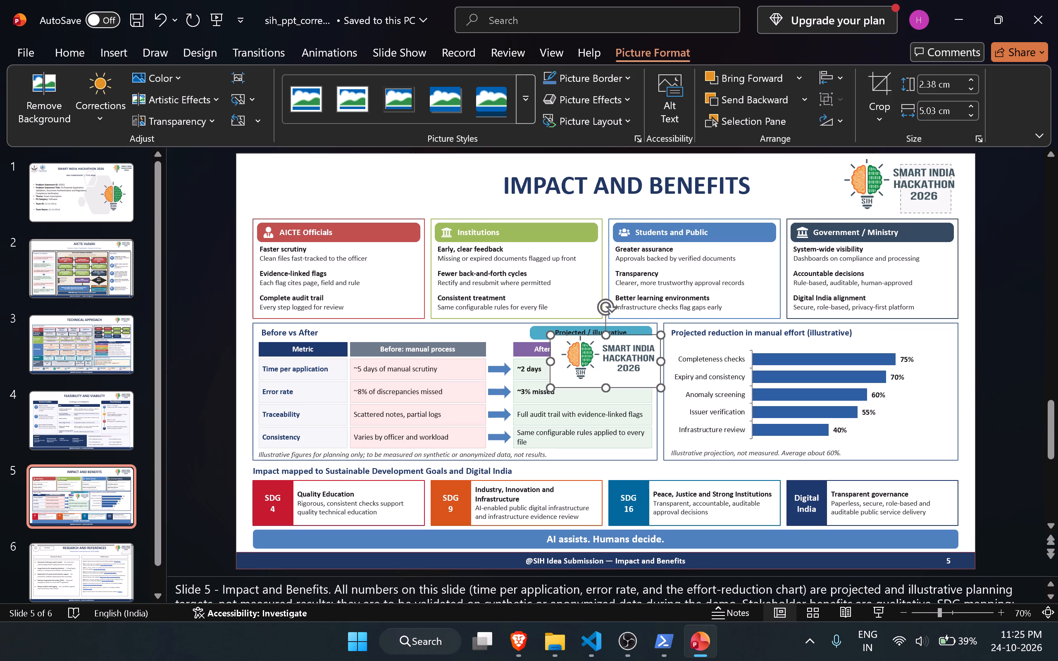
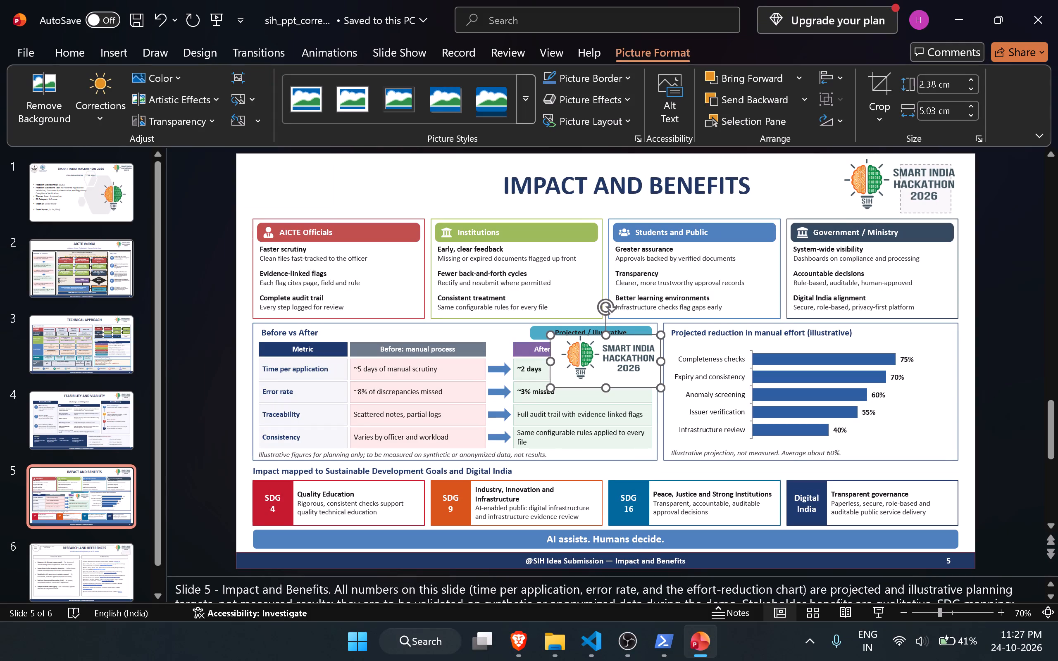
Move the pasted hackathon logo on slide 5 over the existing logo in the Impact and Benefits header.
left_click_drag(600, 365, 882, 198)
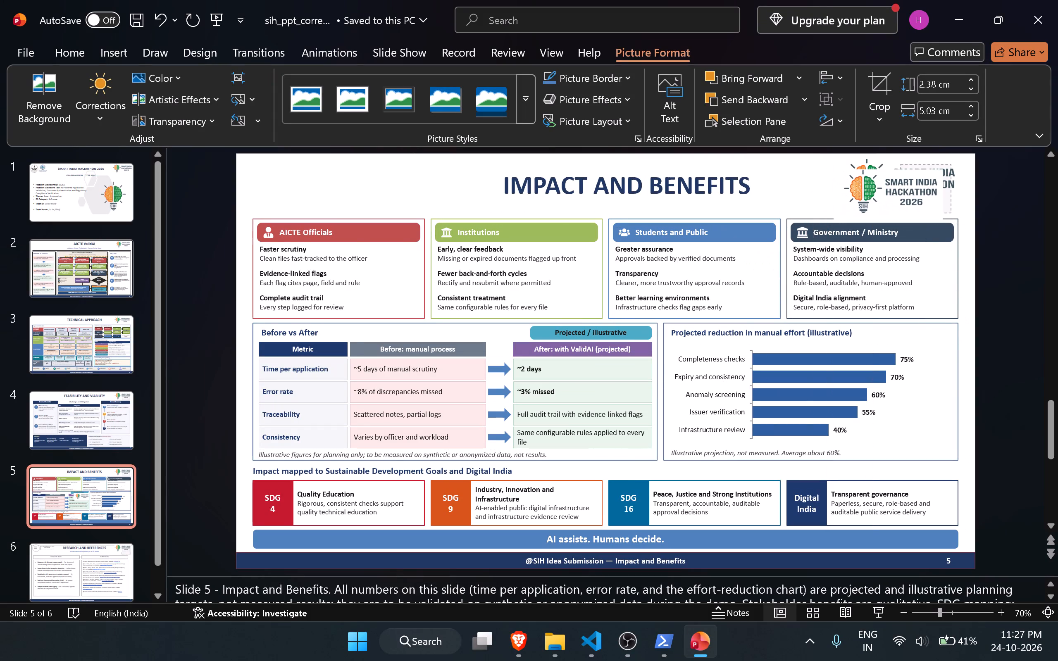
left_click_drag(882, 198, 882, 191)
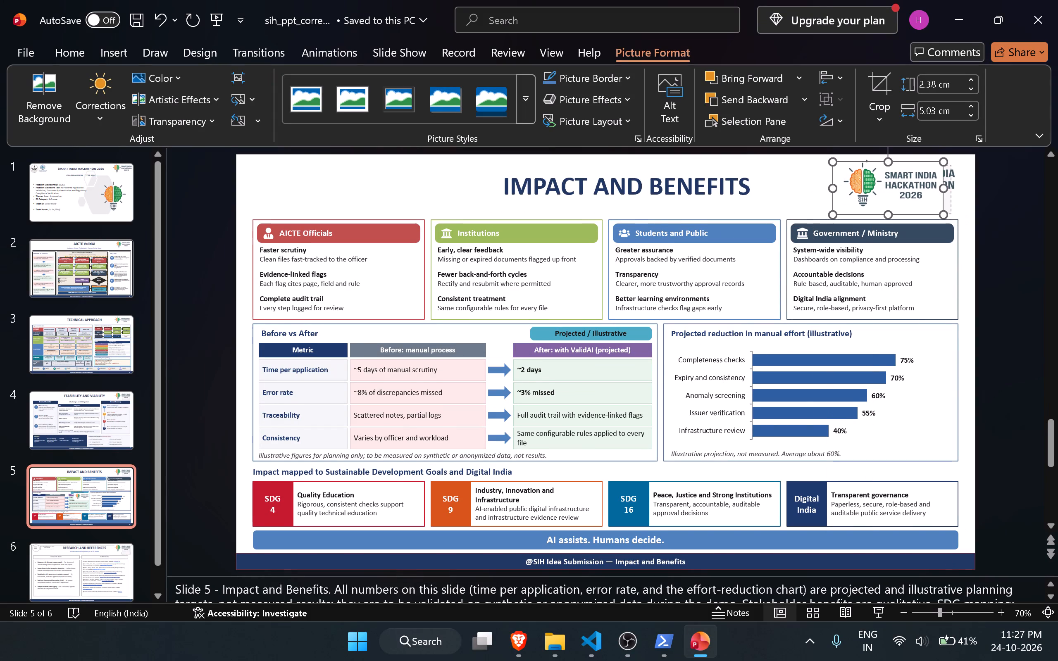
left_click(883, 191)
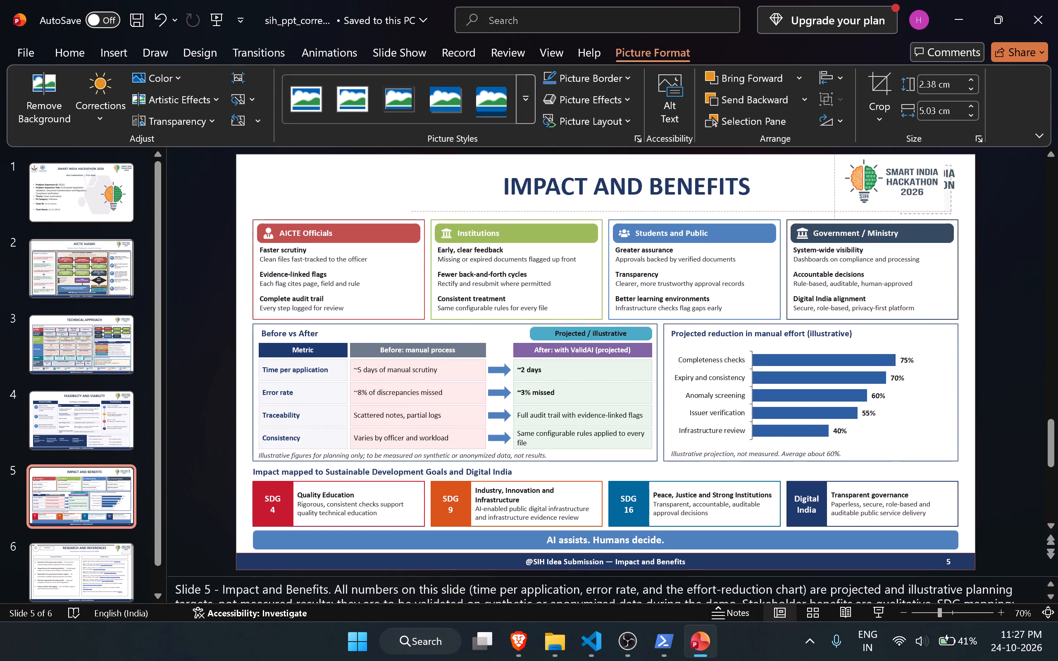
Resize the pasted logo on slide 5 to about 5.54 cm wide and 2.36 cm high, adjusting its placement over the header logo and dashed box.
left_click_drag(941, 188, 952, 190)
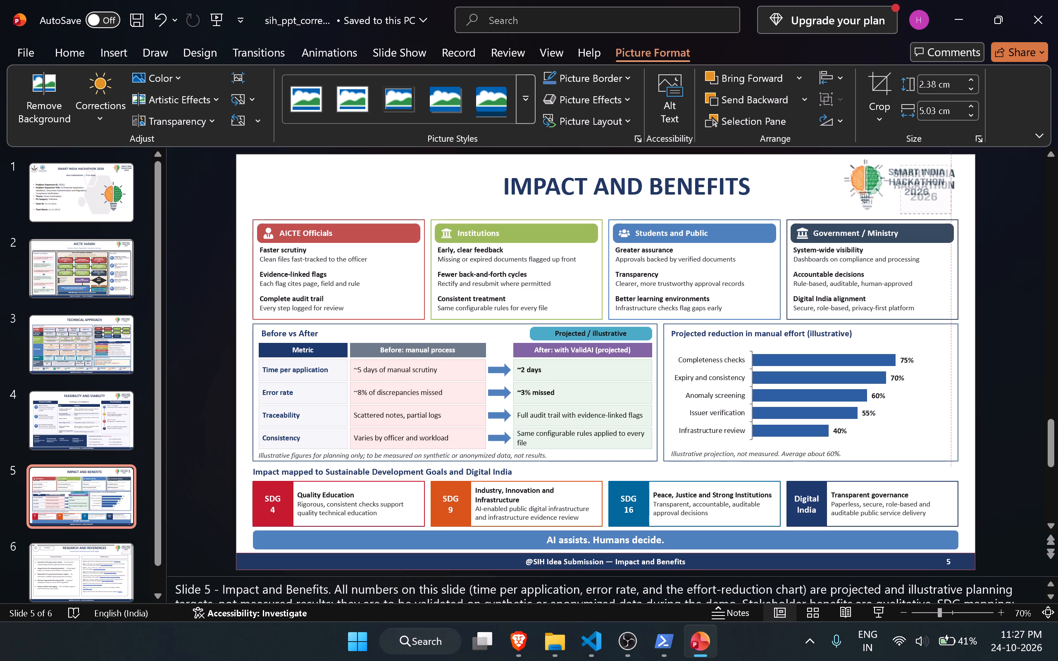
left_click_drag(952, 190, 953, 191)
left_click_drag(895, 216, 898, 209)
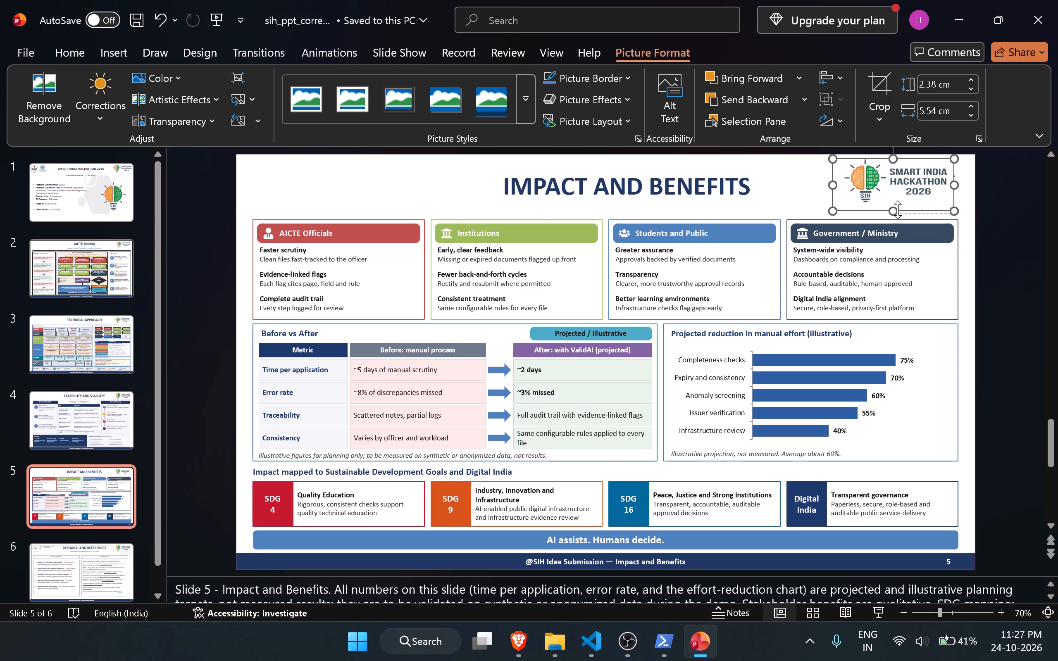
left_click(802, 189)
left_click(884, 189)
left_click(898, 190)
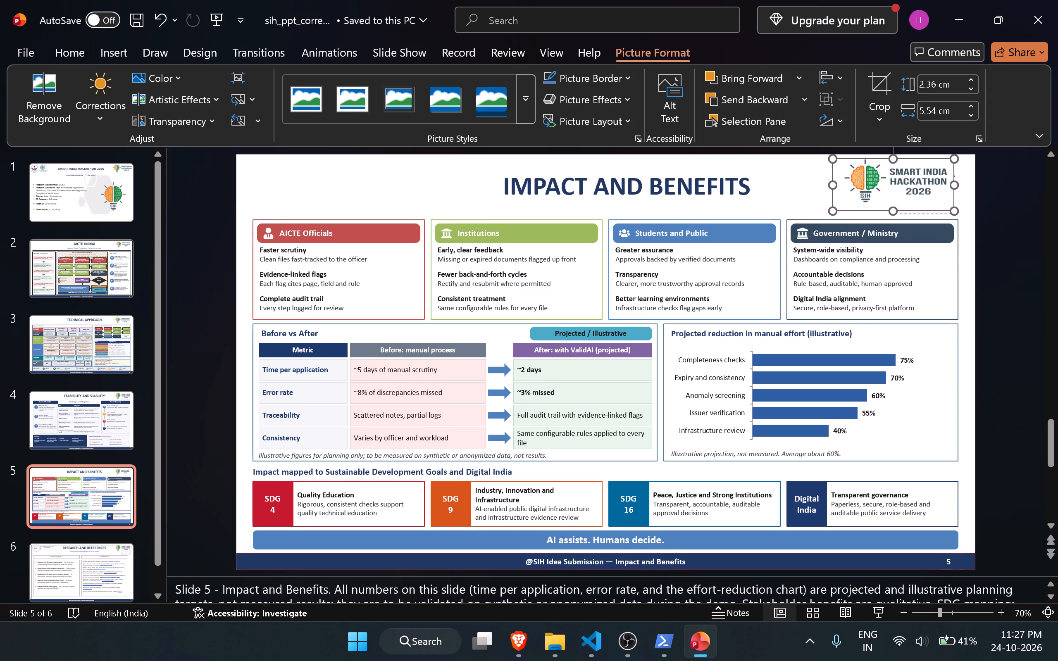
left_click(794, 188)
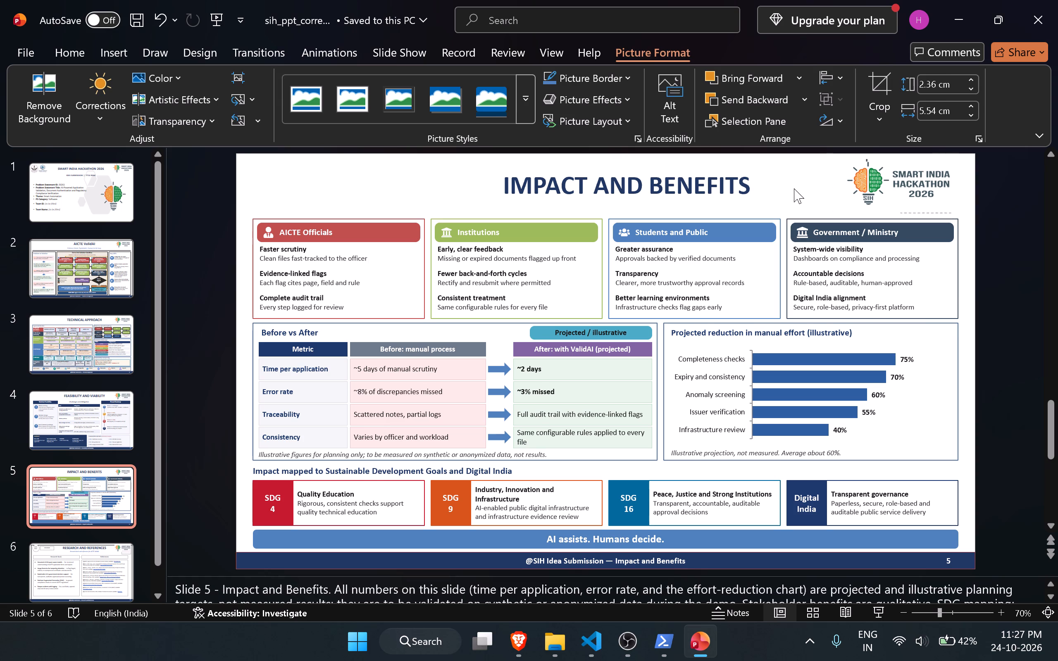
left_click(886, 182)
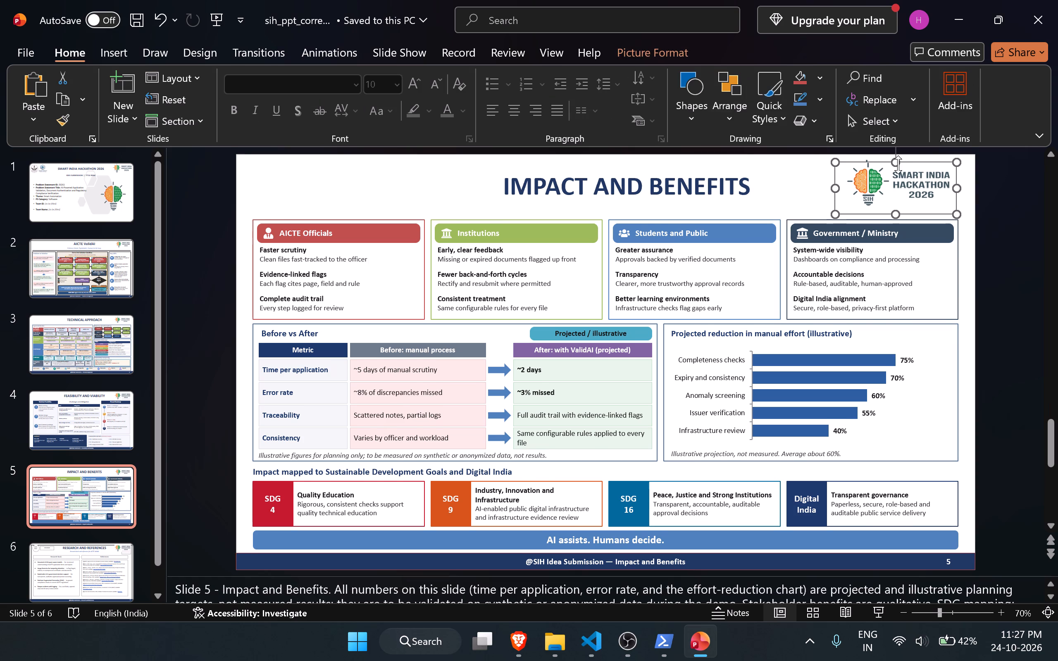
left_click(897, 166)
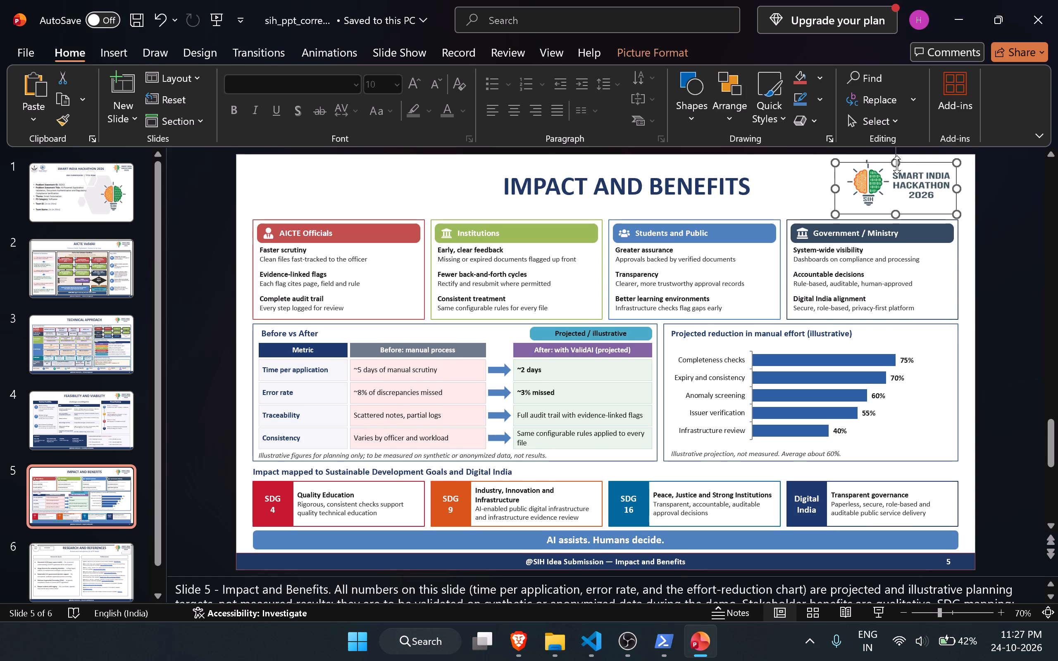
left_click(897, 164)
left_click(898, 164)
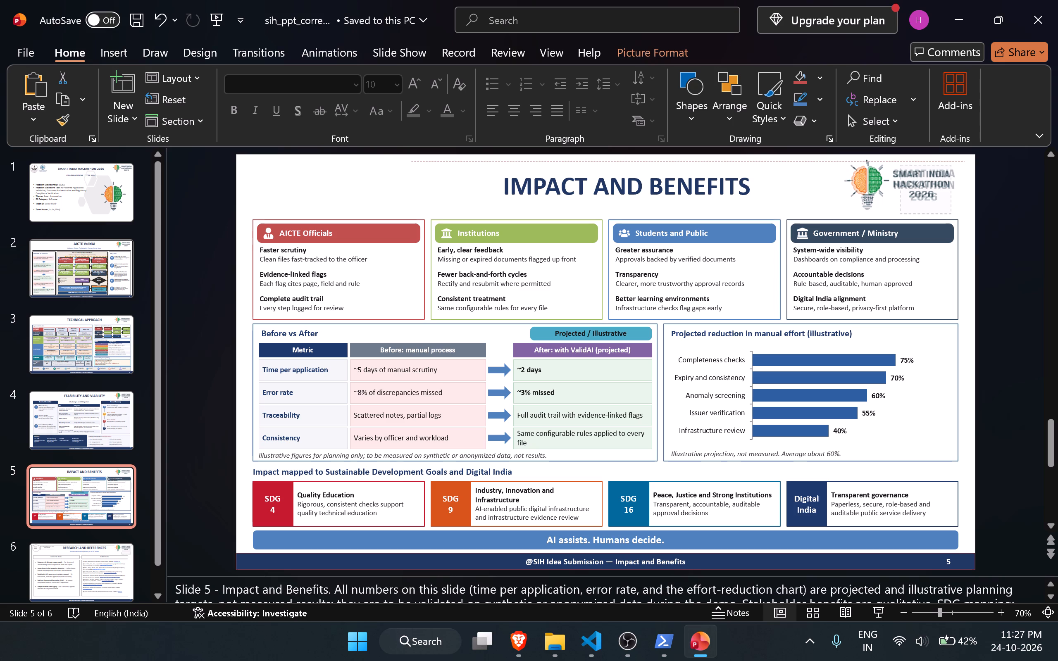
left_click(804, 173)
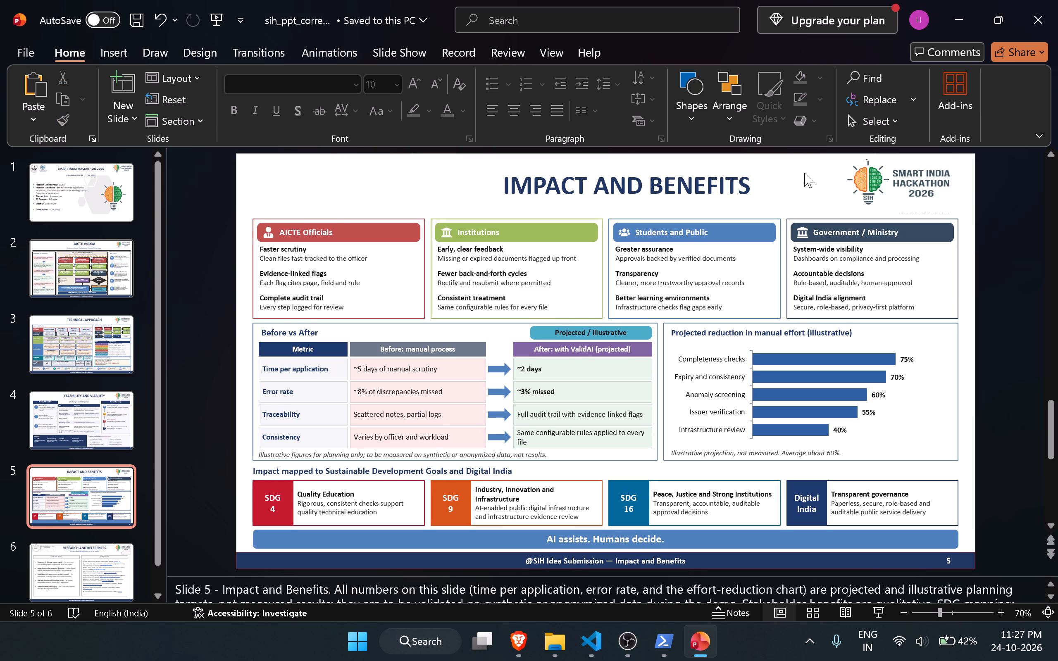
key("alt+Tab")
key("alt+Tab")
key("alt+Tab")
key("alt+Tab")
key("alt+Tab")
key("alt+Tab")
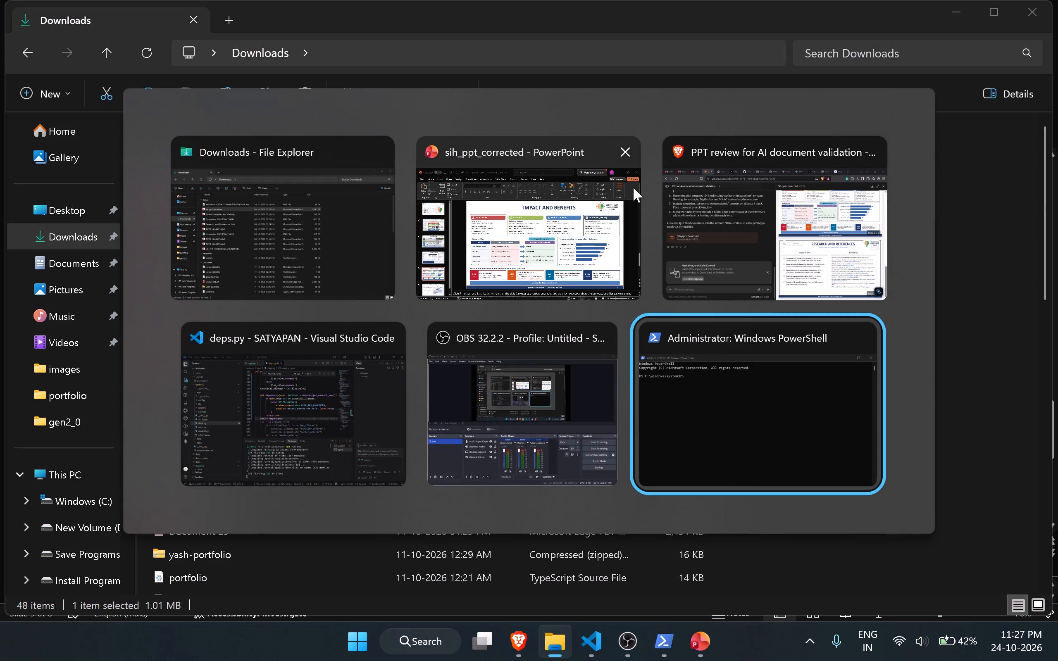
key("alt+Tab")
key("alt+Tab")
key("alt+Tab")
key("alt+Tab")
key("alt+Tab")
key("alt+Tab")
key("alt+Tab")
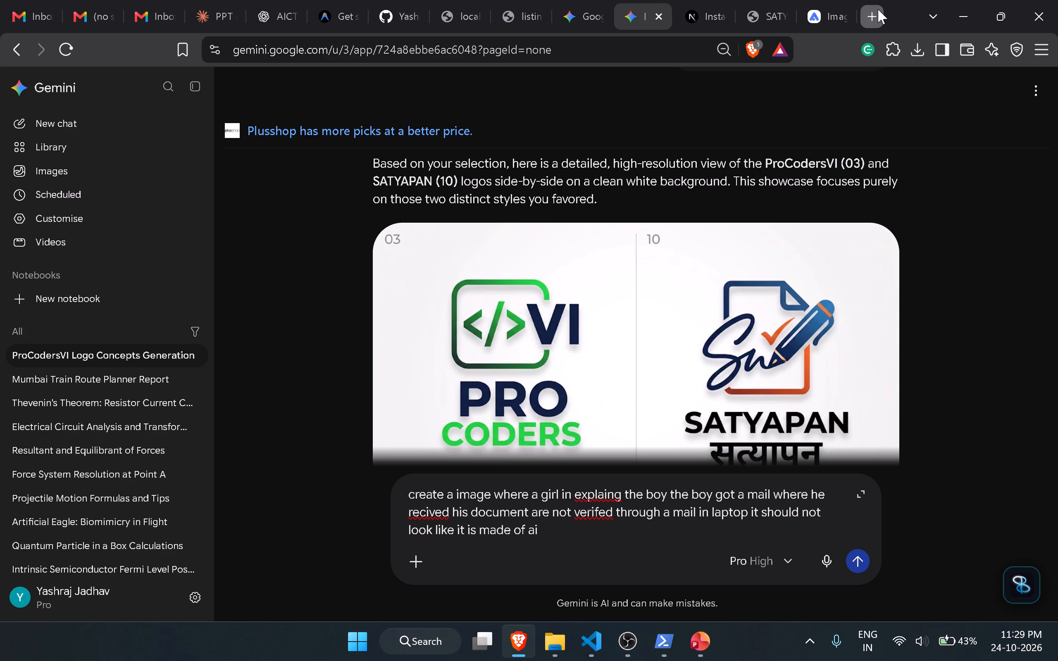
type("boy amd")
key("BackSpace")
key("BackSpace")
key("BackSpace")
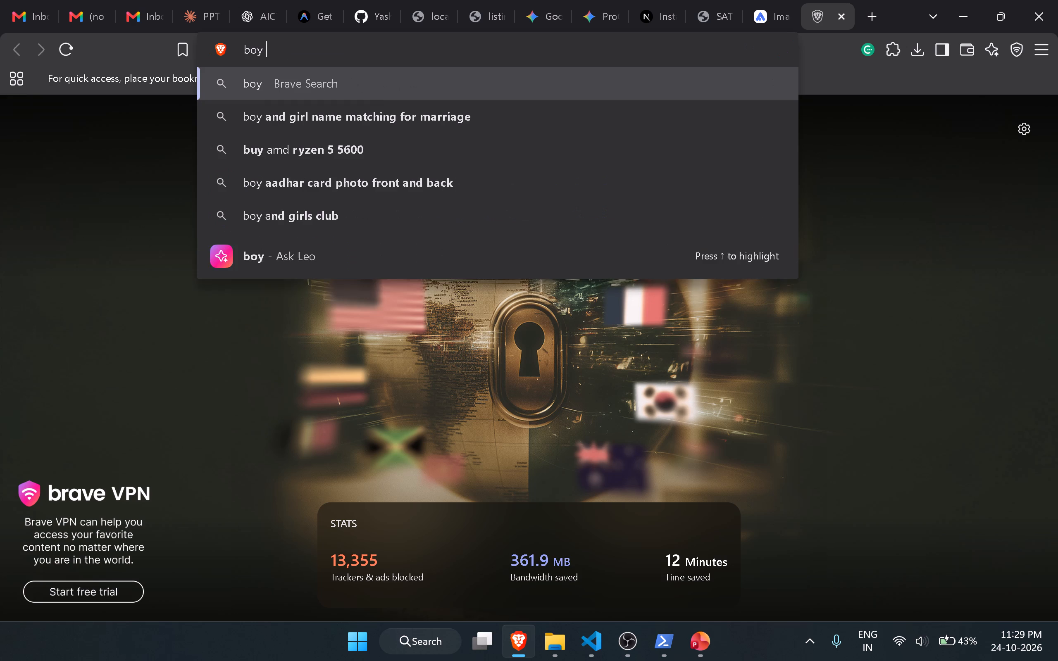
type("image")
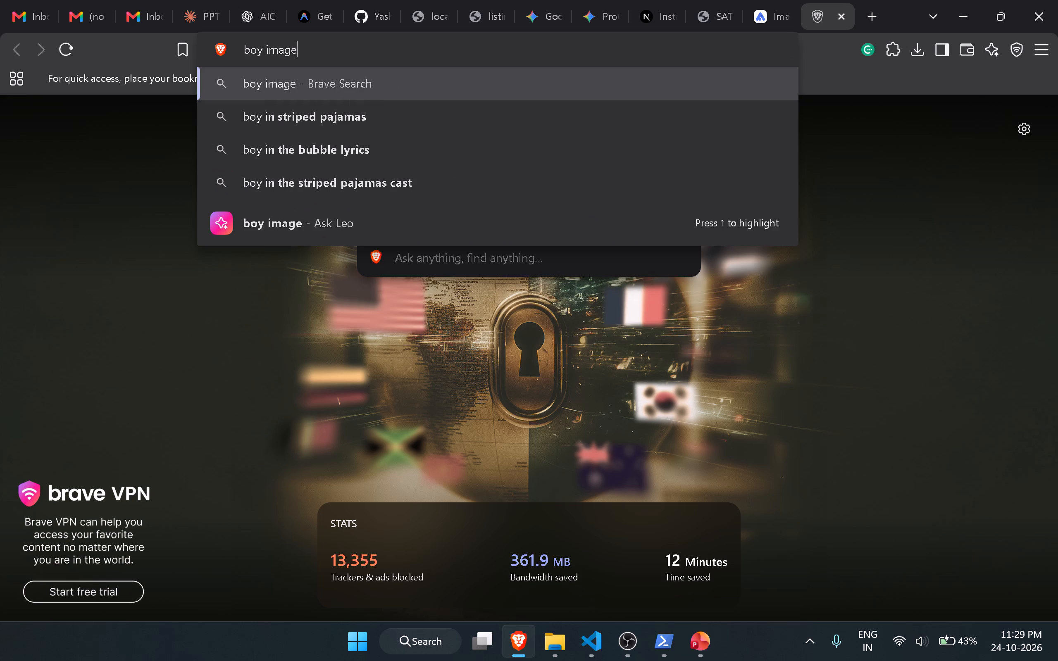
key("space")
key("Return")
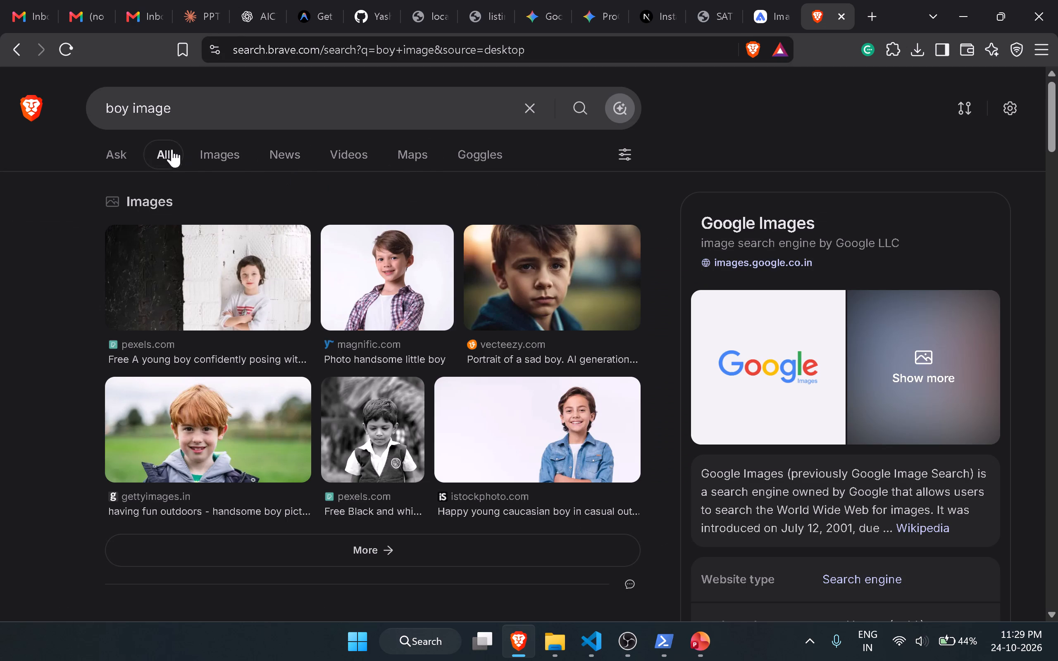
left_click(201, 156)
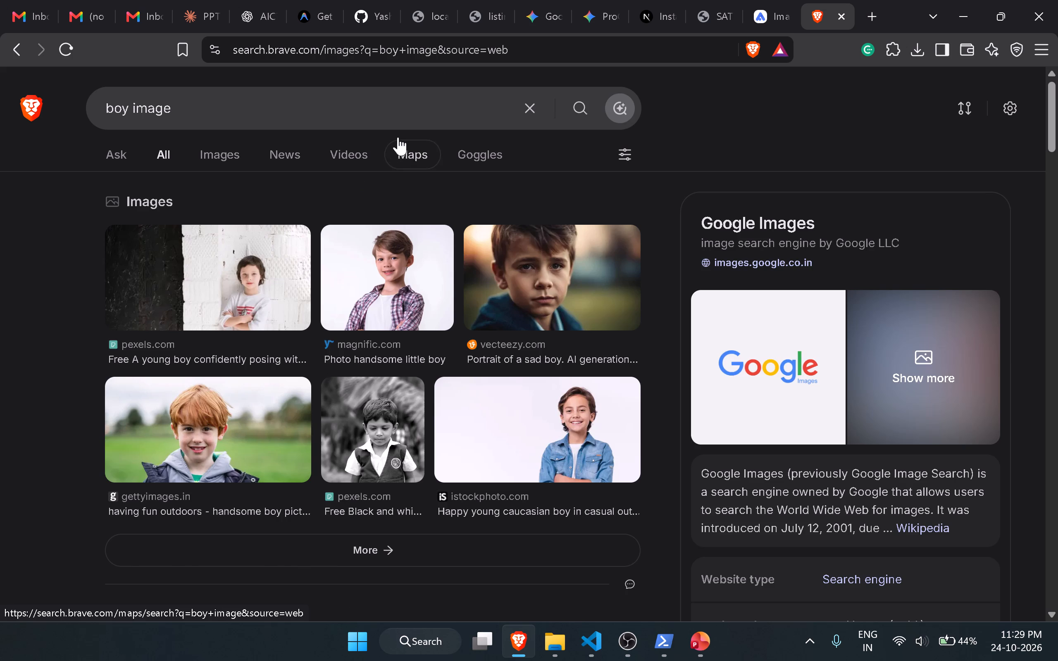
Browse the "boy image" results for a suitable reference photo of a boy.
scroll(441, 293, "down", 7)
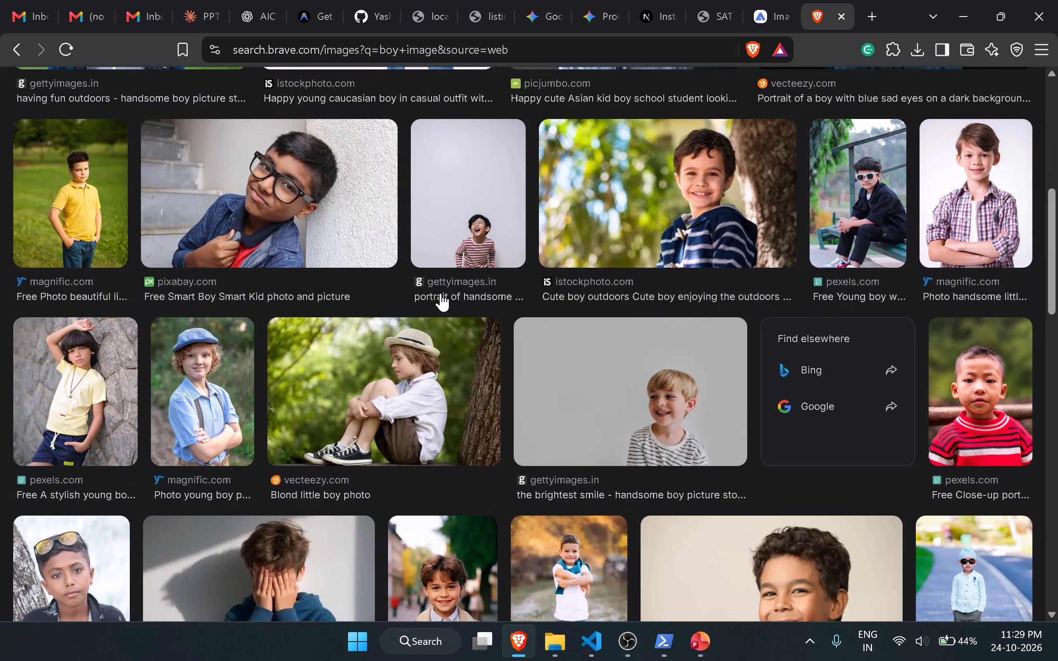
scroll(441, 293, "down", 10)
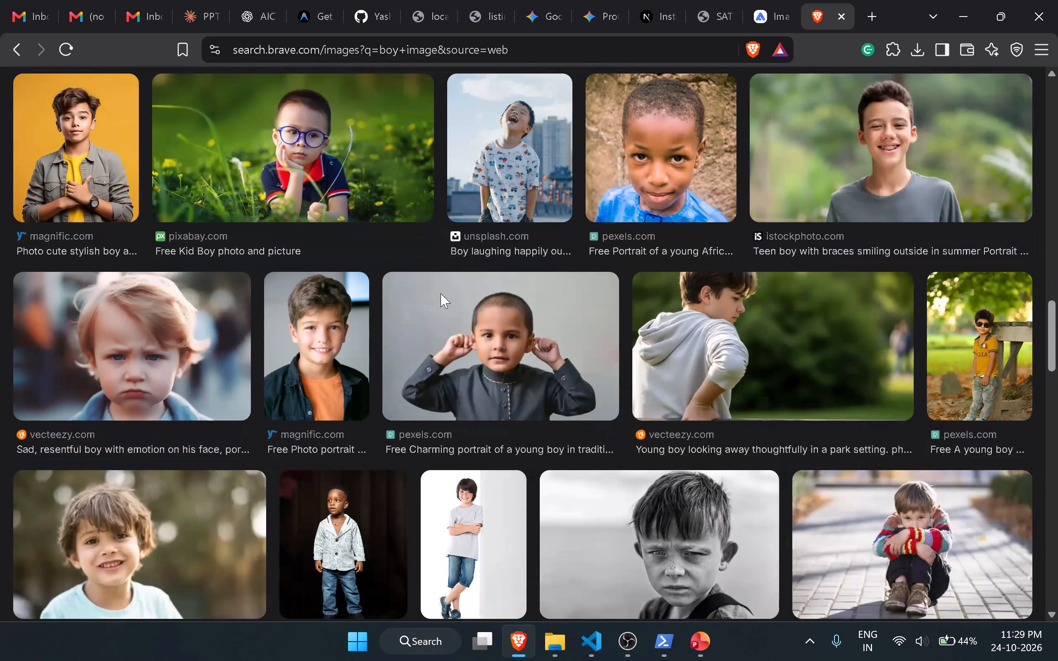
scroll(441, 293, "down", 4)
scroll(441, 293, "up", 6)
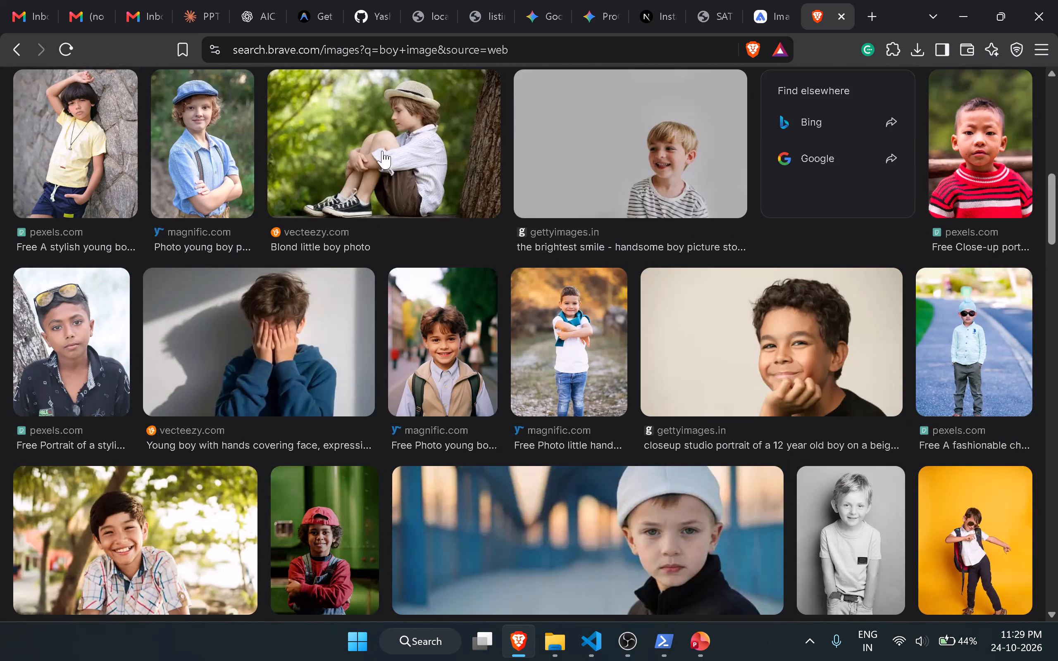
scroll(382, 151, "up", 7)
Change the image search query to "men image" and run it.
left_click(320, 103)
key("Left")
key("Left")
key("Left")
key("Left")
key("Left")
key("Left")
key("Left")
key("Left")
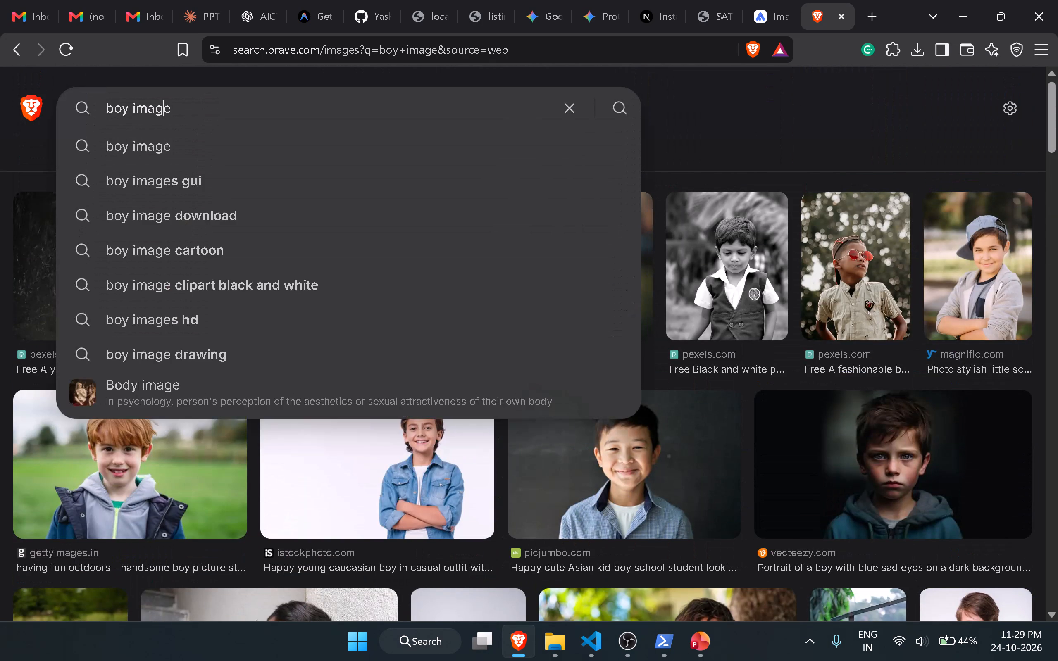
key("Right")
key("Right")
key("BackSpace")
key("BackSpace")
key("BackSpace")
key("BackSpace")
key("BackSpace")
key("BackSpace")
key("BackSpace")
key("BackSpace")
key("BackSpace")
key("BackSpace")
key("BackSpace")
type("men")
key("Return")
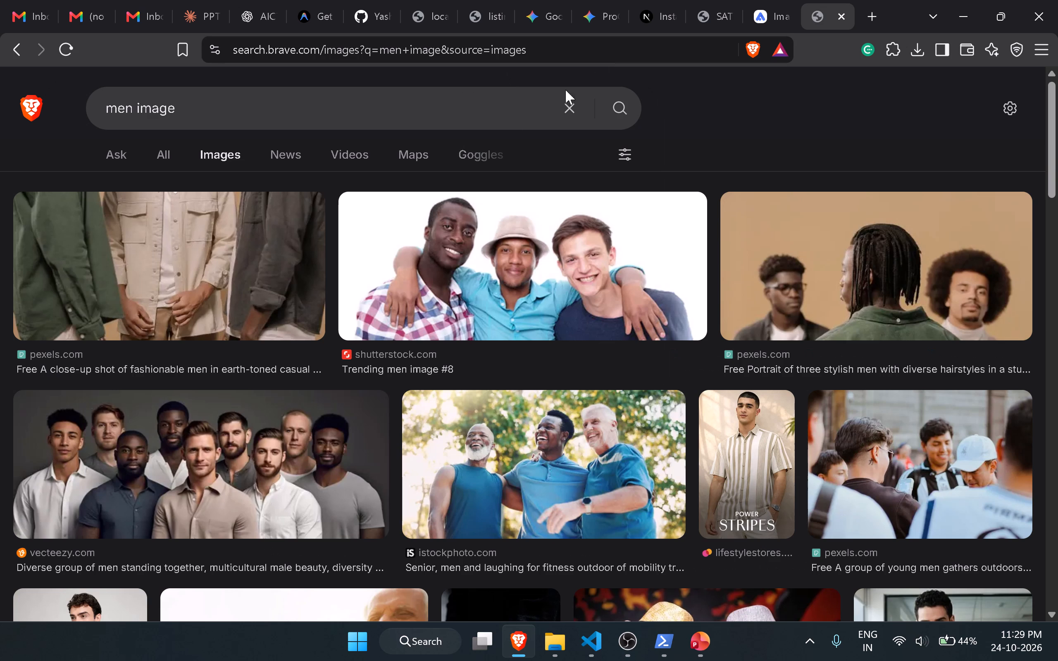
Browse the "men image" results for a suitable reference photo of a young man.
scroll(381, 222, "right", 5)
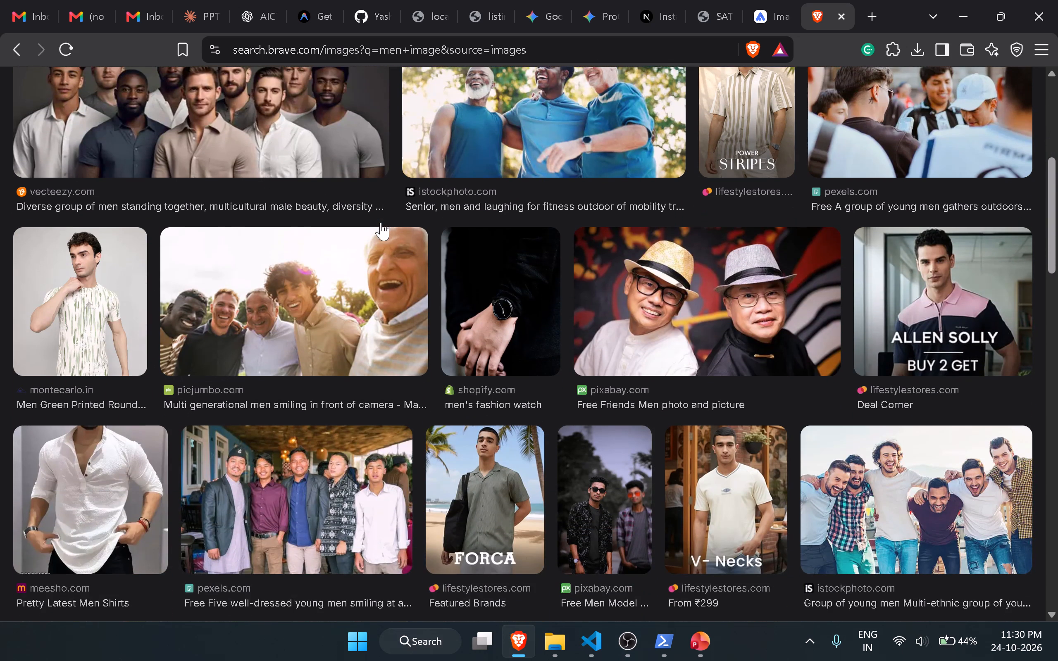
scroll(381, 222, "right", 1)
scroll(162, 384, "right", 14)
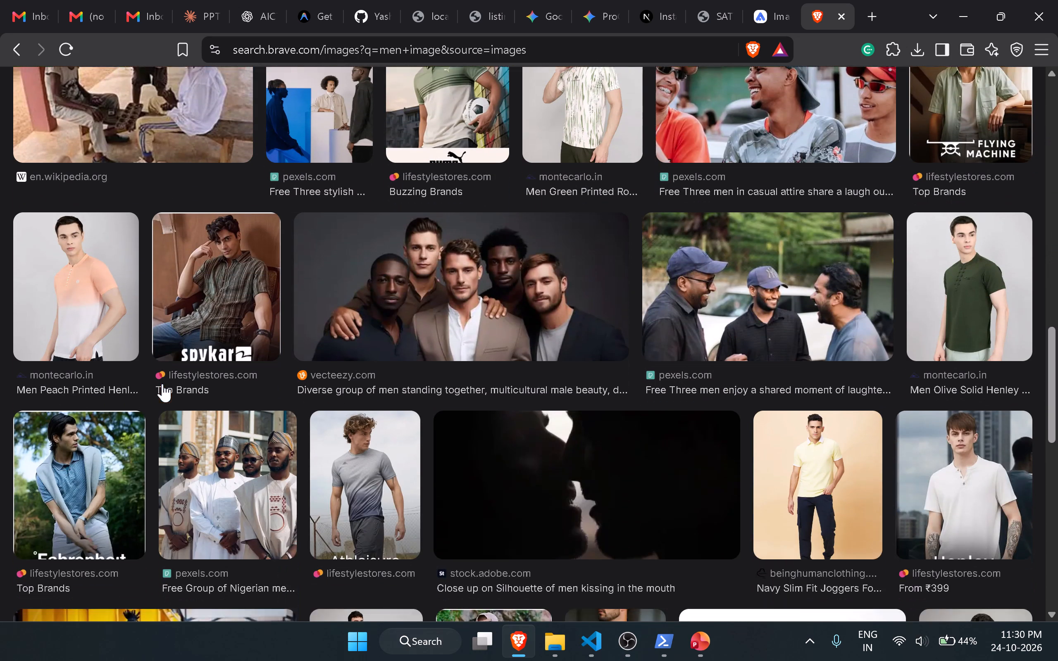
scroll(162, 384, "right", 3)
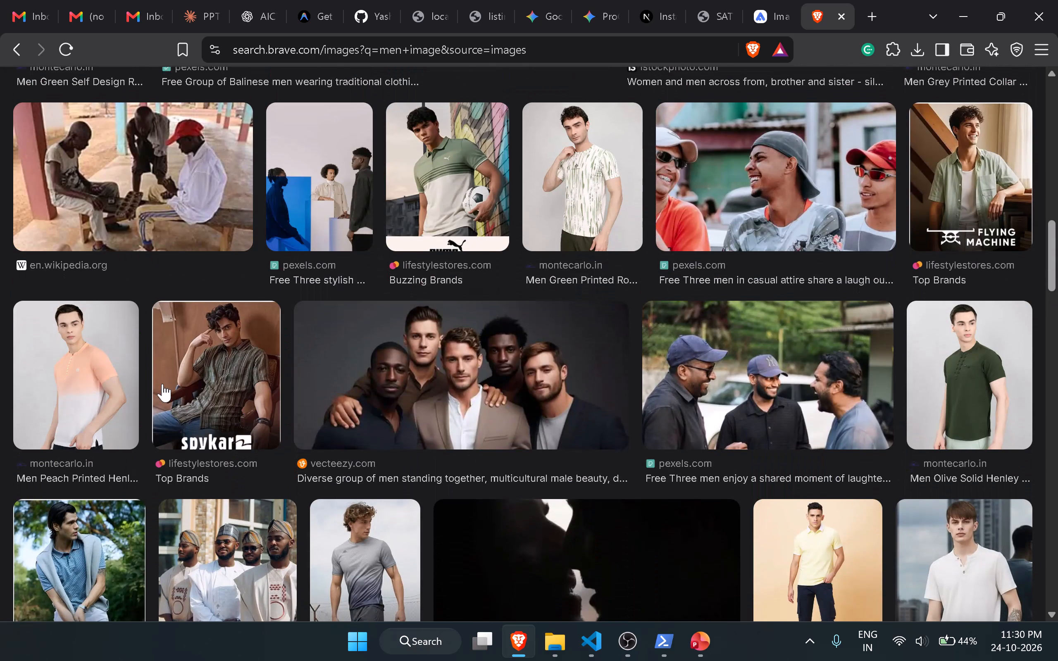
scroll(162, 384, "right", 2)
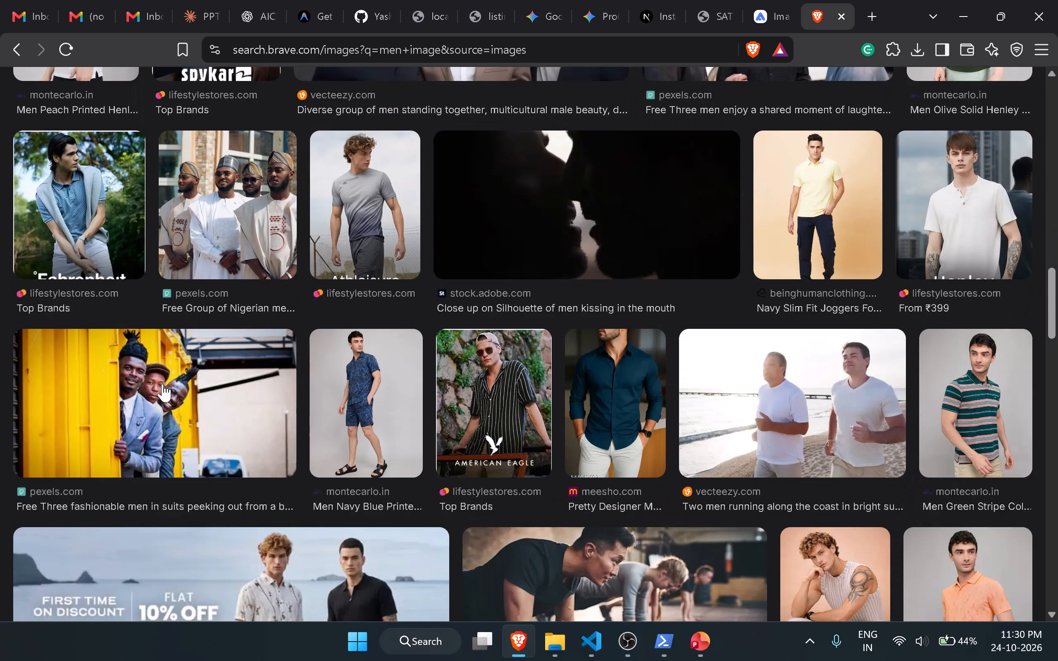
scroll(162, 384, "right", 4)
scroll(162, 384, "up", 1)
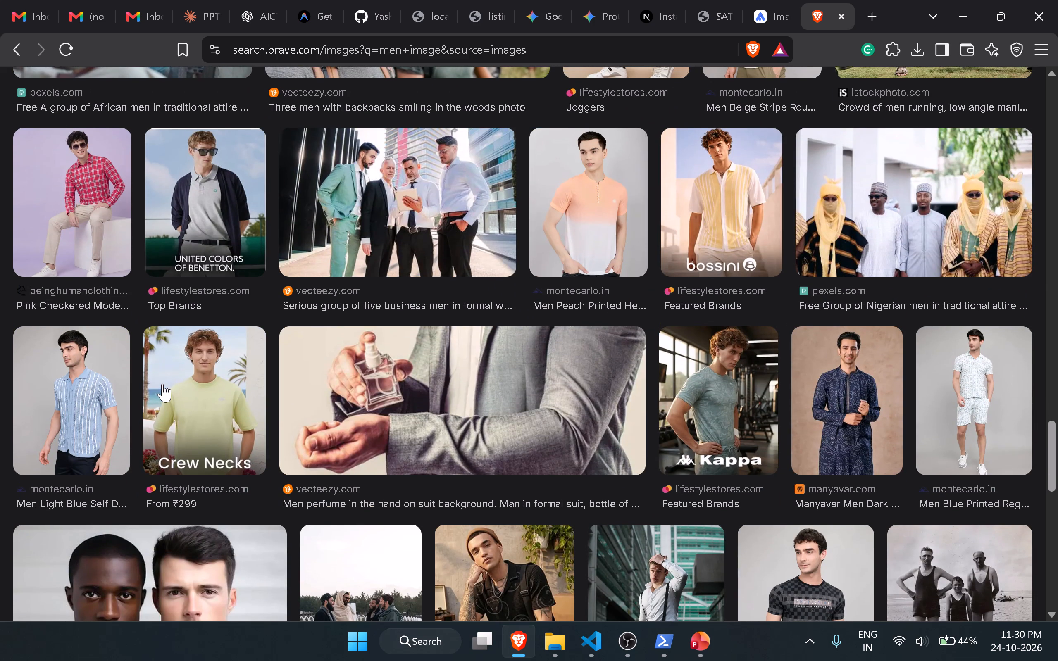
scroll(162, 384, "up", 2)
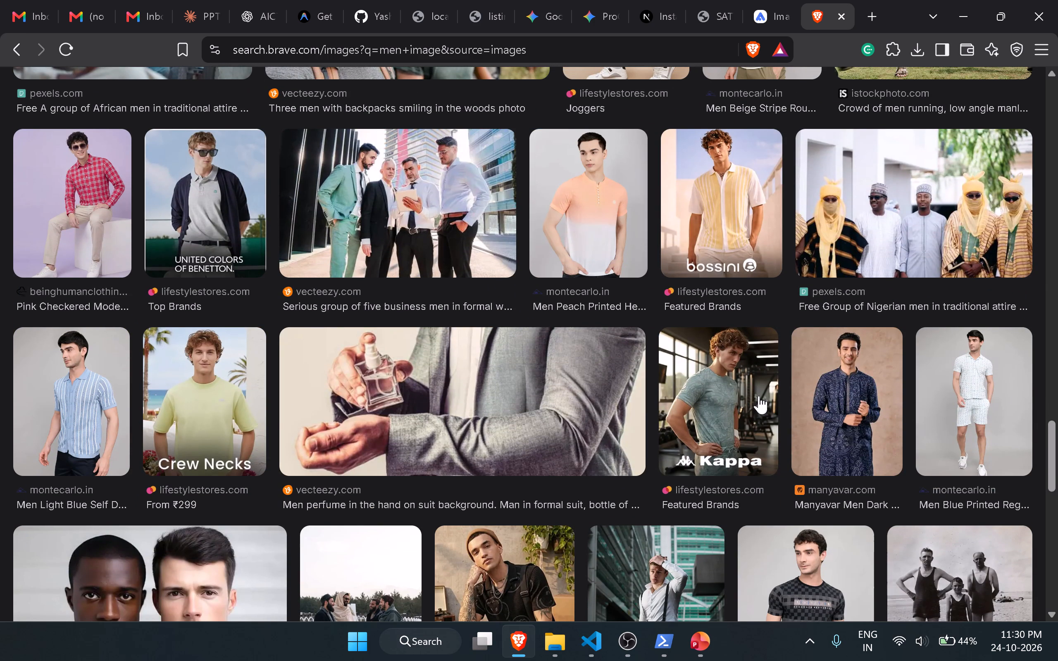
scroll(518, 421, "right", 8)
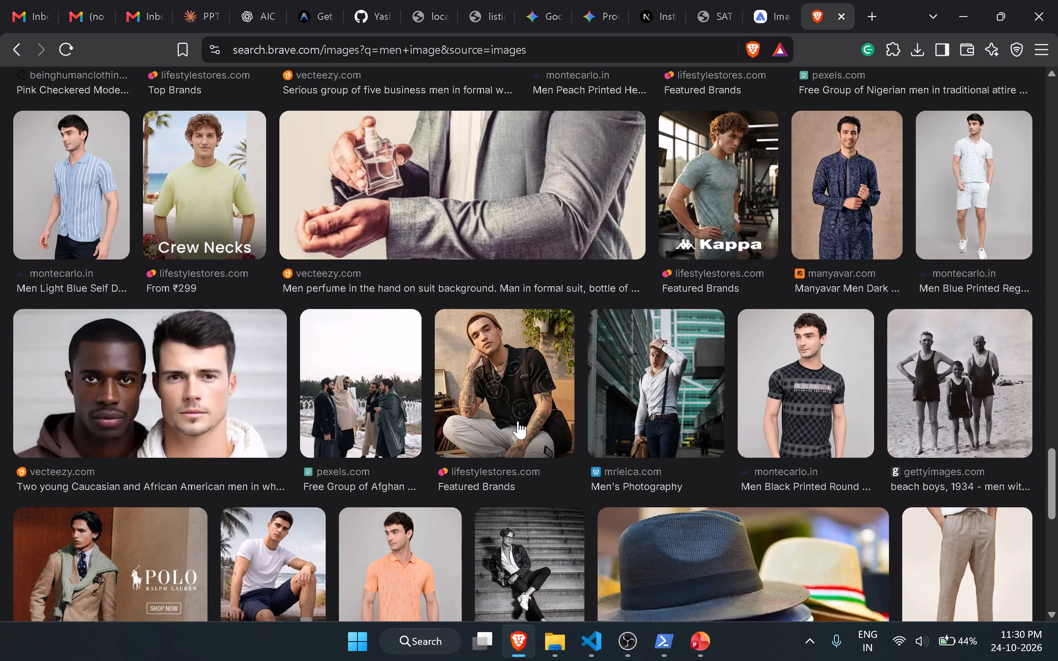
scroll(518, 421, "right", 6)
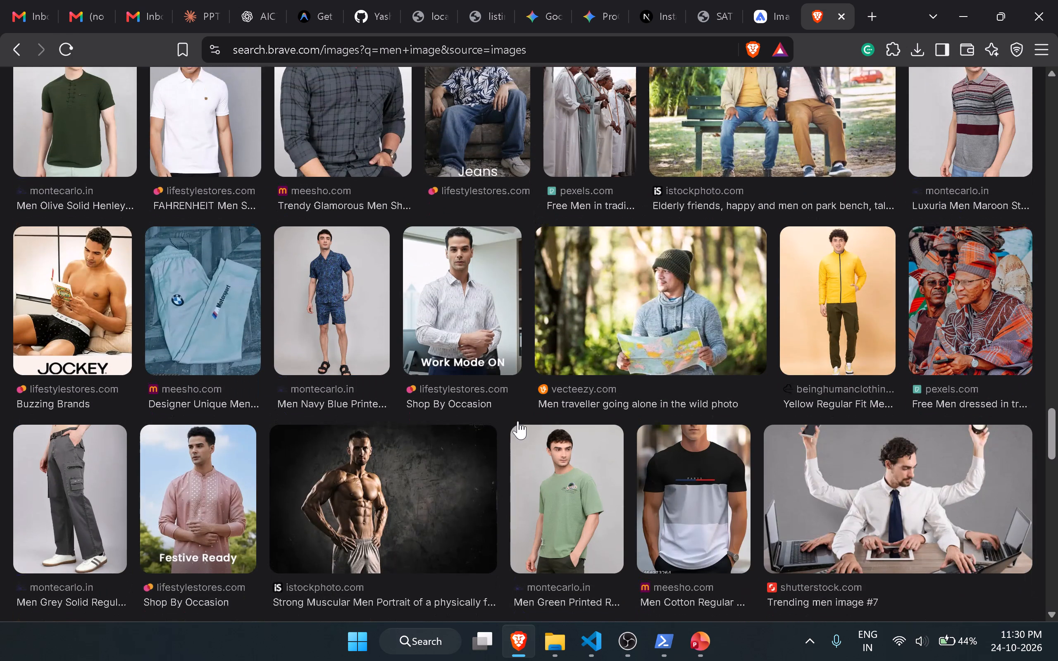
scroll(518, 421, "right", 2)
scroll(518, 421, "down", 1)
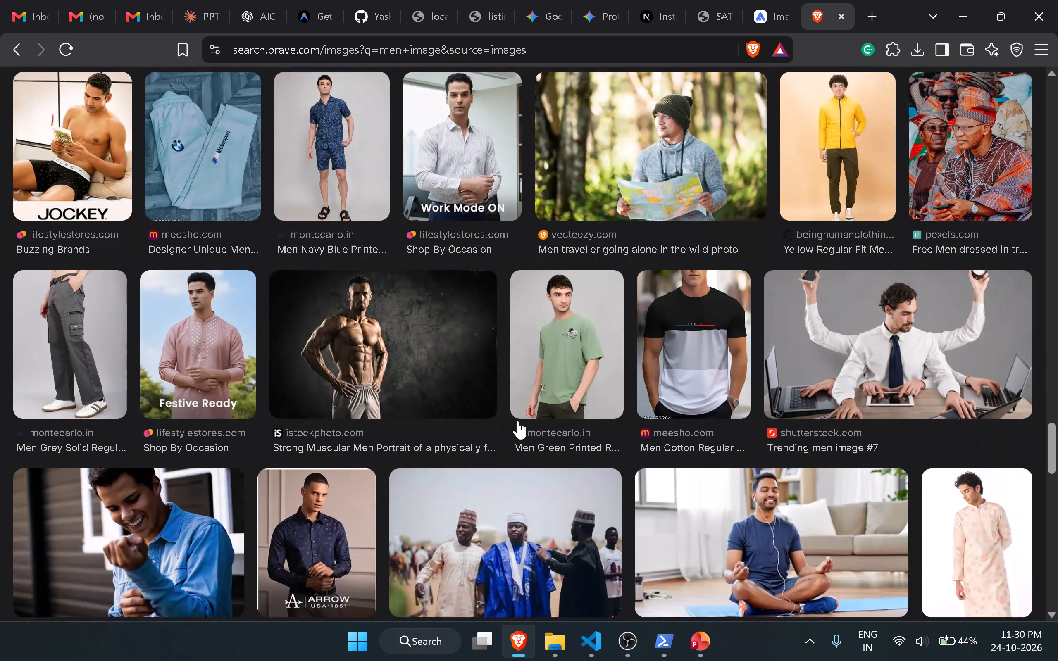
scroll(518, 421, "down", 2)
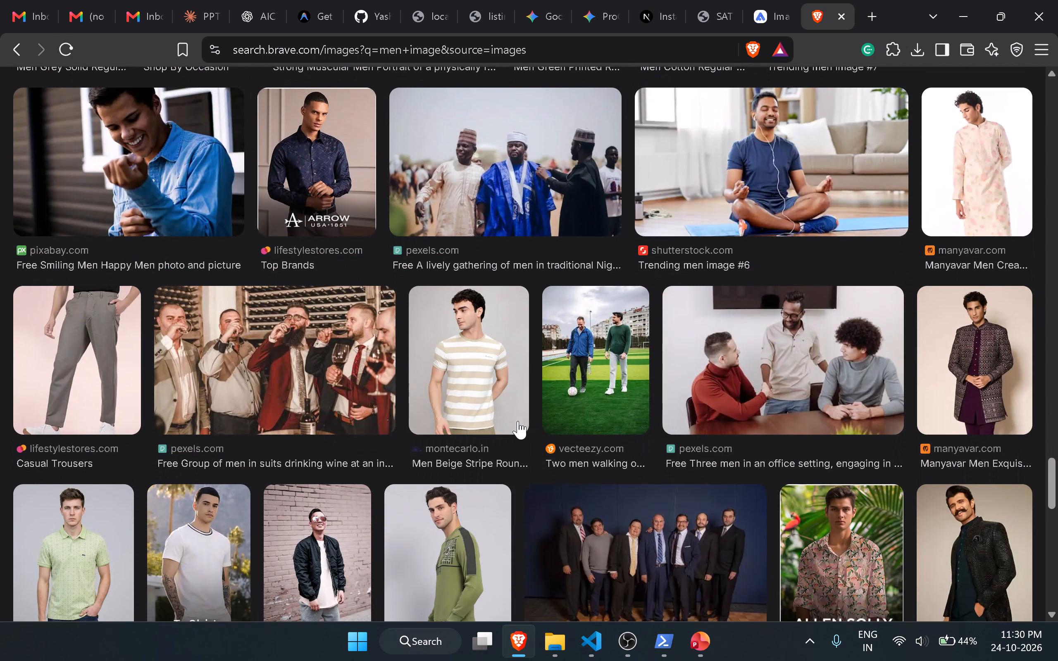
scroll(518, 421, "down", 2)
scroll(518, 421, "up", 2)
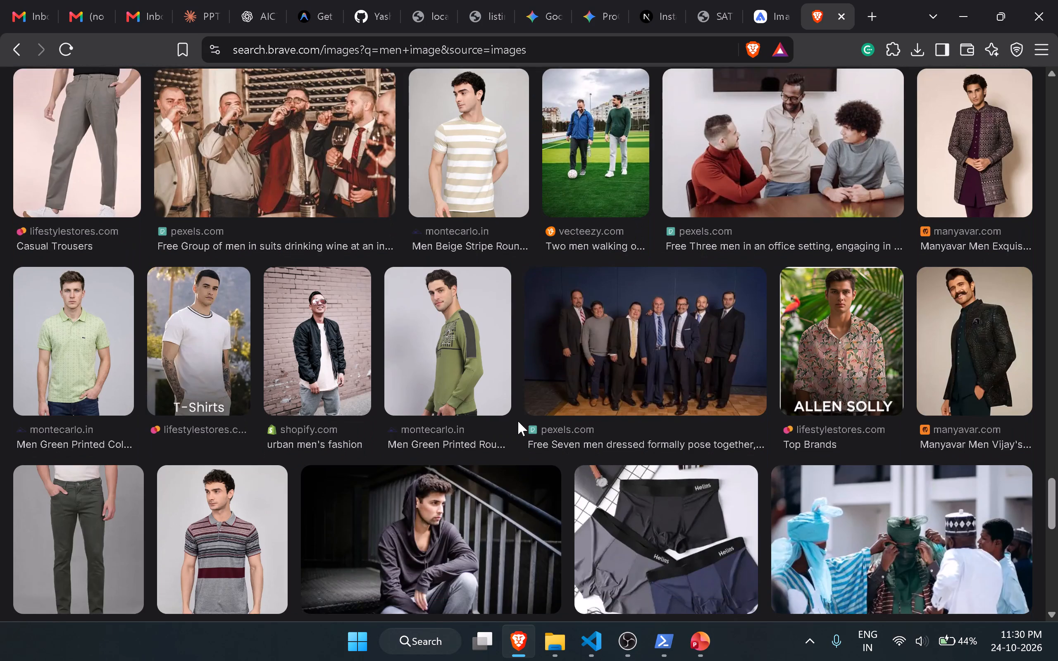
scroll(518, 421, "up", 5)
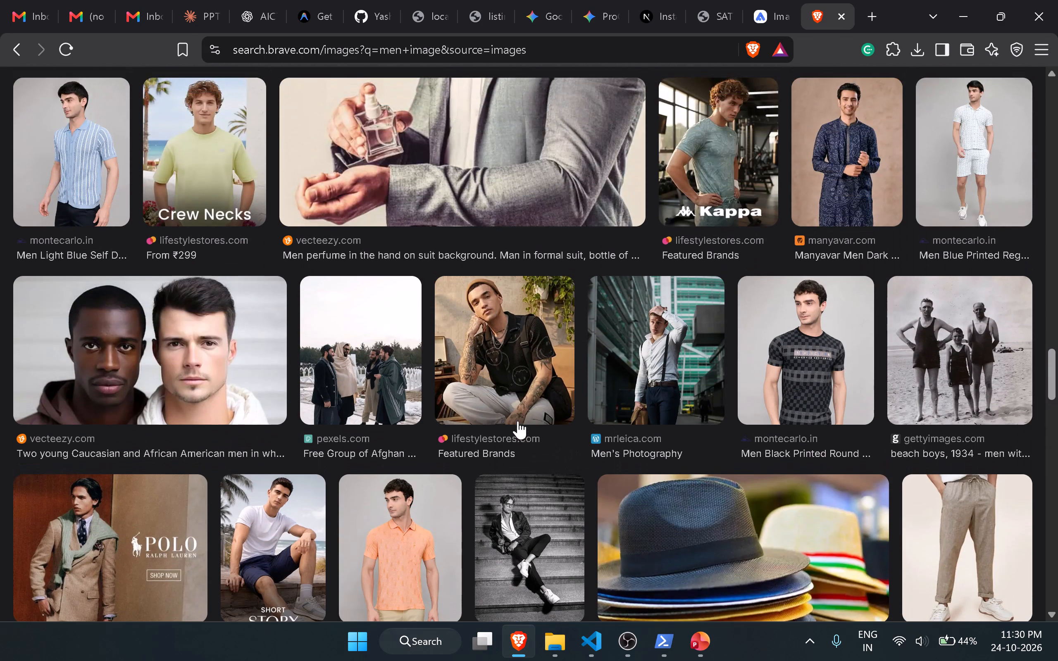
scroll(518, 421, "up", 2)
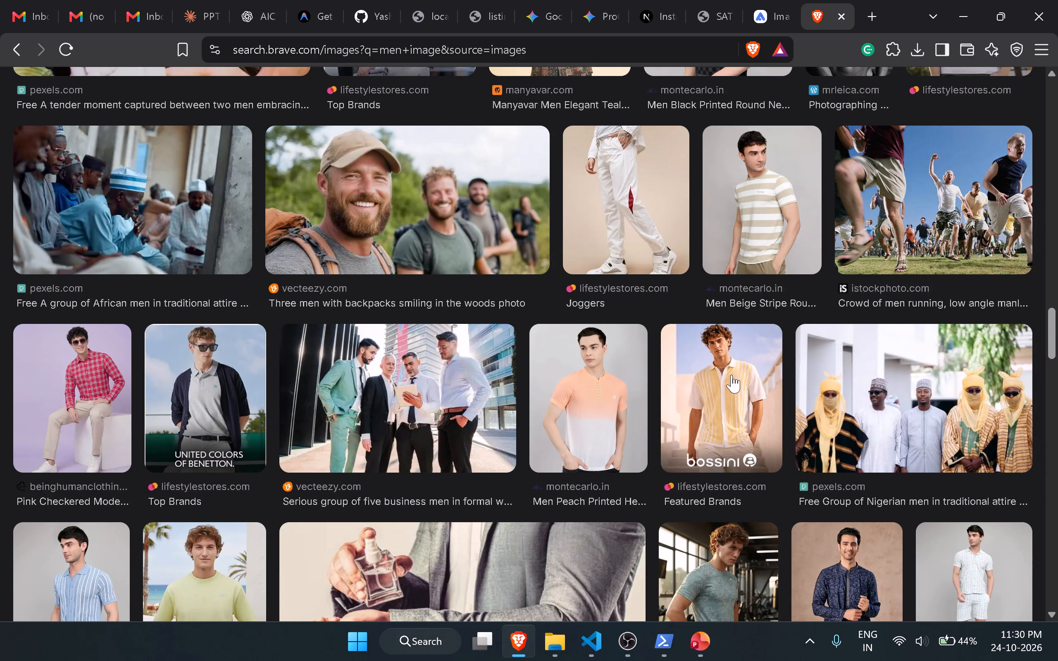
Enlarge the Bossini photo of the curly-haired man in the yellow-striped shirt, snip his head and upper body, and close the preview.
left_click(728, 377)
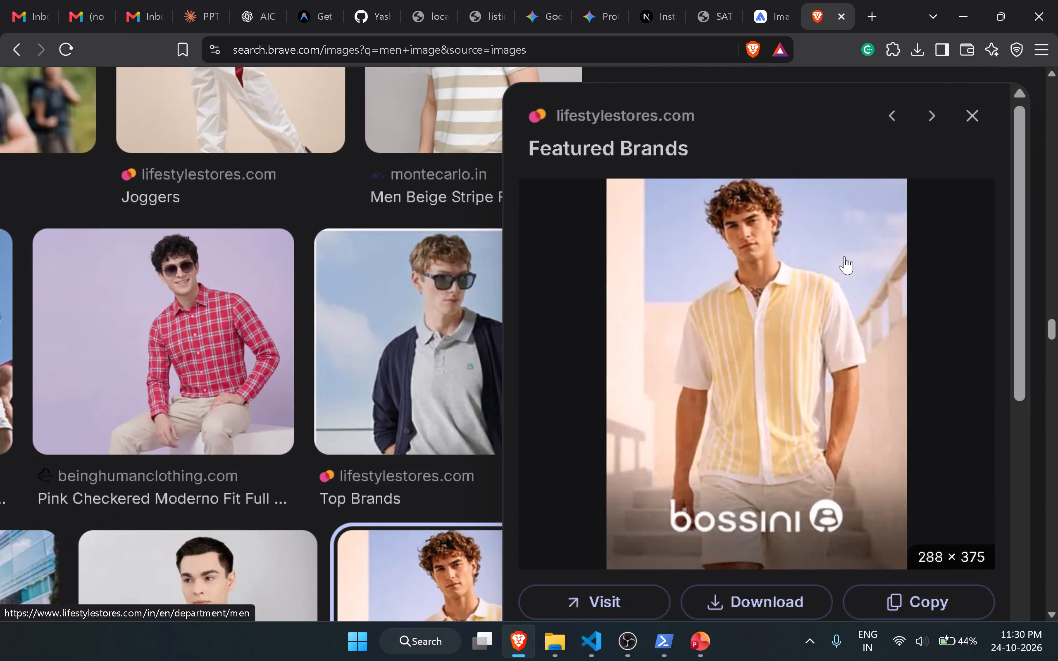
scroll(844, 256, "down", 2)
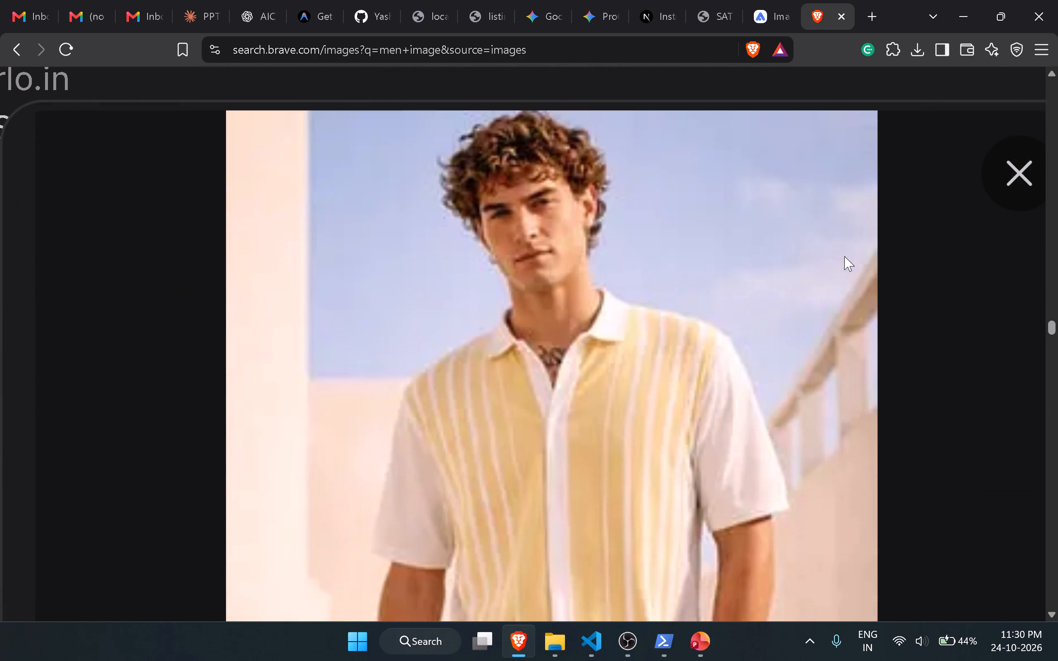
scroll(844, 256, "down", 2)
scroll(844, 256, "up", 1)
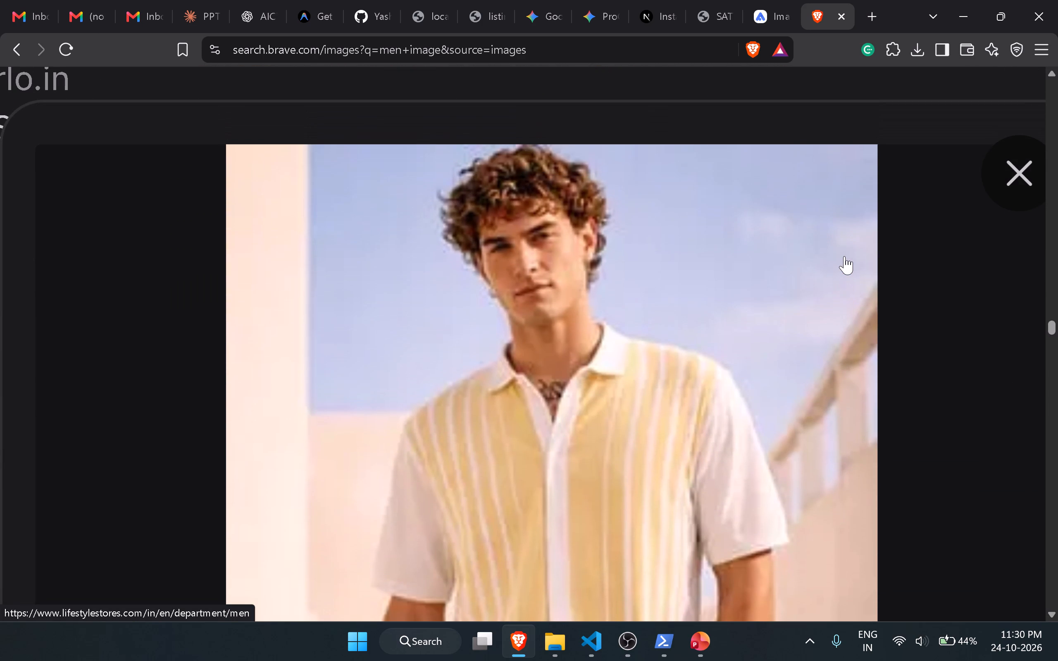
key("Print")
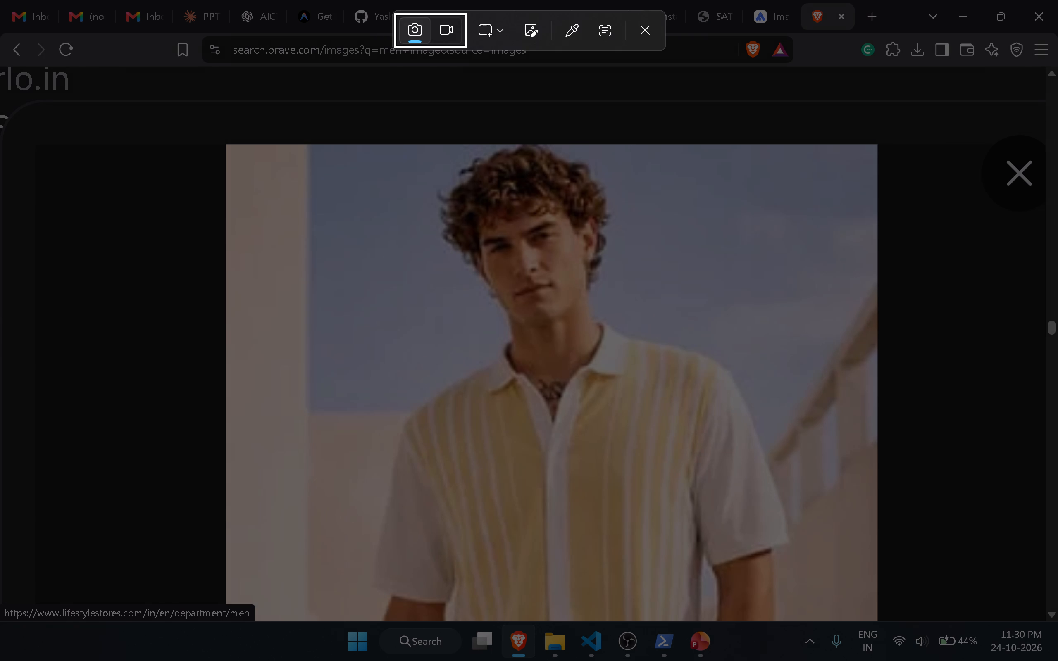
left_click_drag(295, 144, 862, 524)
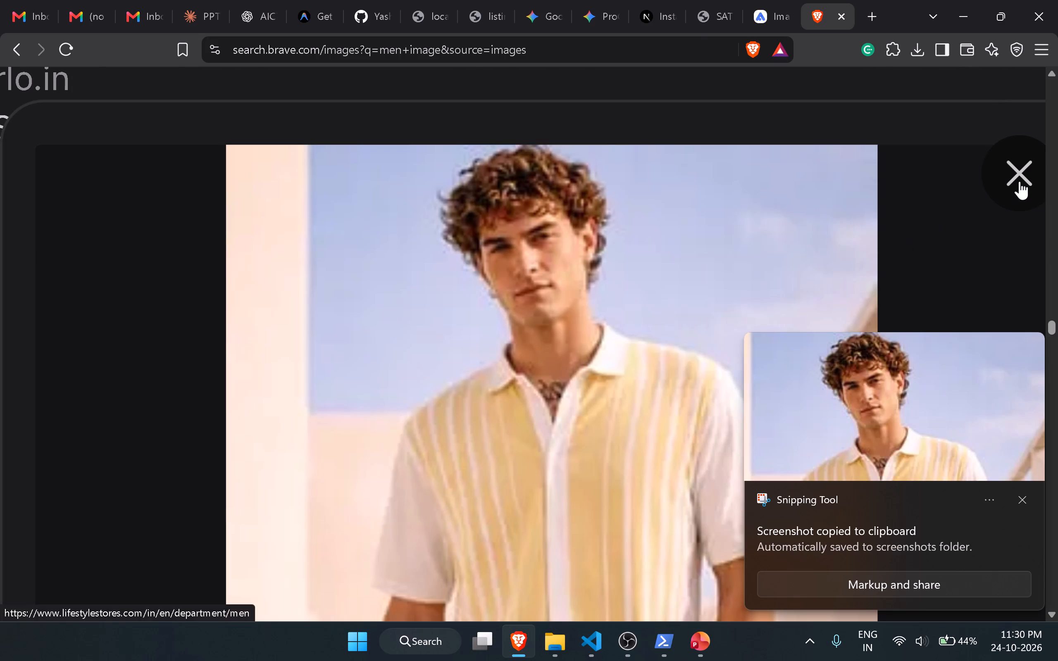
left_click(1018, 176)
scroll(584, 280, "up", 7)
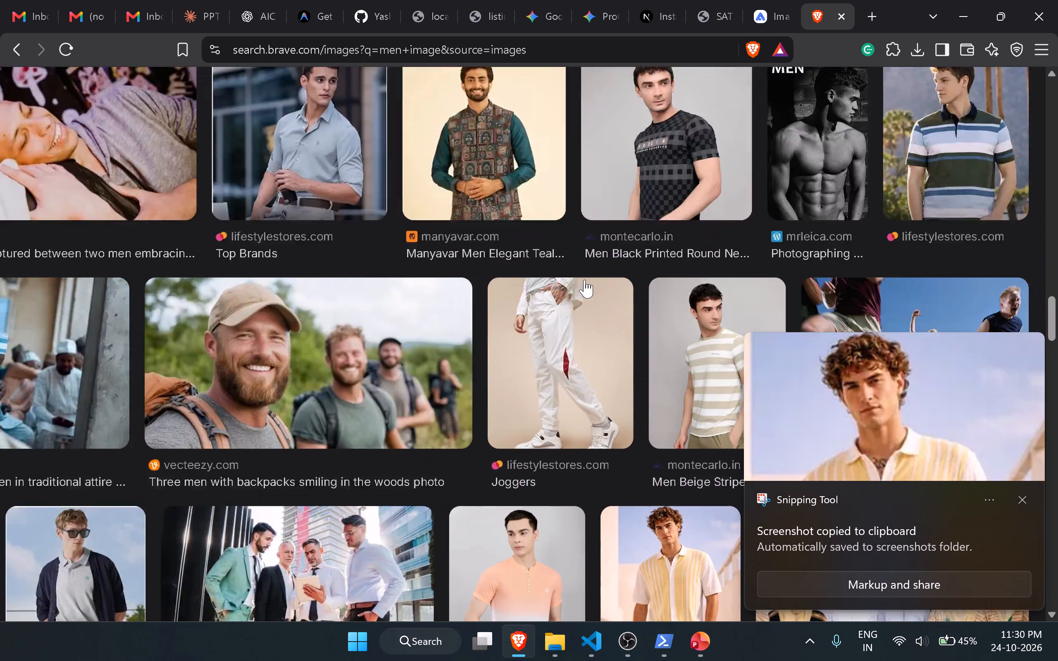
Change the image search query to "women image" and run it.
scroll(584, 280, "up", 1)
scroll(588, 338, "up", 15)
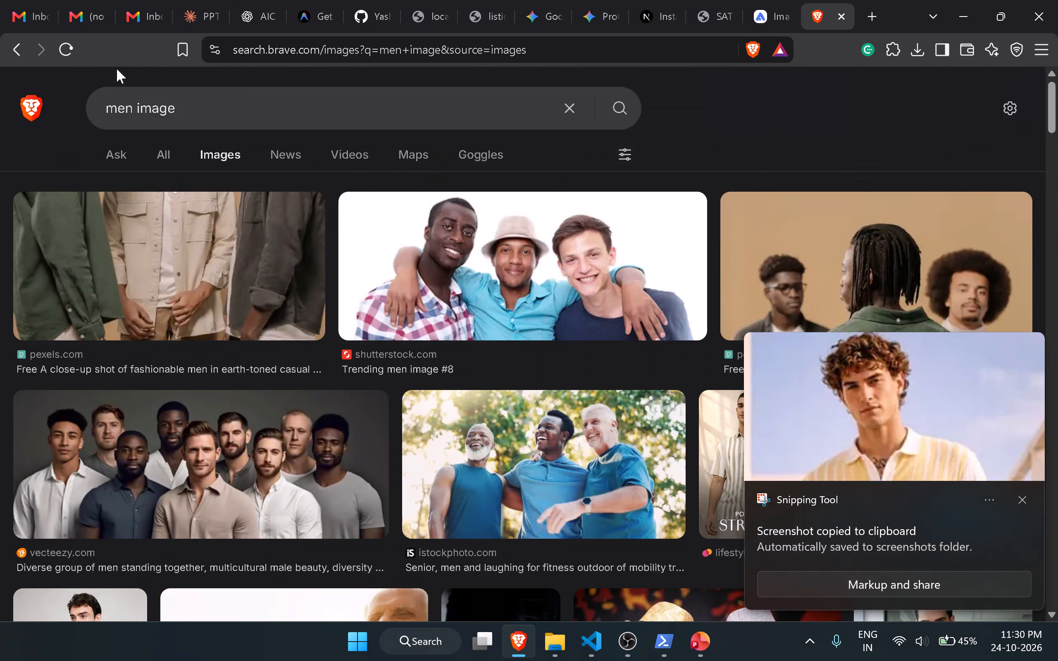
left_click(107, 109)
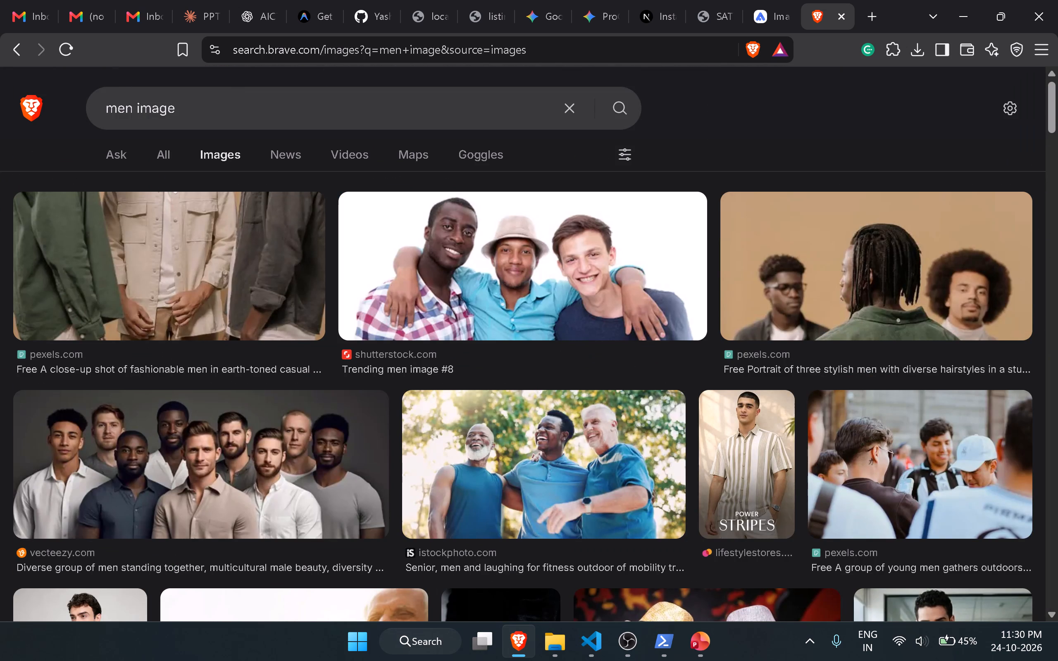
type("wo")
key("Return")
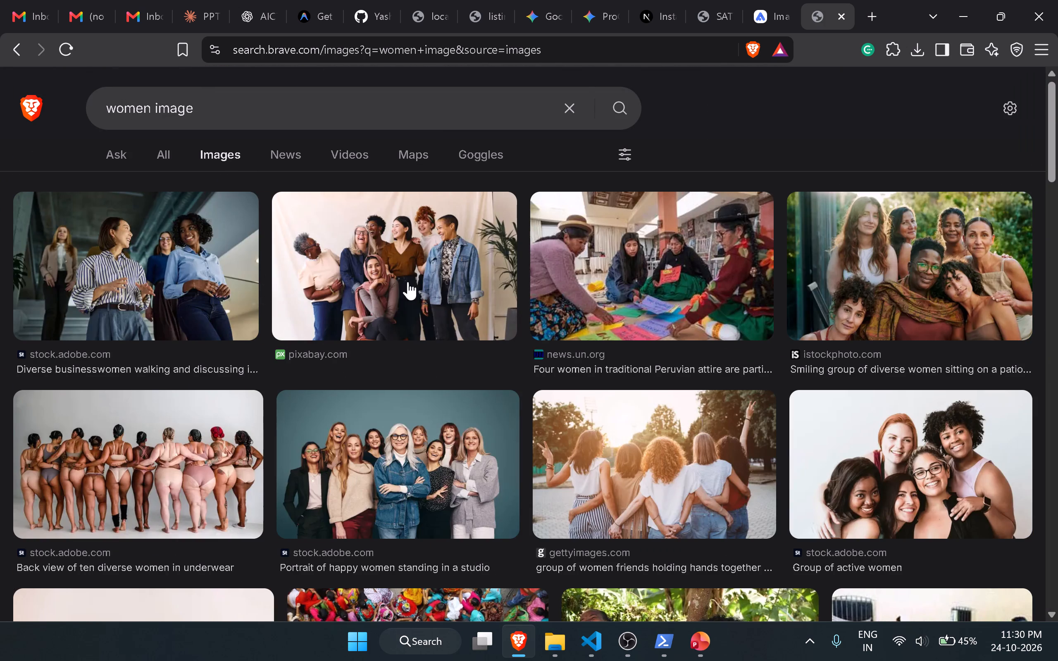
Browse the "women image" results for a suitable reference photo of a woman.
scroll(472, 406, "down", 5)
scroll(472, 406, "right", 2)
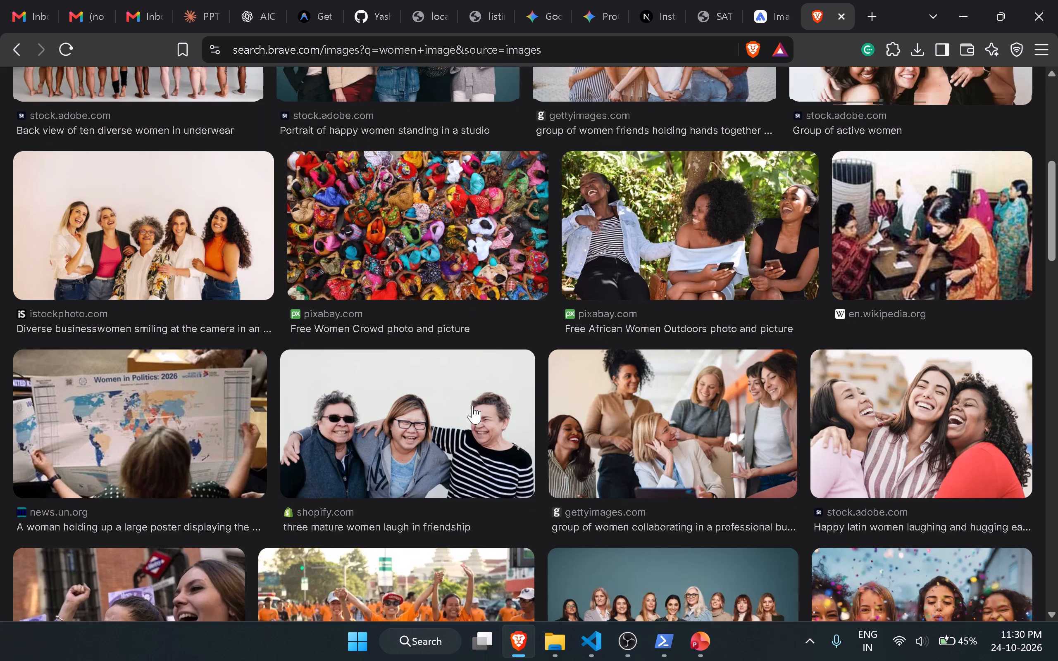
scroll(472, 406, "right", 9)
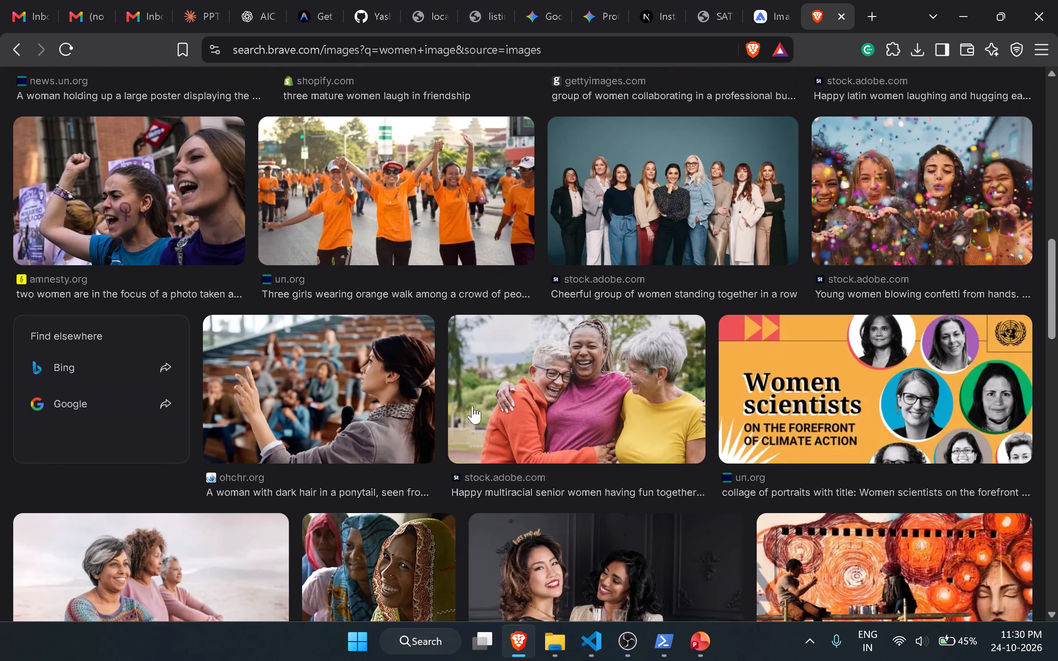
scroll(472, 406, "down", 6)
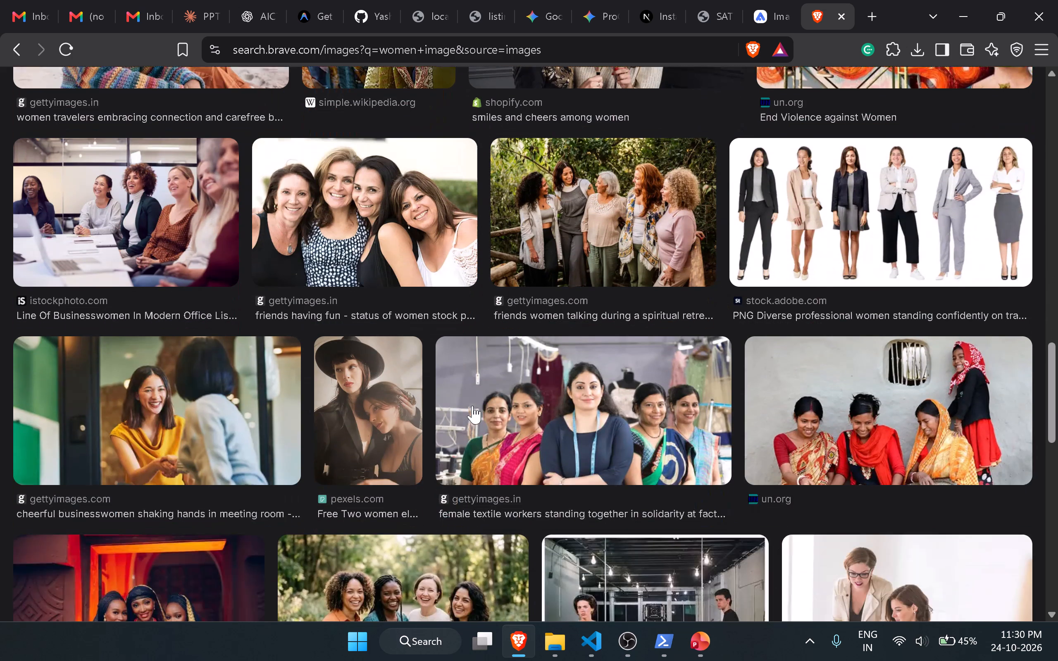
scroll(472, 406, "down", 4)
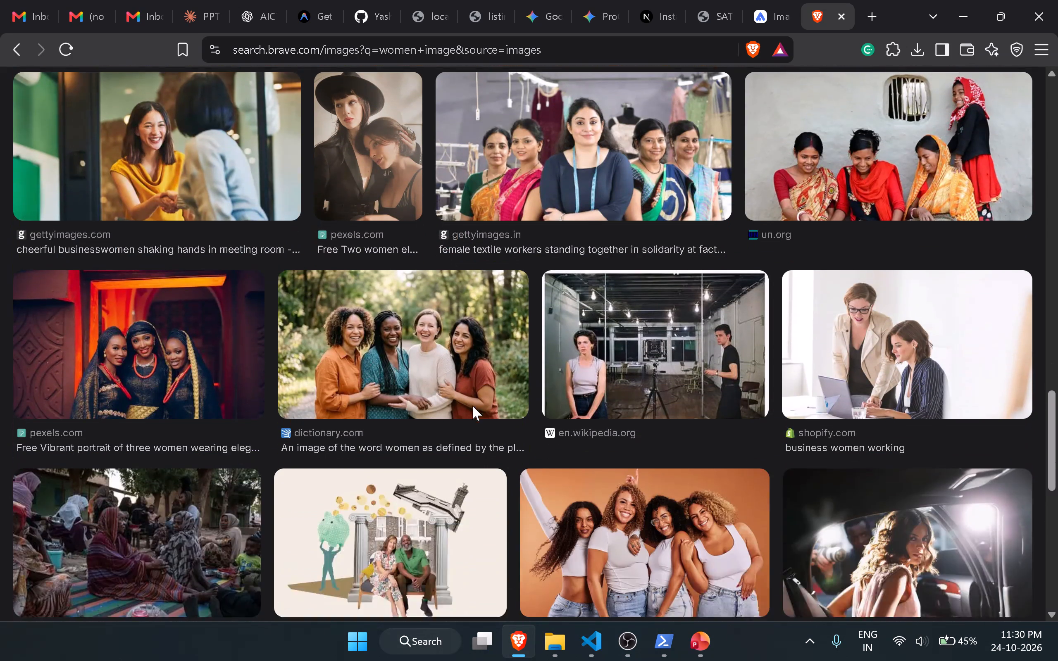
scroll(472, 406, "down", 1)
scroll(472, 406, "right", 1)
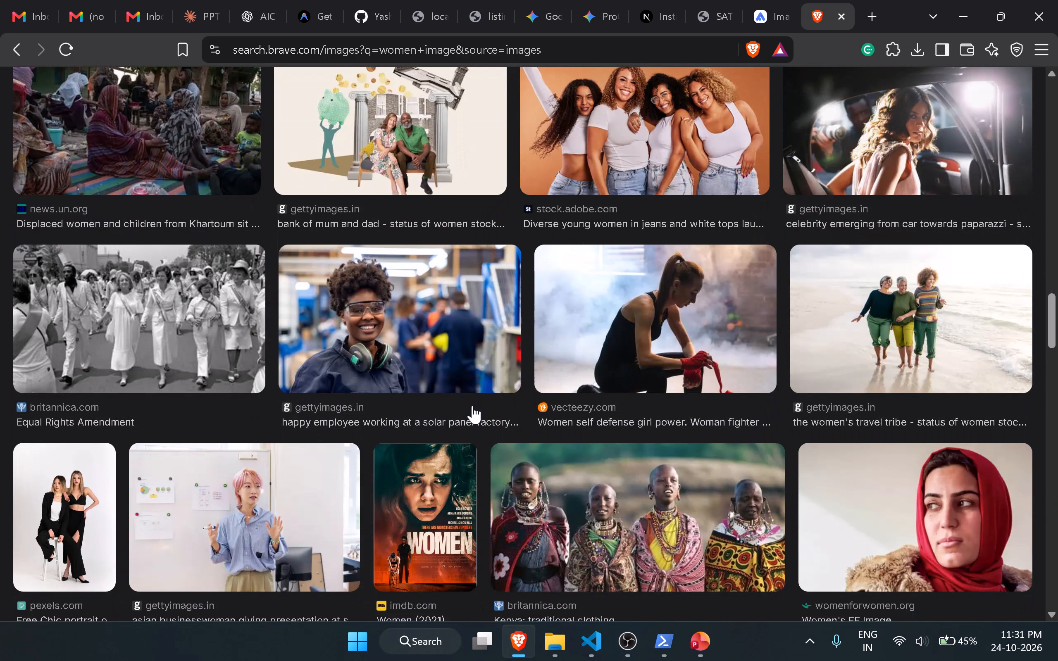
scroll(472, 406, "right", 1)
Extend the image search query to "women image model" and run it.
scroll(472, 406, "up", 8)
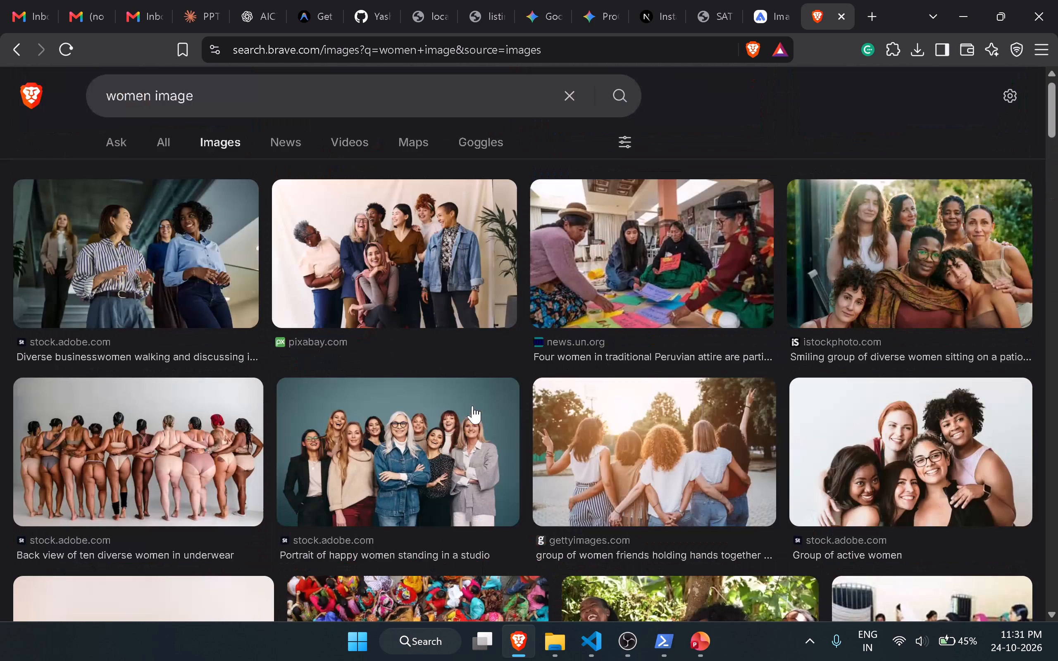
left_click(342, 109)
key("space")
type("model")
key("Return")
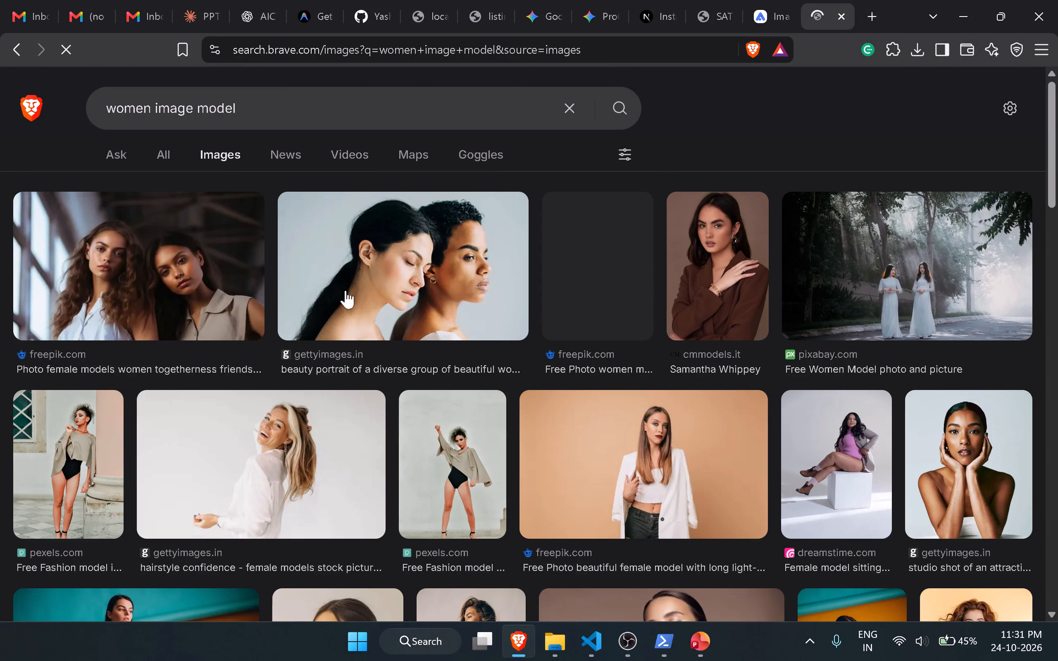
Browse the "women image model" results for a suitable reference portrait of a woman.
scroll(337, 304, "right", 5)
scroll(337, 304, "down", 1)
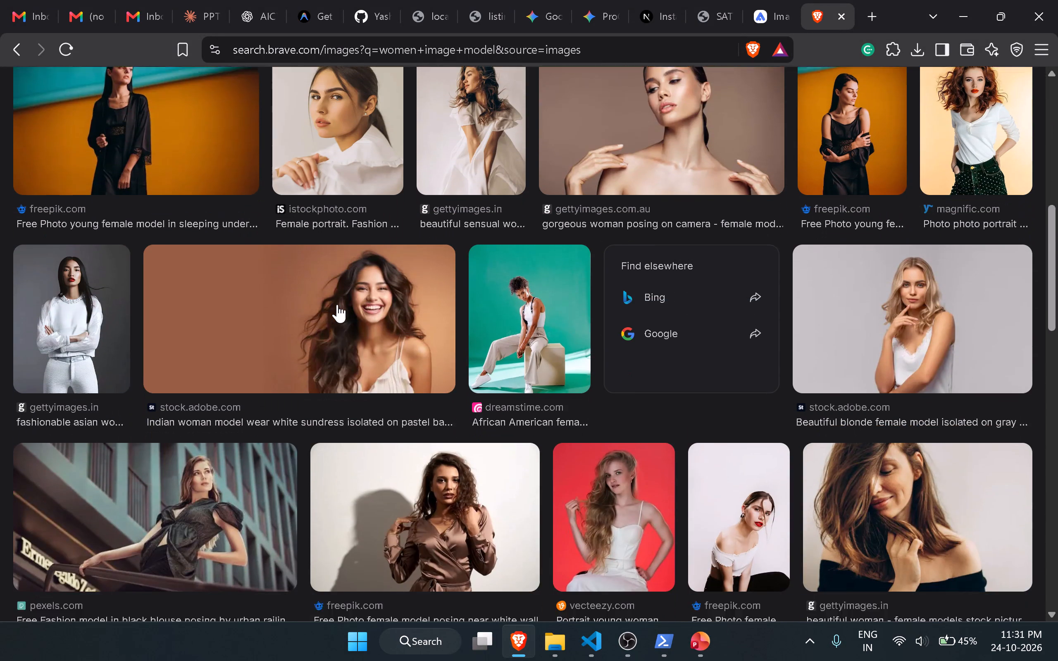
scroll(337, 304, "down", 4)
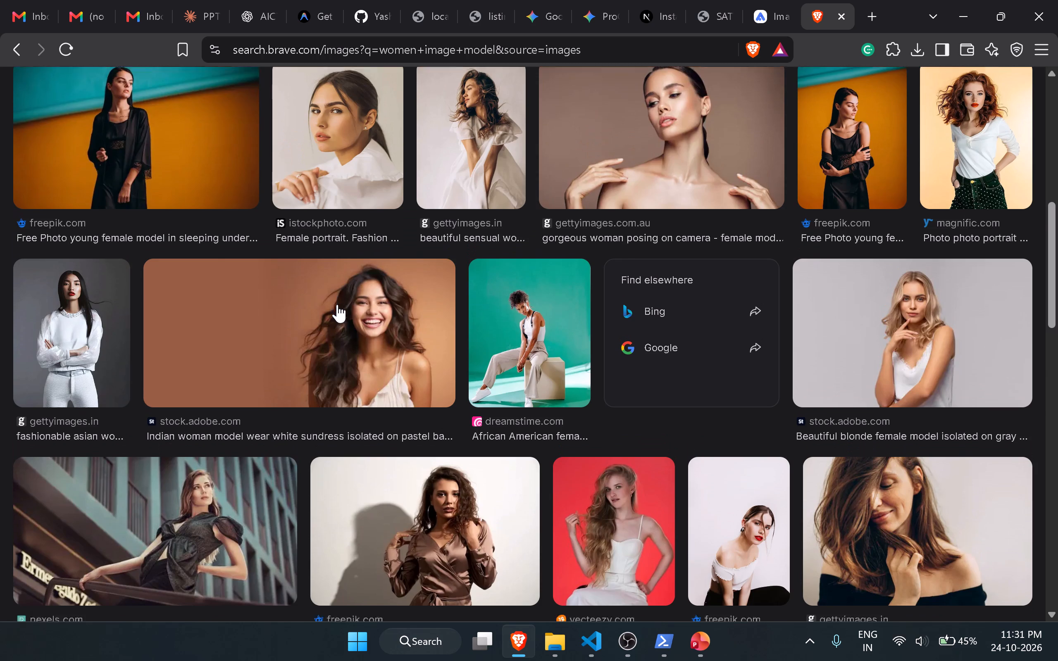
scroll(337, 304, "down", 5)
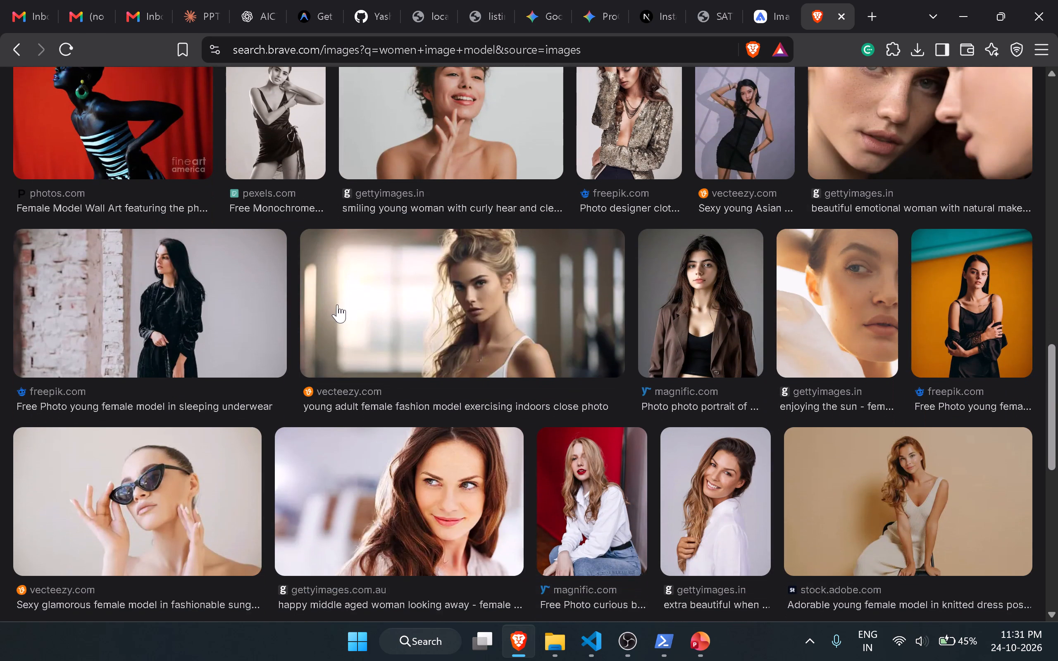
scroll(337, 304, "right", 7)
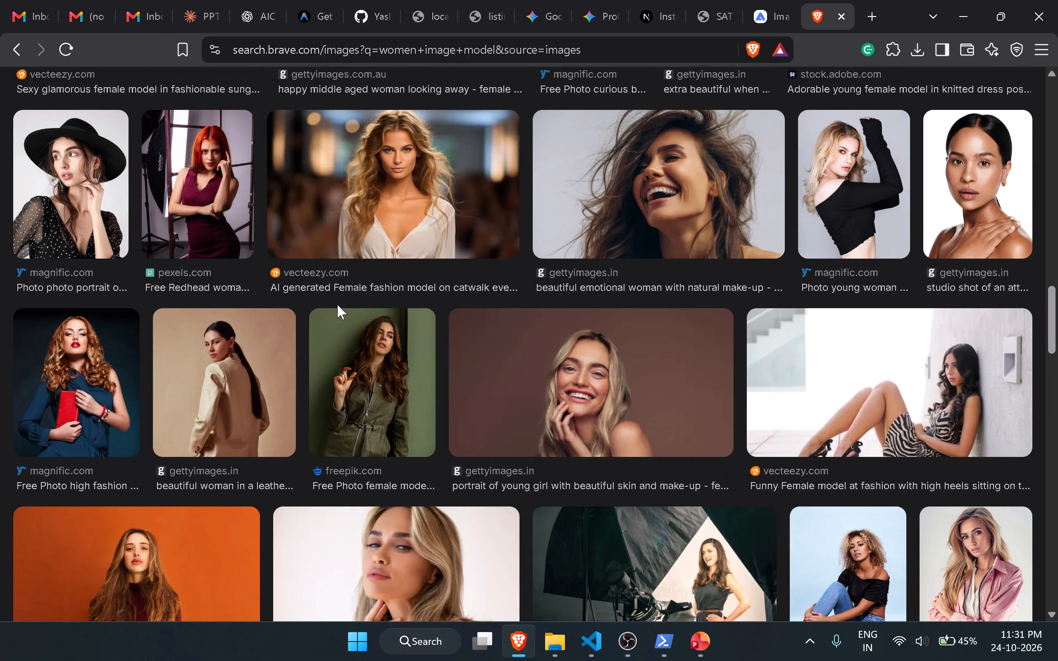
scroll(337, 304, "right", 6)
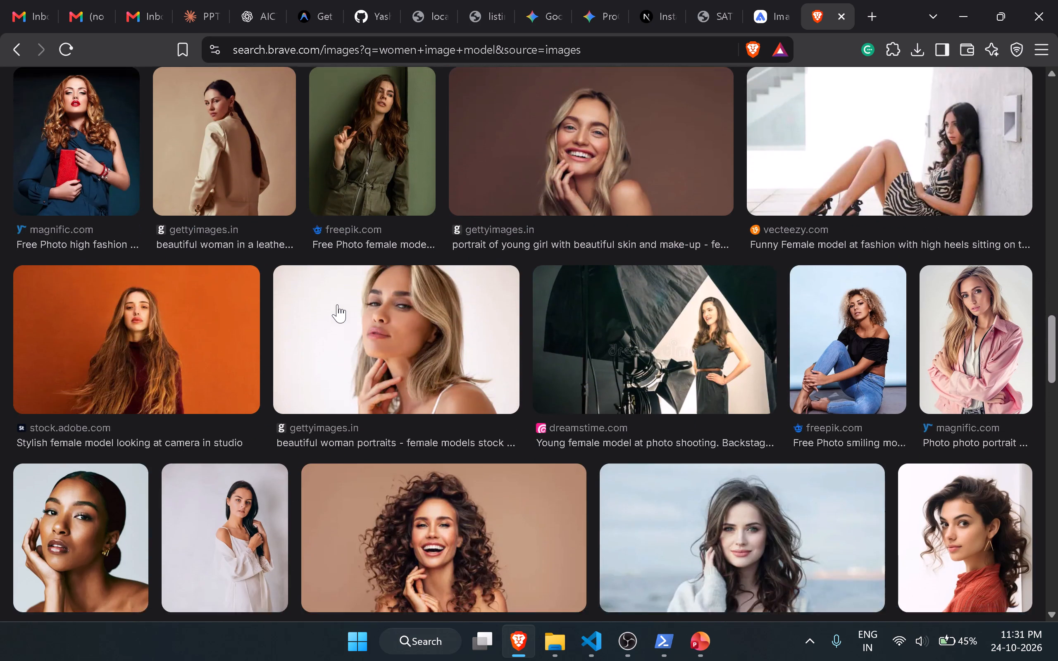
scroll(337, 304, "right", 4)
scroll(337, 304, "down", 3)
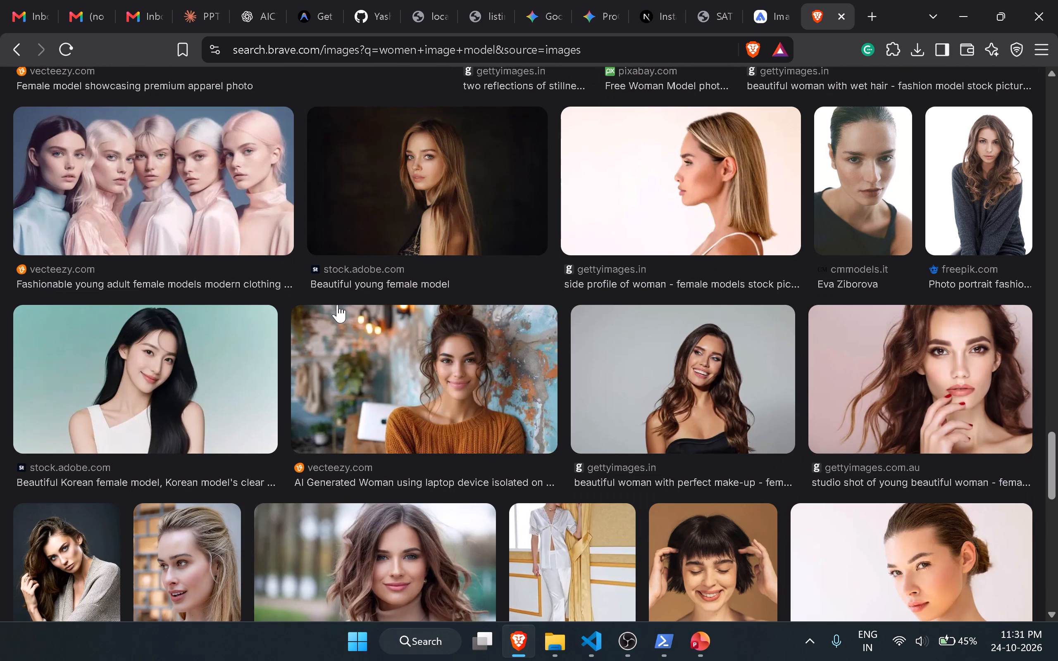
scroll(337, 304, "down", 5)
Extend the image search query to "women image model real" and run it.
scroll(337, 304, "up", 14)
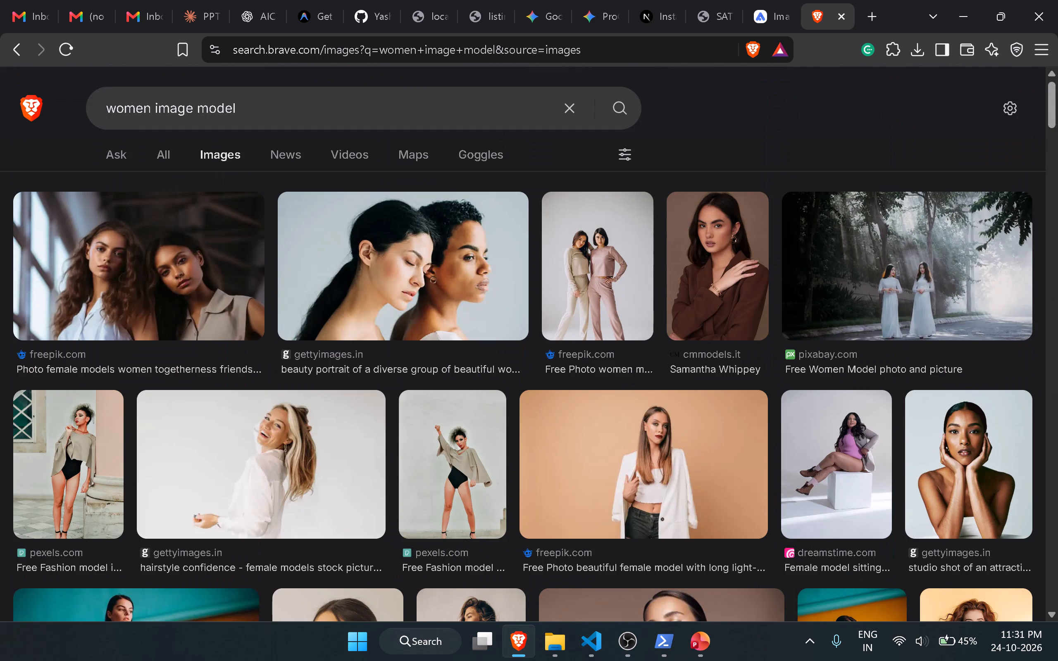
left_click(364, 110)
key("space")
type("real")
key("Return")
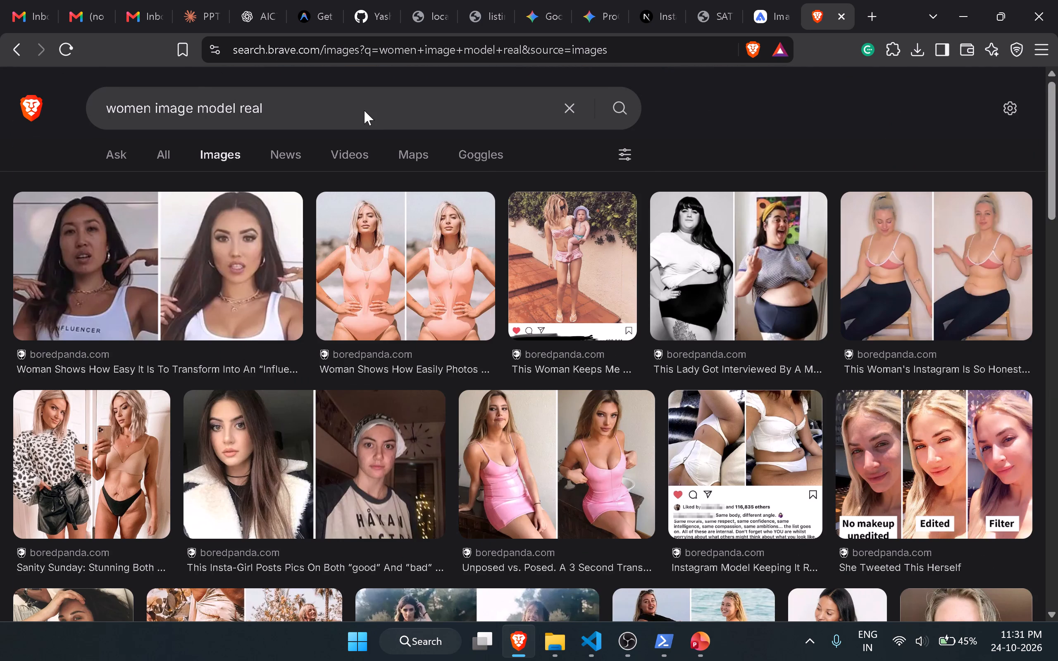
Browse the "women image model real" results for a natural-looking reference photo of a woman.
scroll(510, 256, "down", 4)
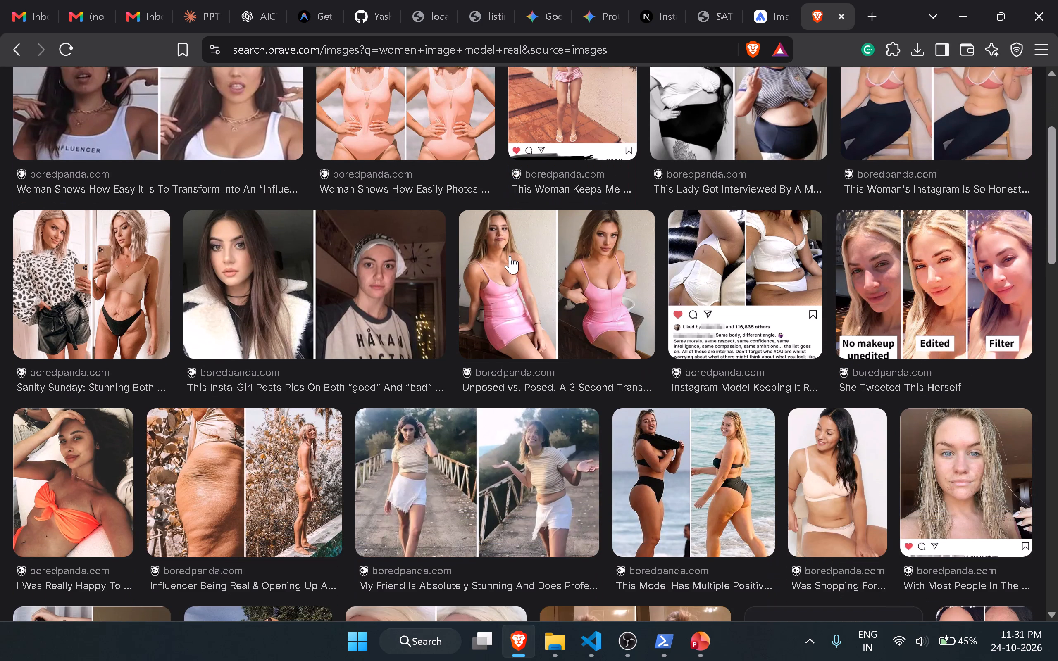
scroll(510, 256, "down", 4)
scroll(510, 256, "up", 1)
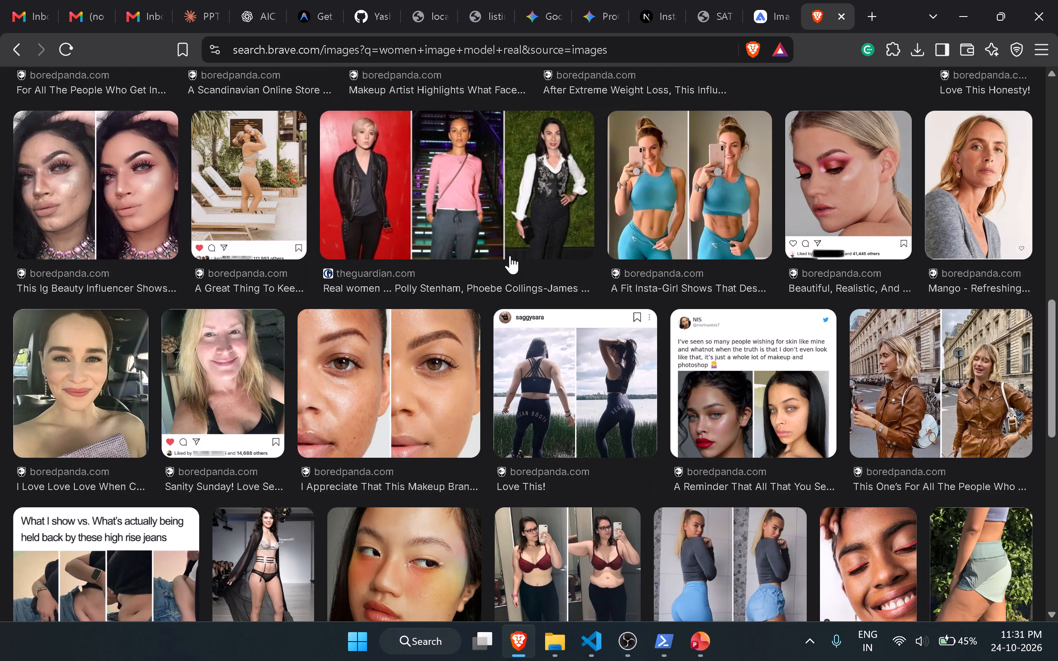
scroll(510, 256, "up", 1)
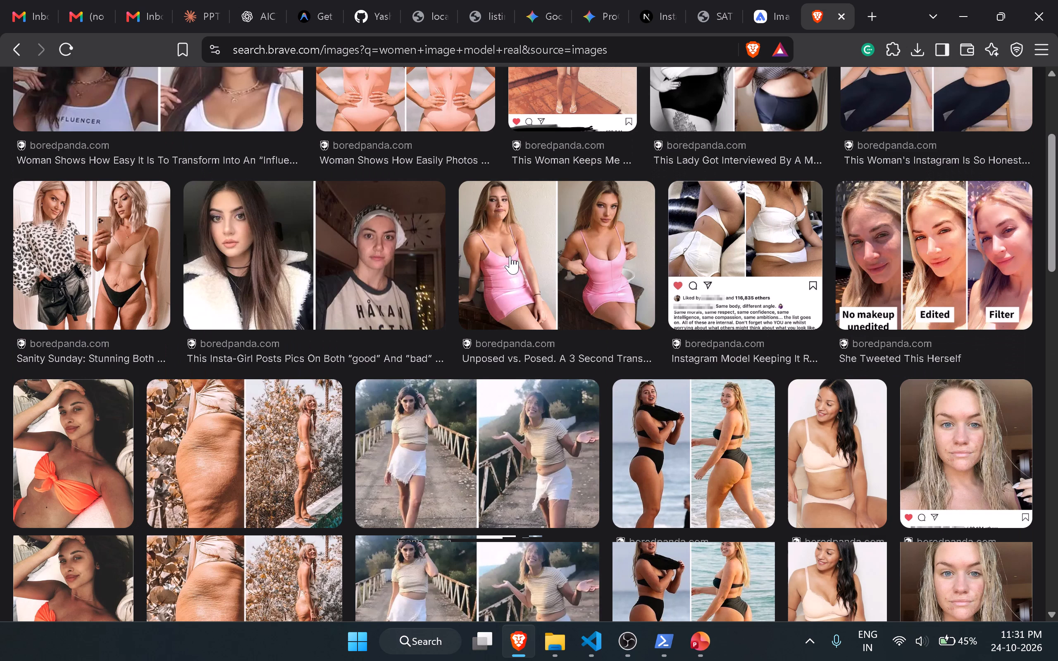
scroll(510, 256, "down", 8)
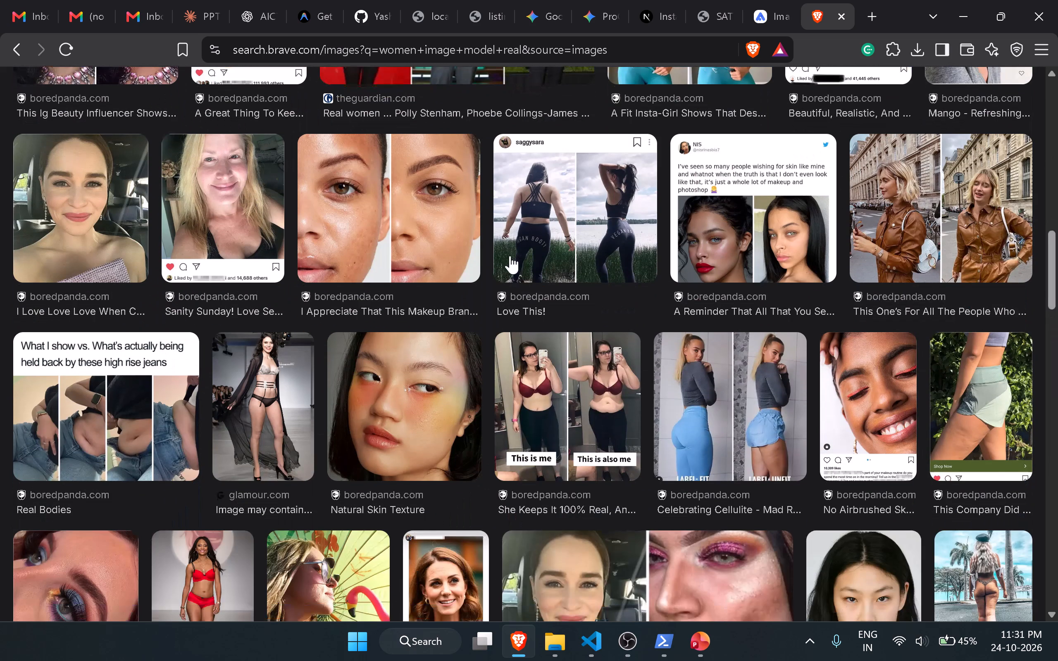
scroll(510, 256, "down", 2)
scroll(510, 256, "right", 5)
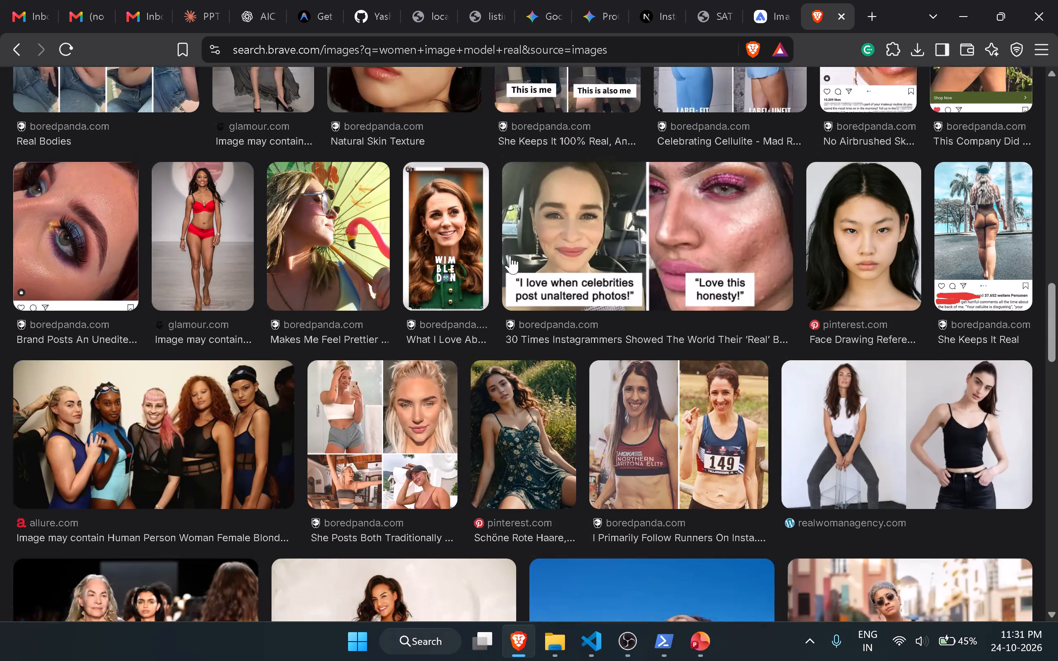
Go back through the earlier searches to the "women image" results and preview the pixabay group photo.
scroll(510, 256, "right", 8)
scroll(510, 256, "down", 7)
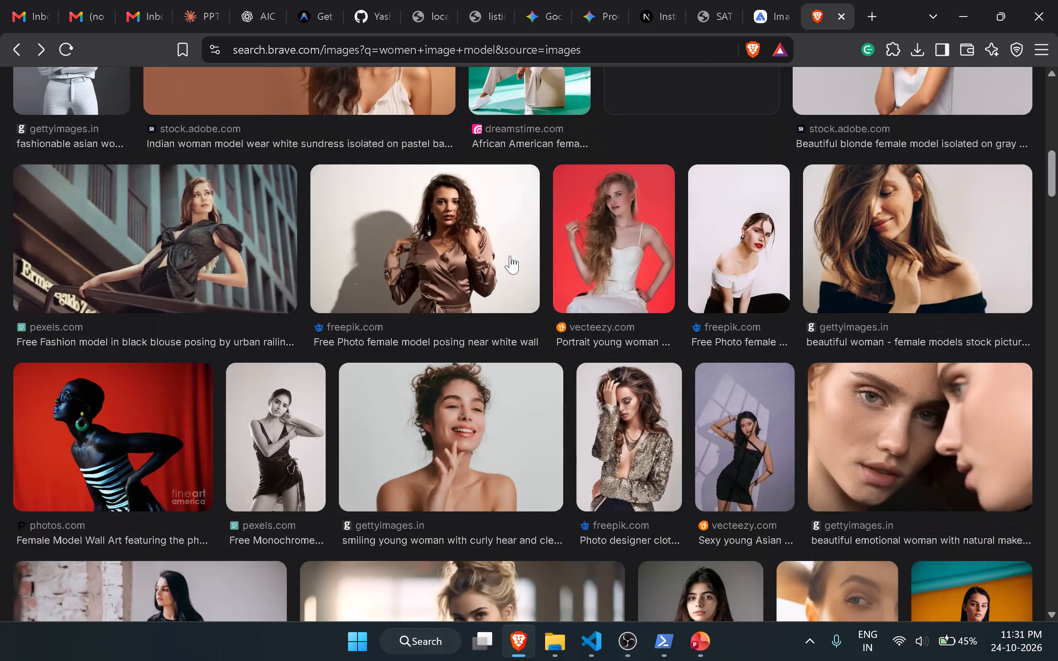
scroll(510, 256, "down", 2)
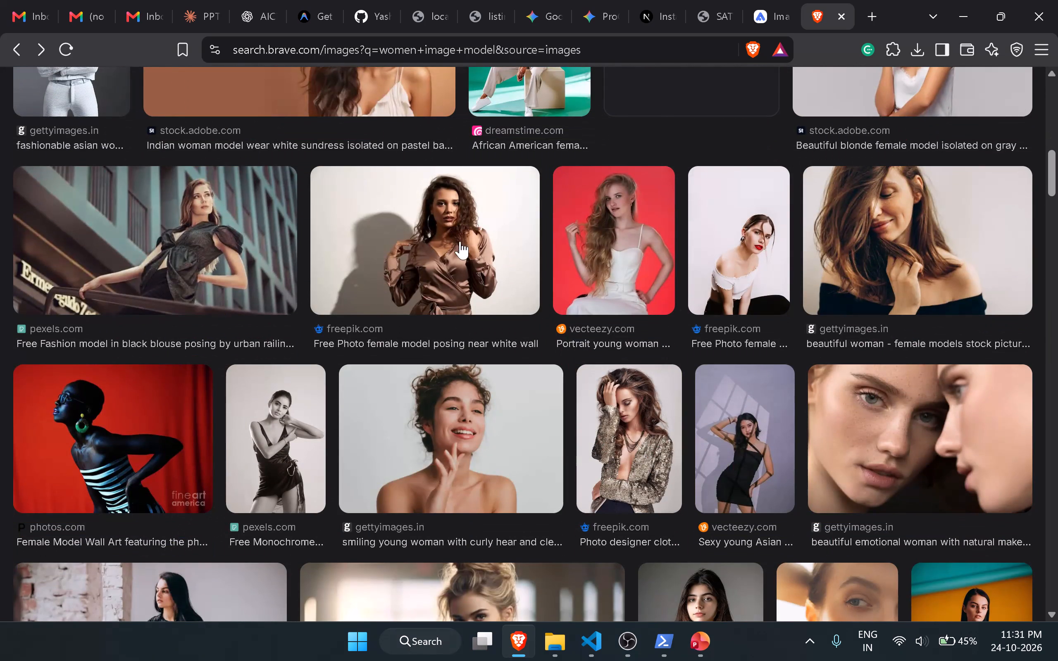
left_click(460, 242)
scroll(458, 316, "right", 5)
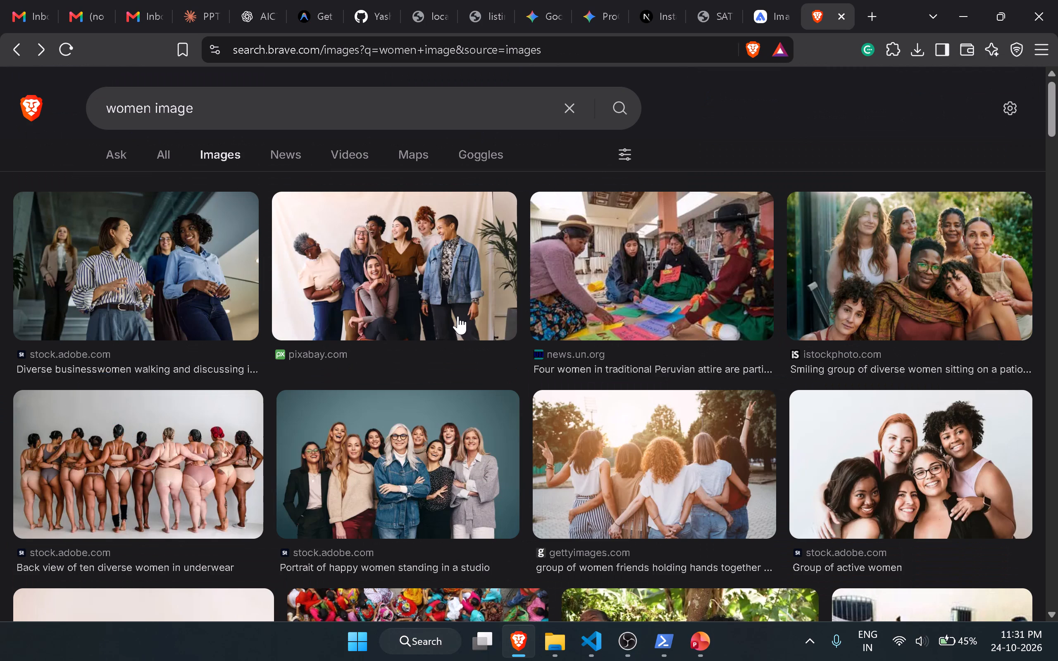
left_click(458, 316)
Change the image search query to "girl image" and run it.
left_click(144, 107)
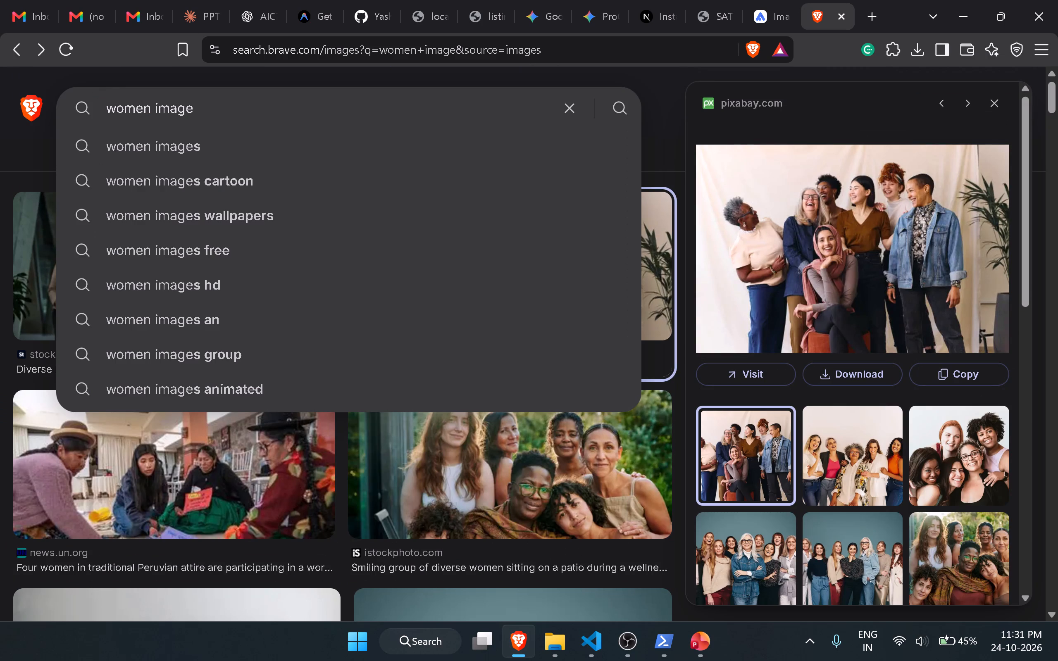
left_click(151, 109)
key("BackSpace")
key("BackSpace")
key("BackSpace")
key("BackSpace")
key("BackSpace")
key("BackSpace")
key("BackSpace")
key("BackSpace")
key("BackSpace")
key("BackSpace")
key("BackSpace")
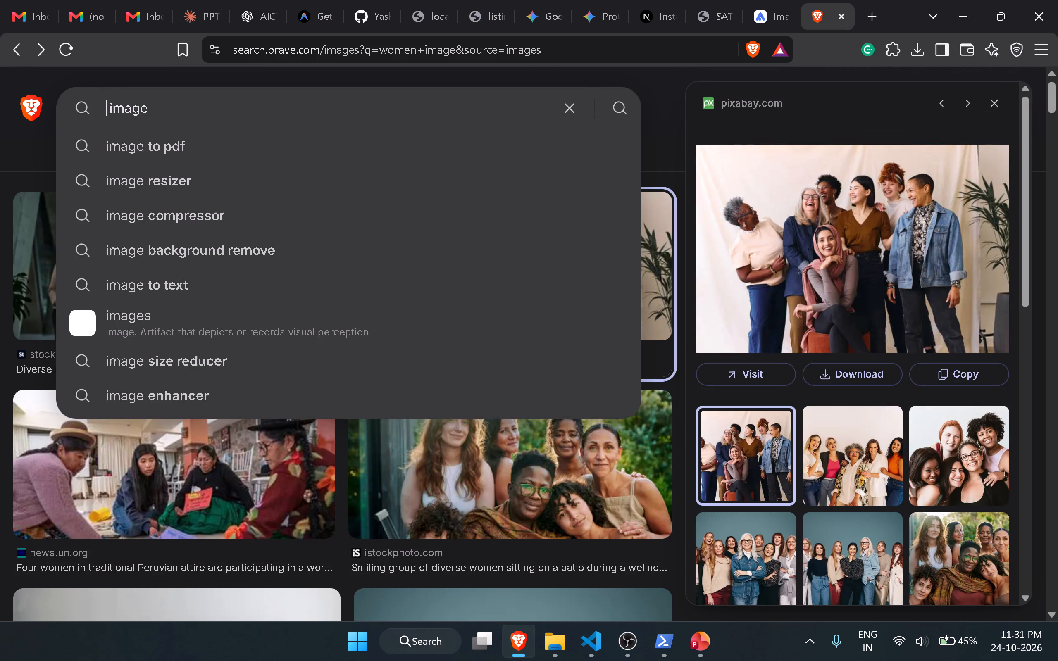
type("gie")
key("BackSpace")
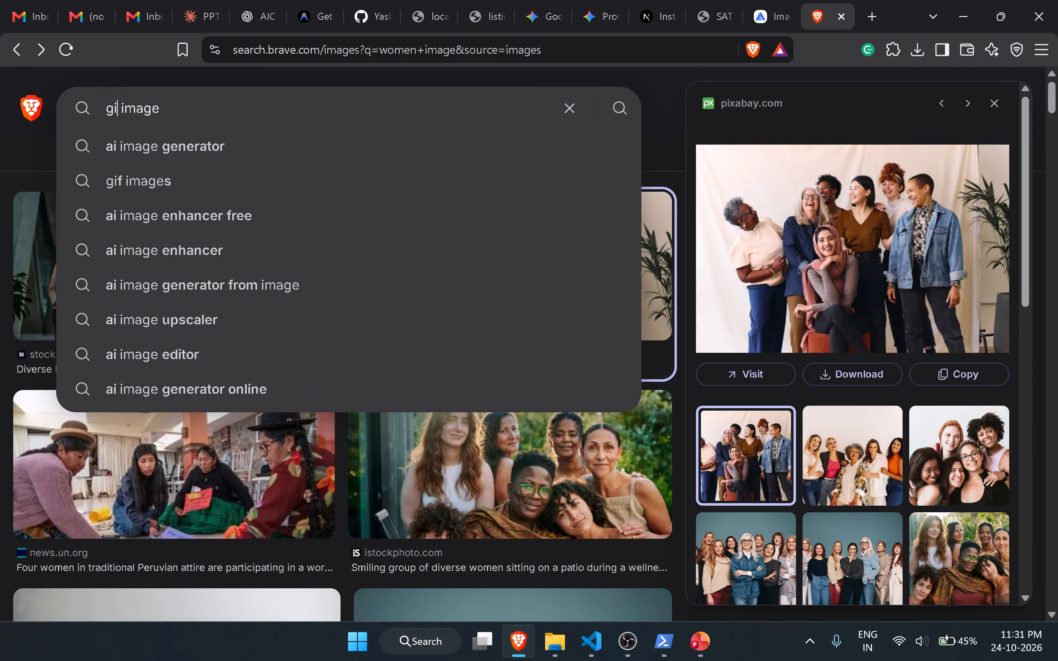
type("rl")
key("Return")
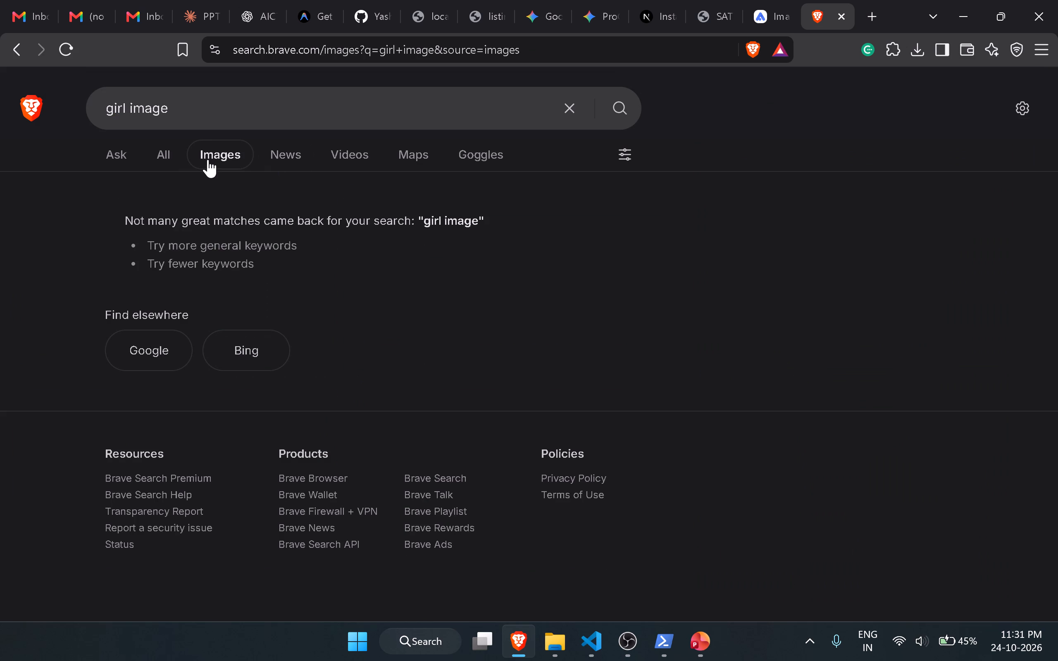
Reload the image results for "girl image" and look through the general web results for the same query.
left_click(208, 159)
left_click(178, 154)
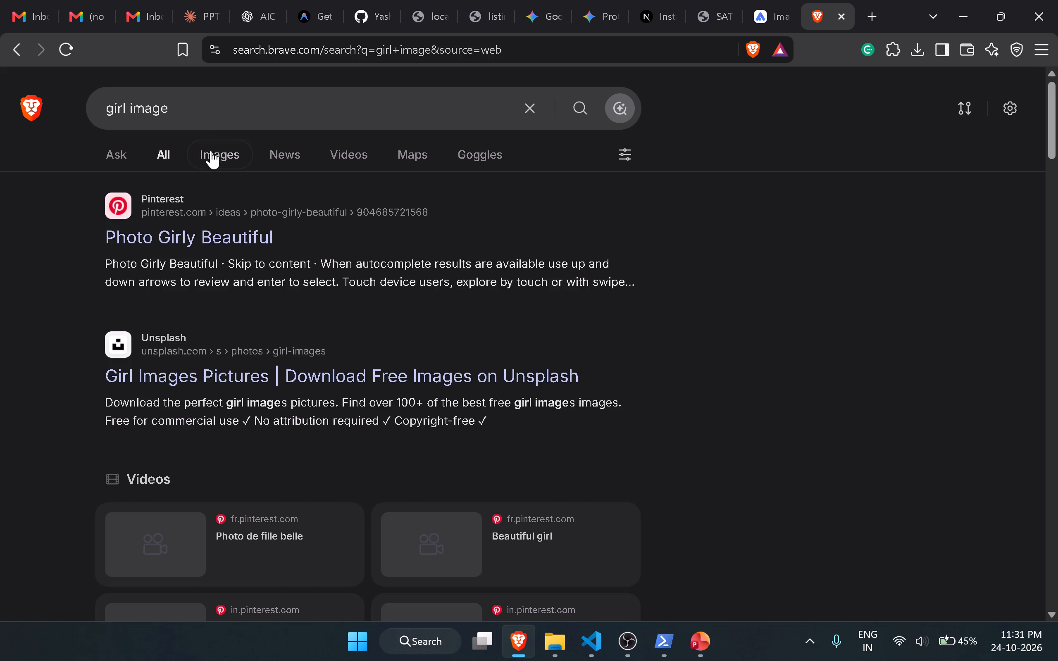
scroll(214, 148, "right", 1)
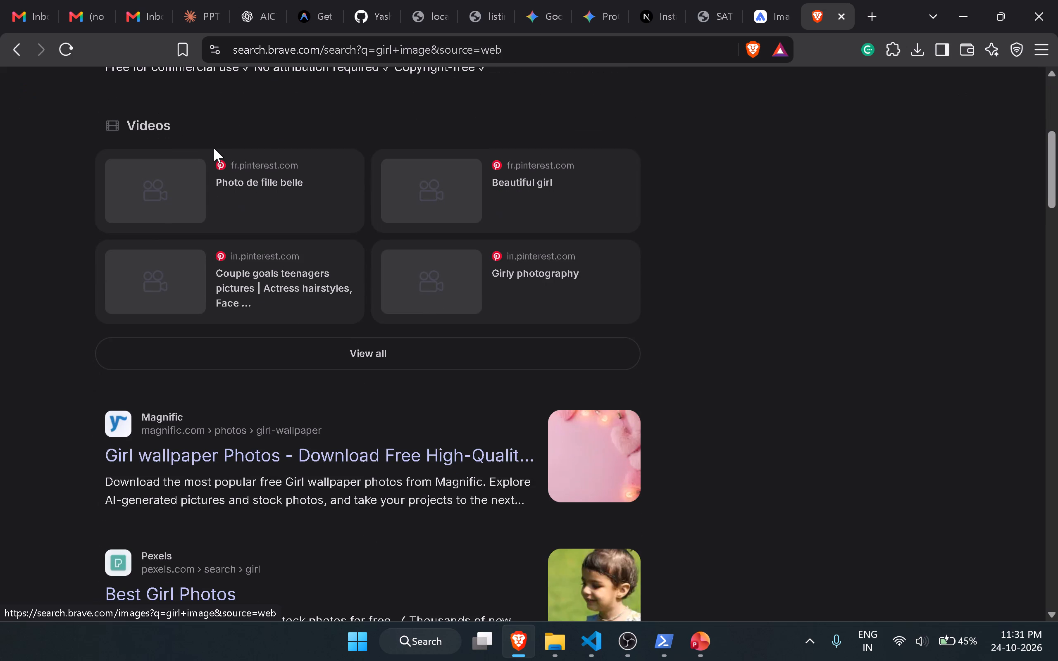
scroll(214, 148, "right", 6)
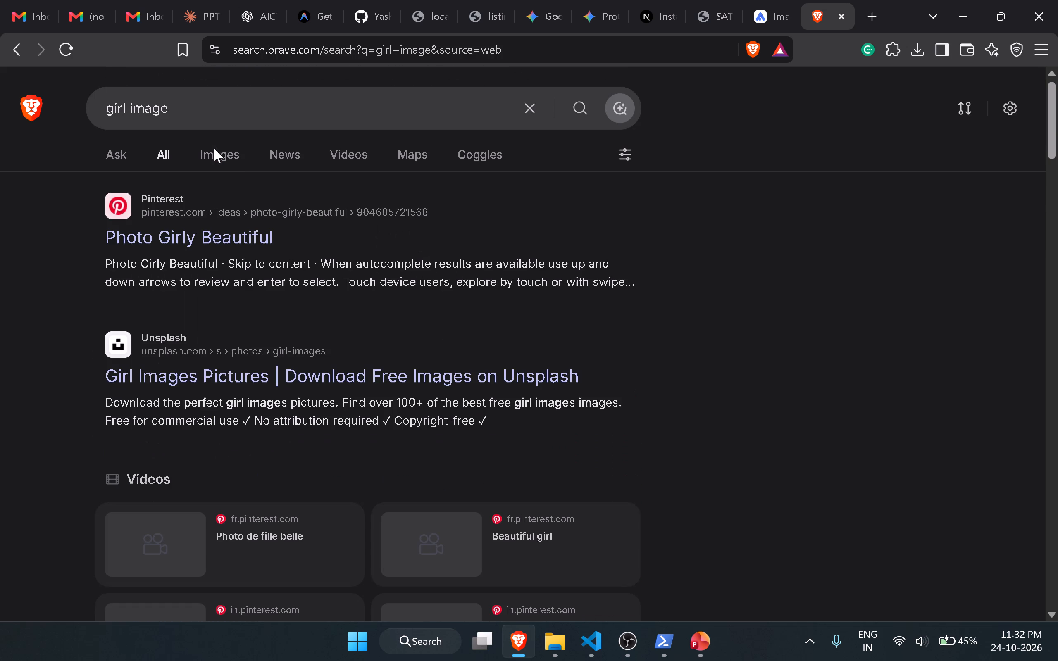
scroll(214, 148, "right", 2)
Replace the search query with "model girl image", run it and open the full set of image results.
left_click(221, 108)
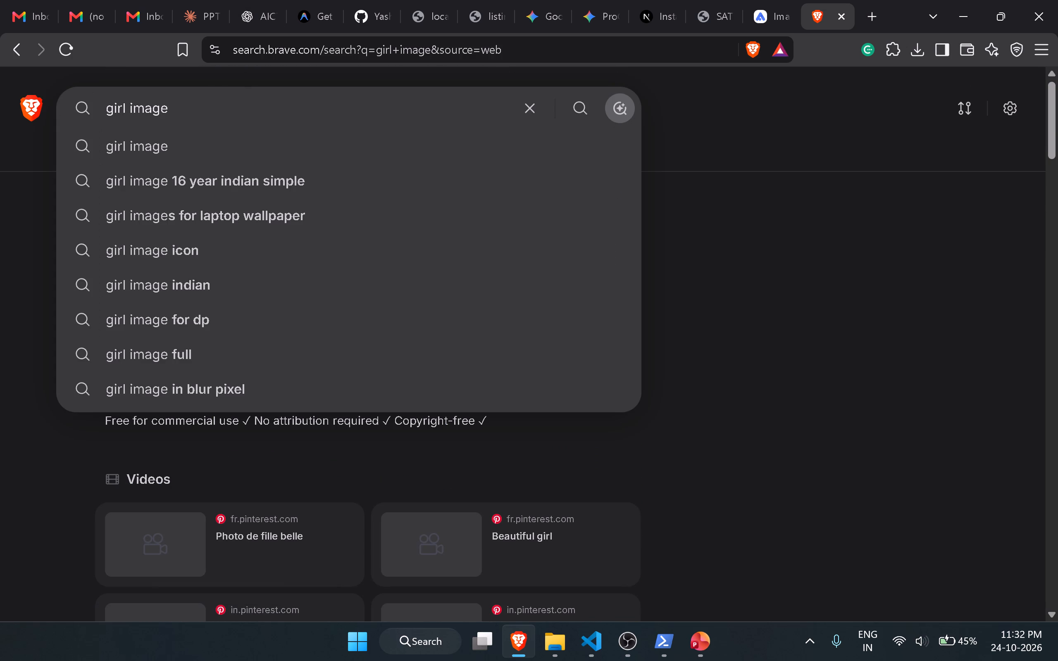
key("BackSpace")
key("BackSpace")
key("BackSpace")
key("BackSpace")
key("BackSpace")
key("BackSpace")
key("BackSpace")
key("BackSpace")
key("BackSpace")
key("BackSpace")
key("BackSpace")
key("BackSpace")
key("BackSpace")
key("BackSpace")
key("BackSpace")
key("BackSpace")
key("BackSpace")
key("BackSpace")
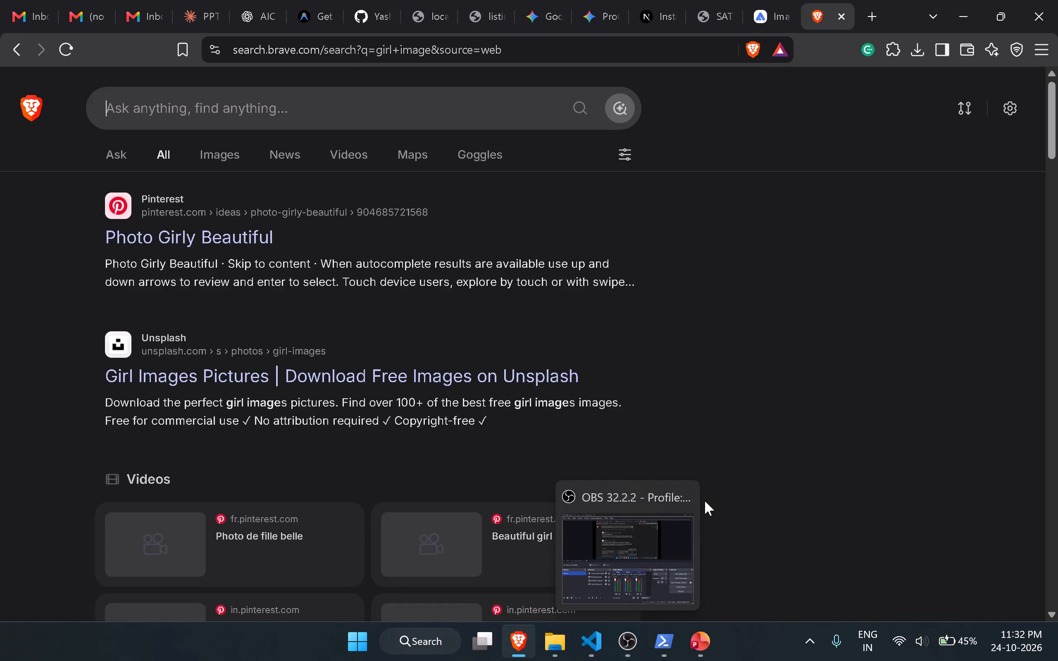
left_click(697, 495)
left_click(889, 19)
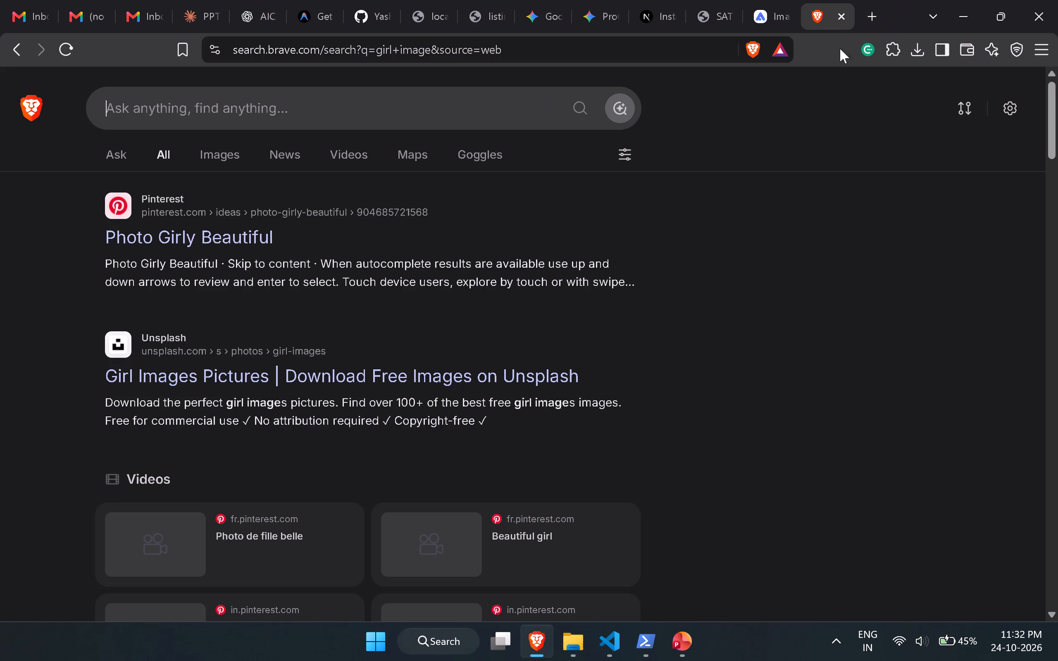
left_click(526, 104)
type("model")
key("space")
type("girl iam")
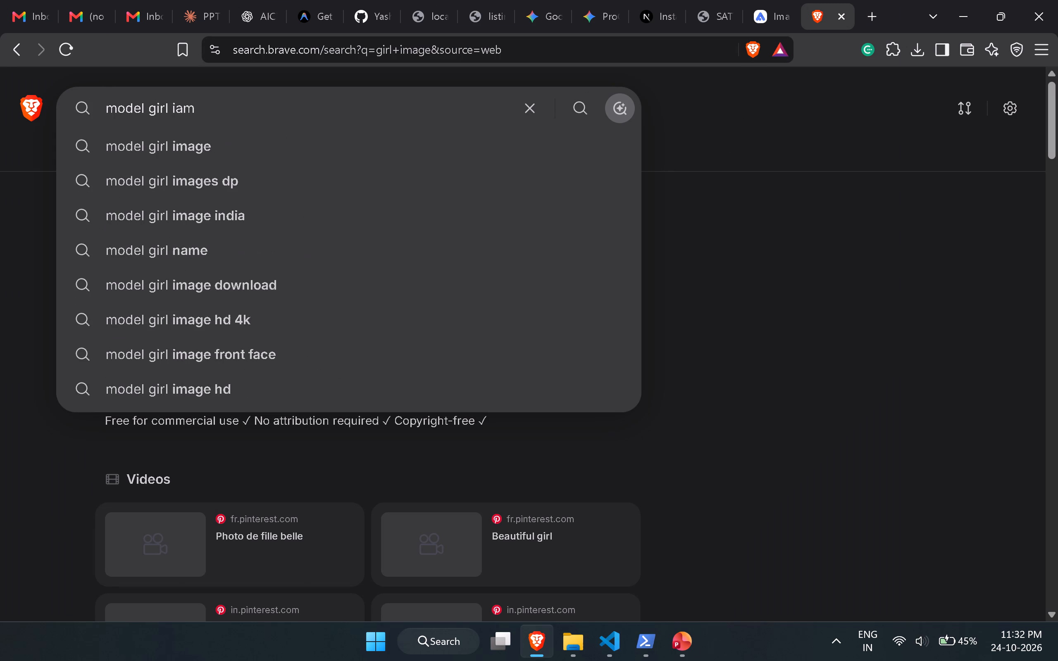
key("Down")
key("Return")
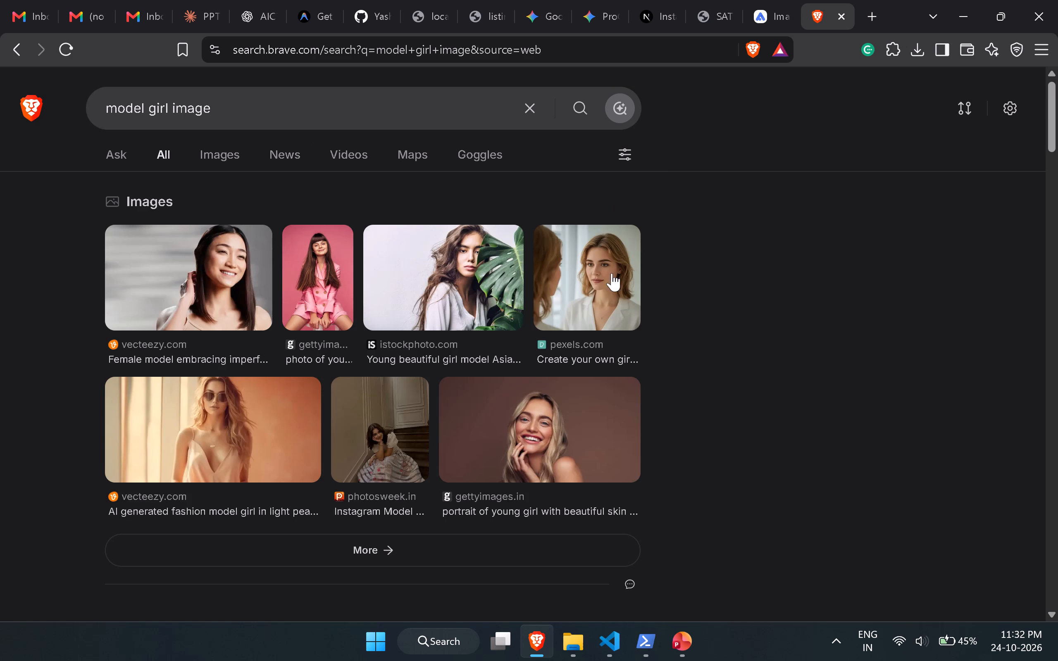
left_click(364, 543)
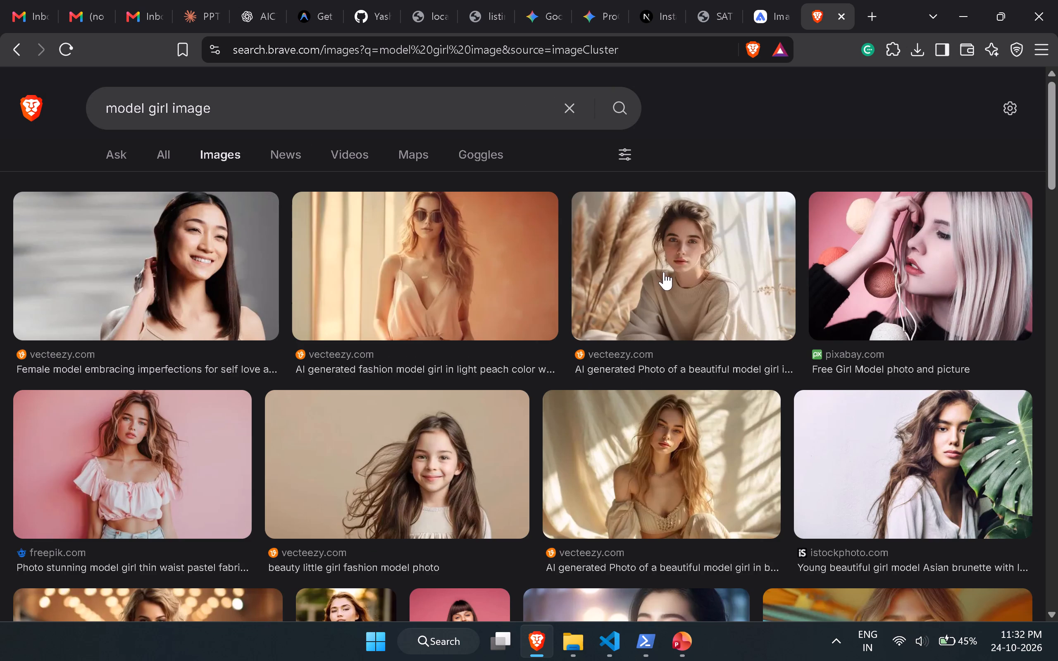
Browse the "model girl image" results for a suitable reference photo of a woman, and return to the general results.
scroll(508, 393, "right", 5)
scroll(508, 393, "down", 1)
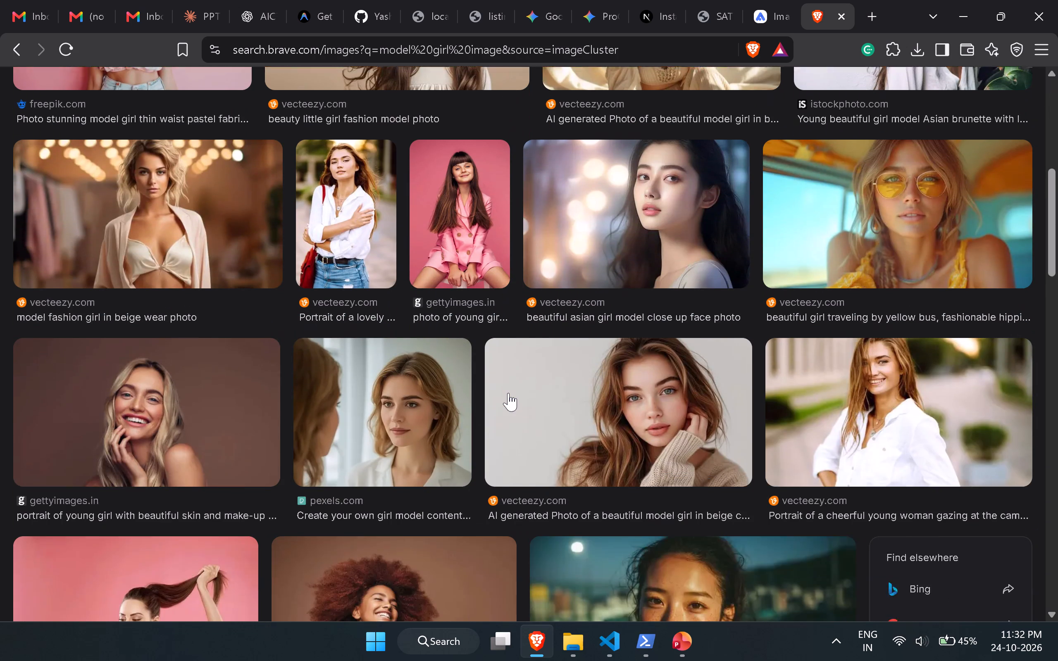
scroll(508, 393, "down", 3)
scroll(508, 393, "right", 1)
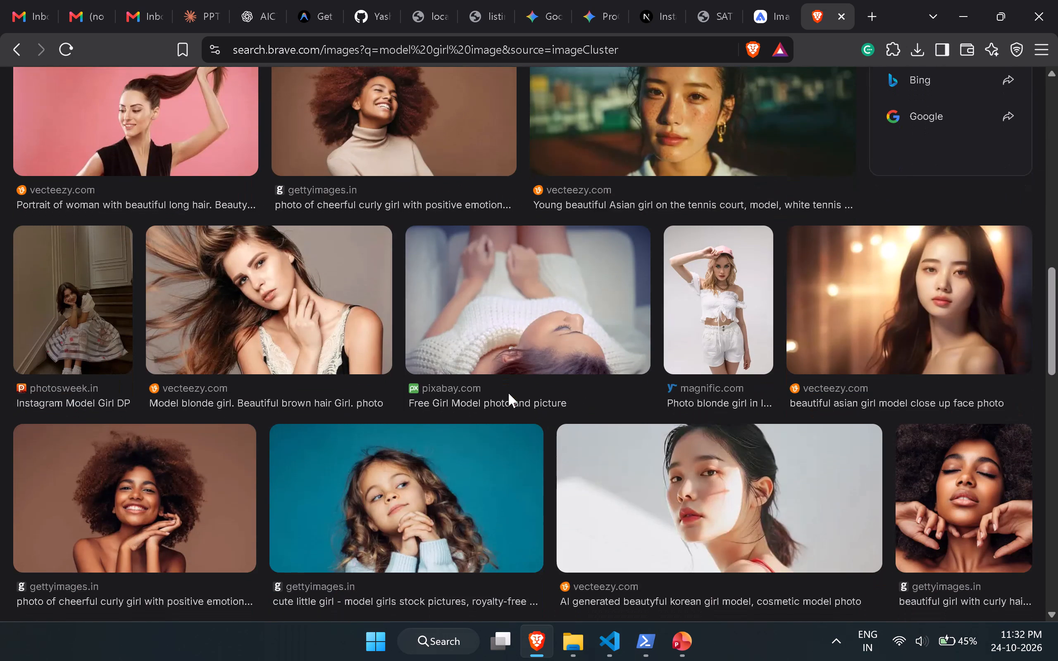
scroll(508, 393, "right", 5)
scroll(508, 393, "down", 1)
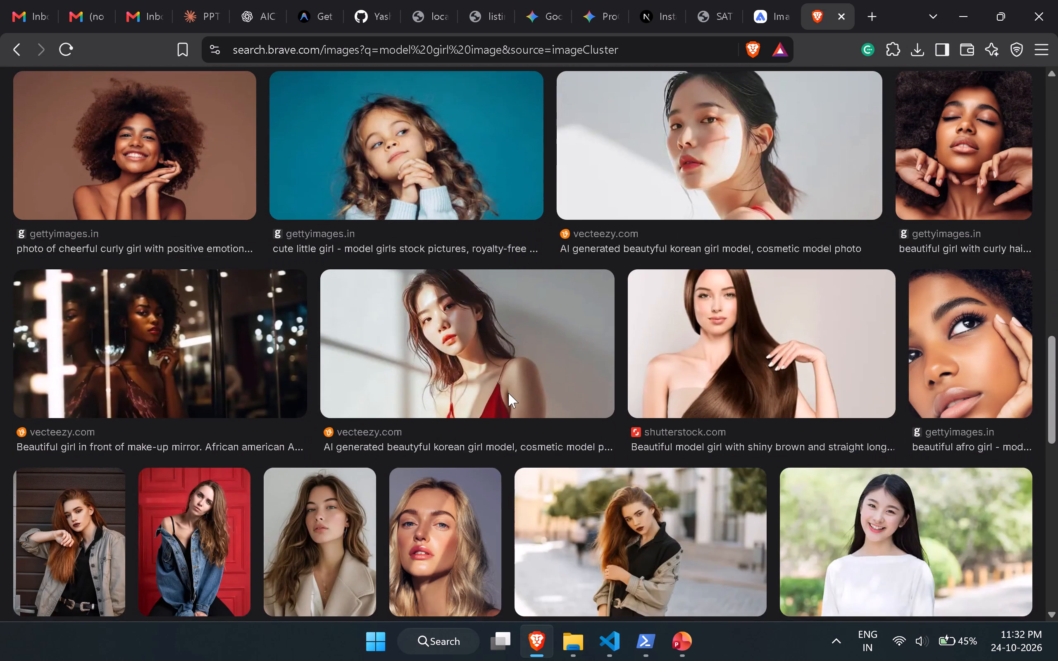
scroll(508, 393, "down", 2)
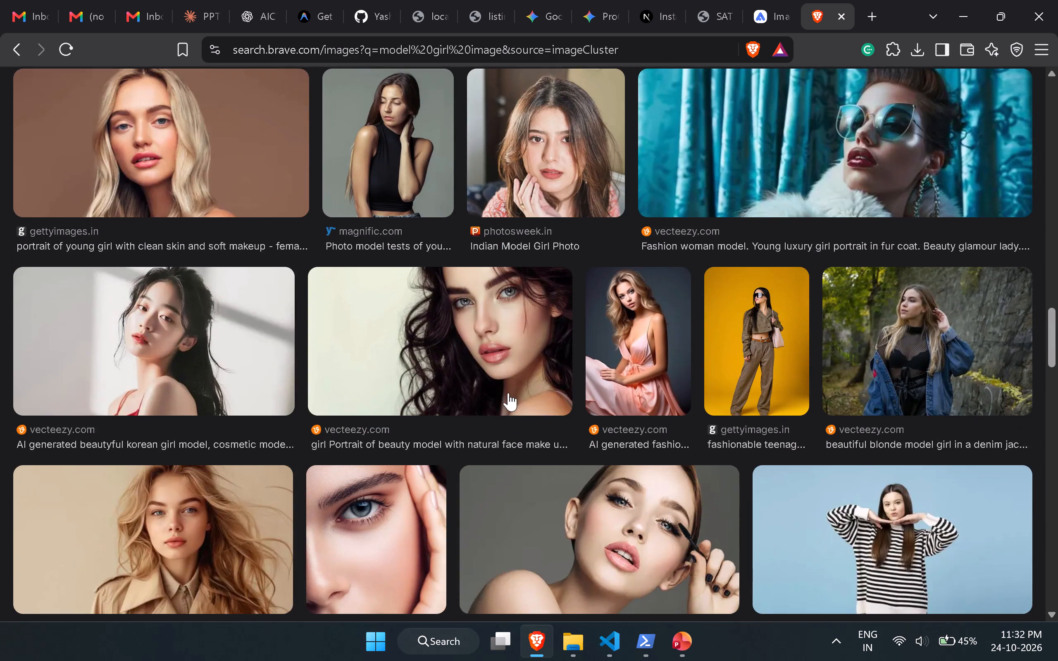
scroll(508, 393, "down", 1)
scroll(508, 393, "right", 13)
scroll(508, 393, "up", 4)
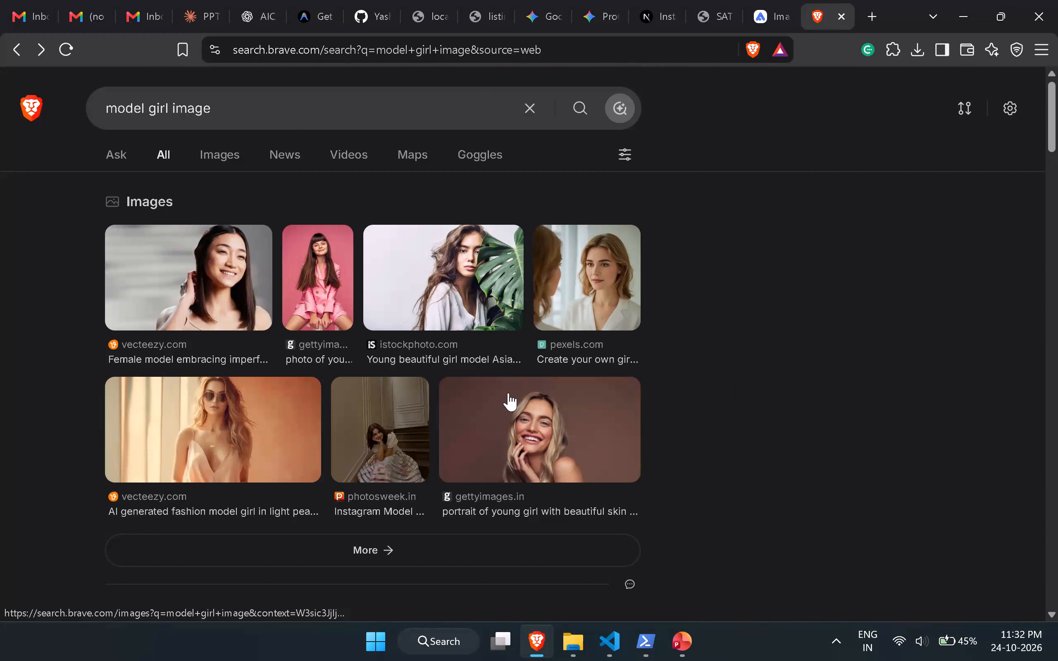
Change the search query to "famous actresses", run it and switch to the image results.
left_click_drag(294, 127, 3, 178)
key("BackSpace")
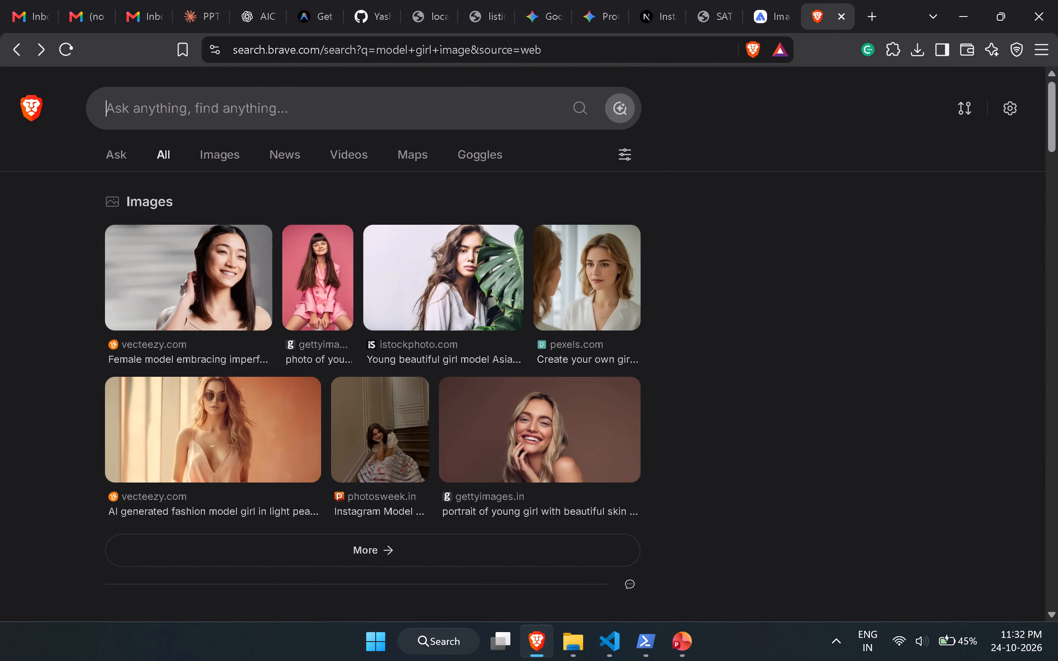
type("famous")
key("space")
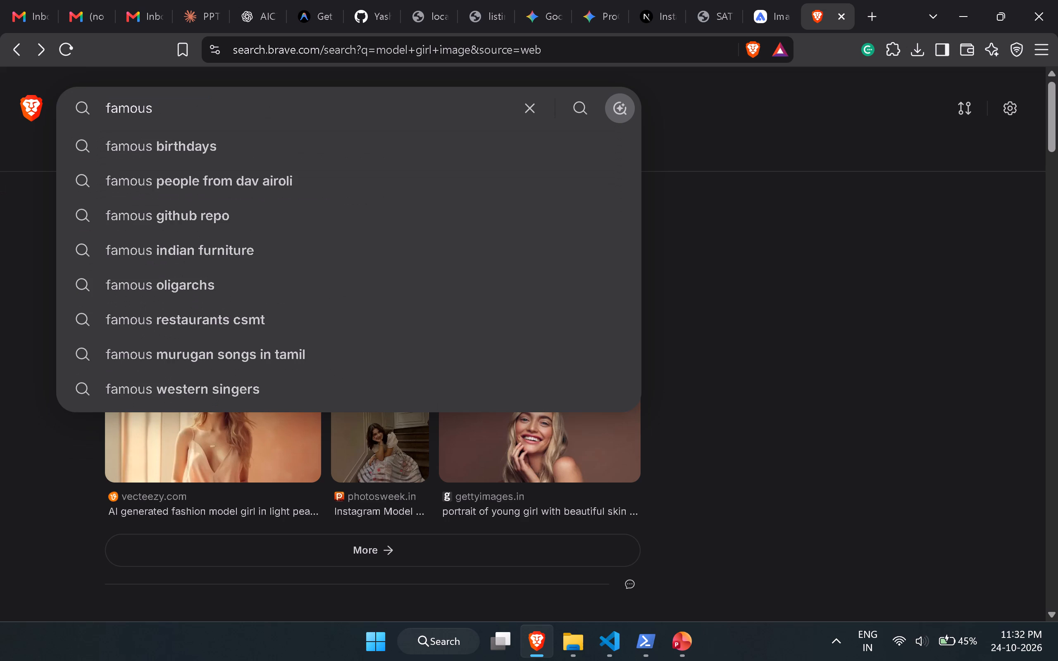
type("act")
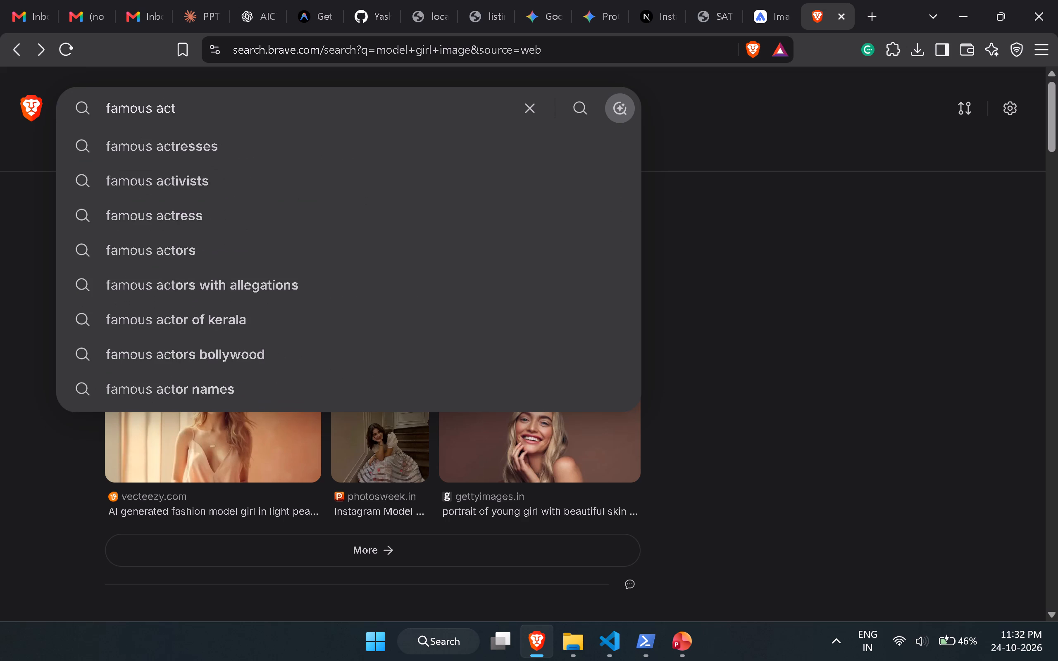
key("Left")
key("Down")
key("Return")
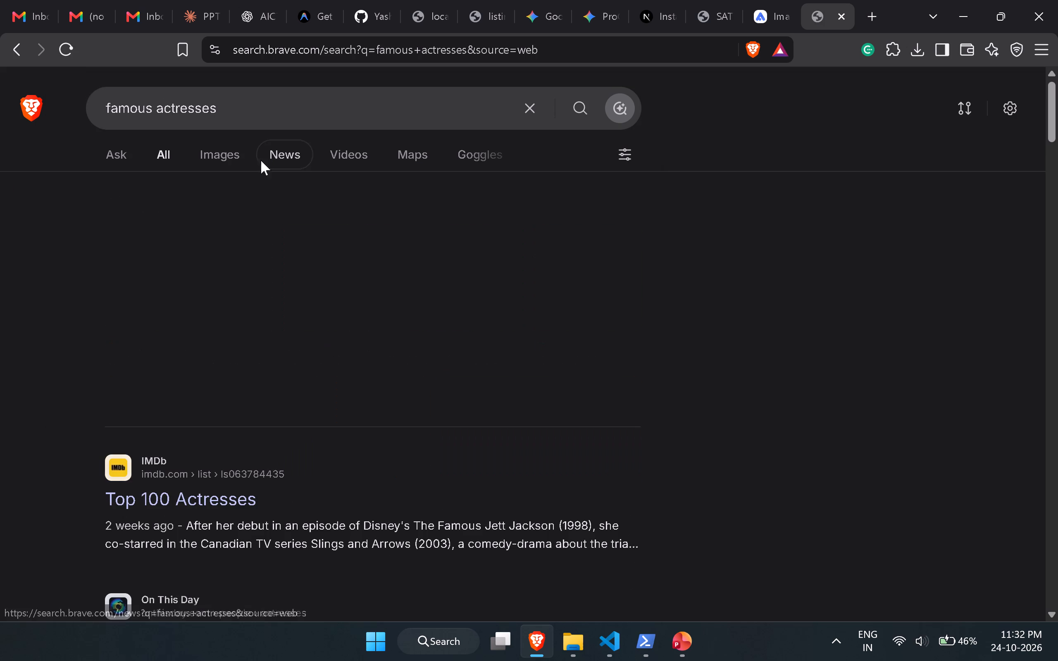
left_click(229, 162)
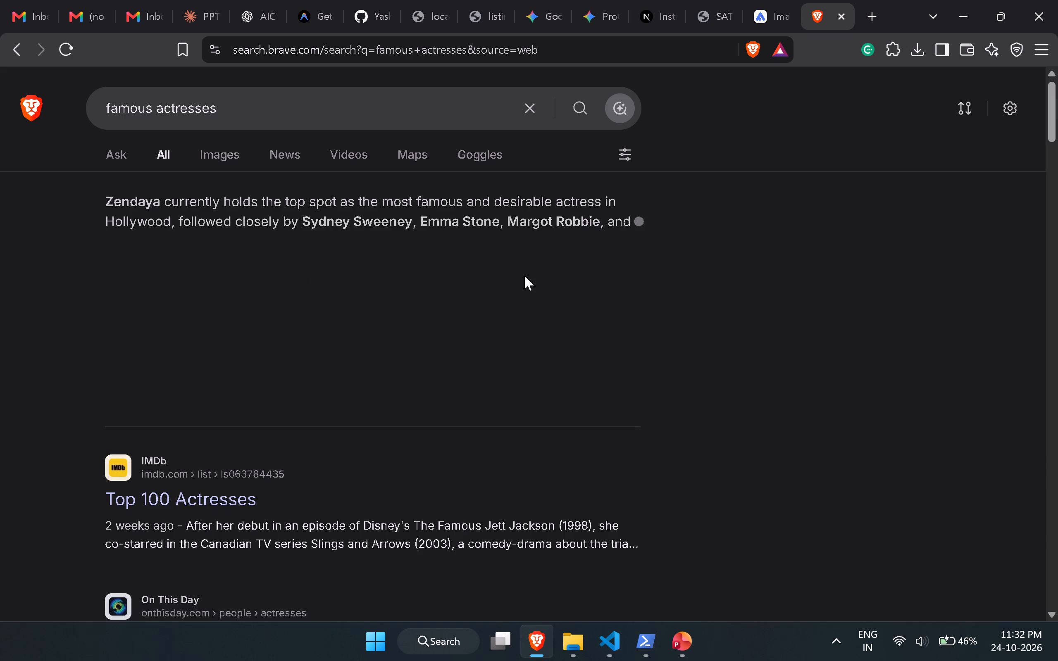
scroll(323, 331, "down", 2)
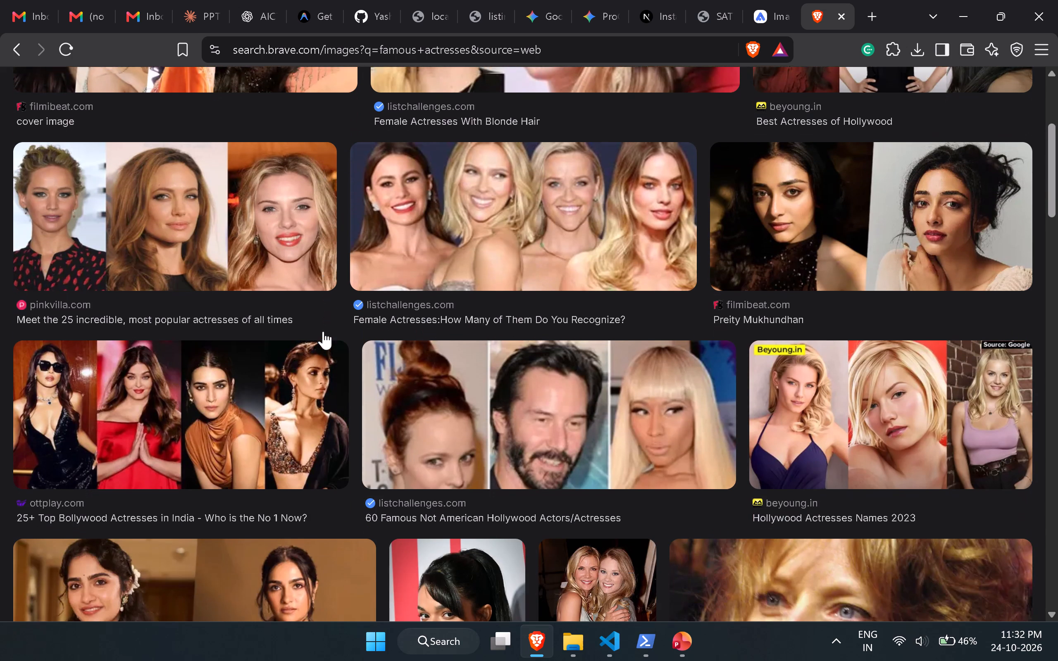
scroll(323, 331, "down", 1)
scroll(276, 265, "up", 1)
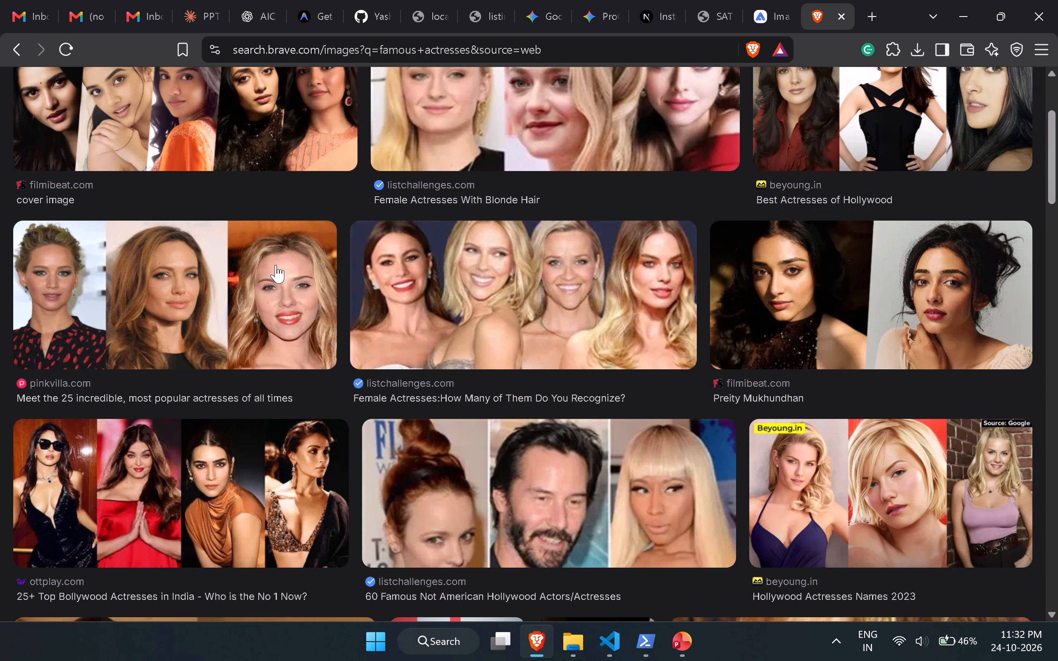
scroll(276, 265, "up", 1)
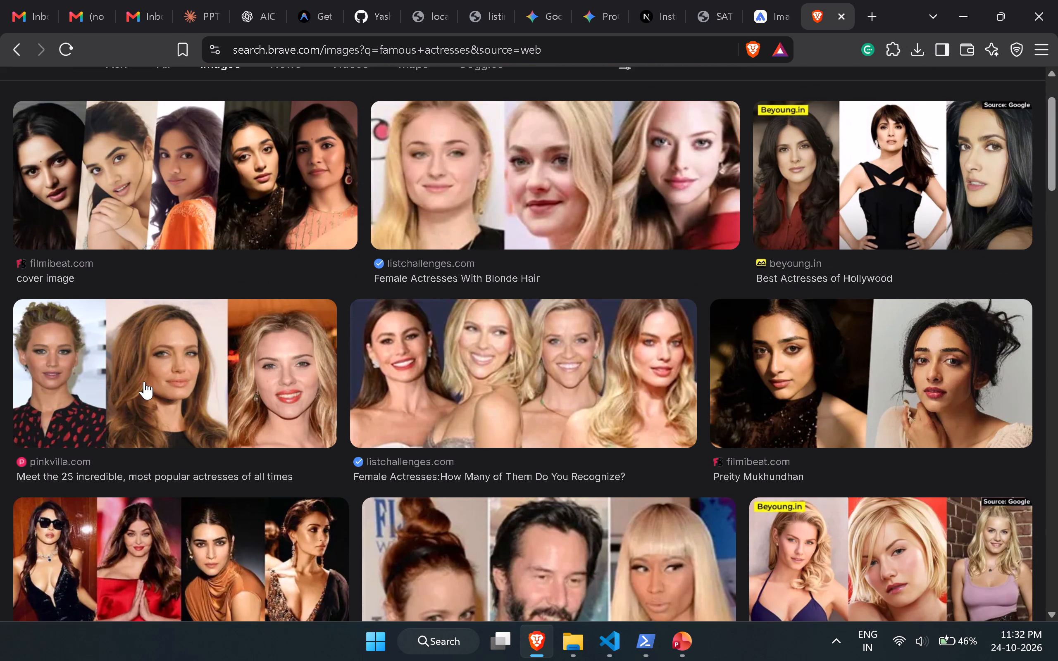
left_click(157, 381)
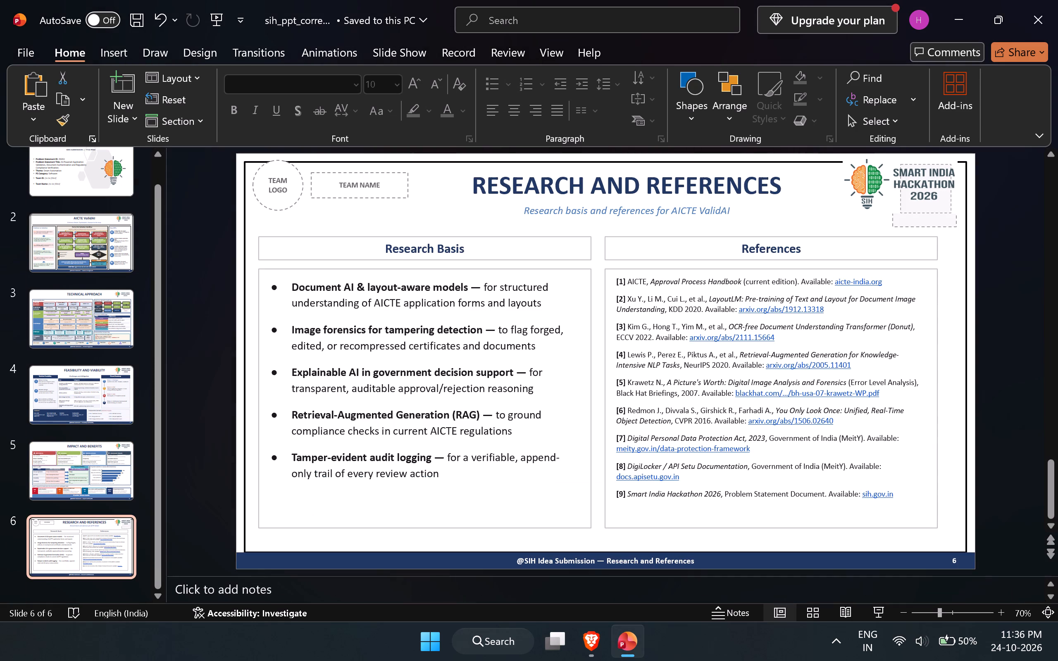
key("super+v")
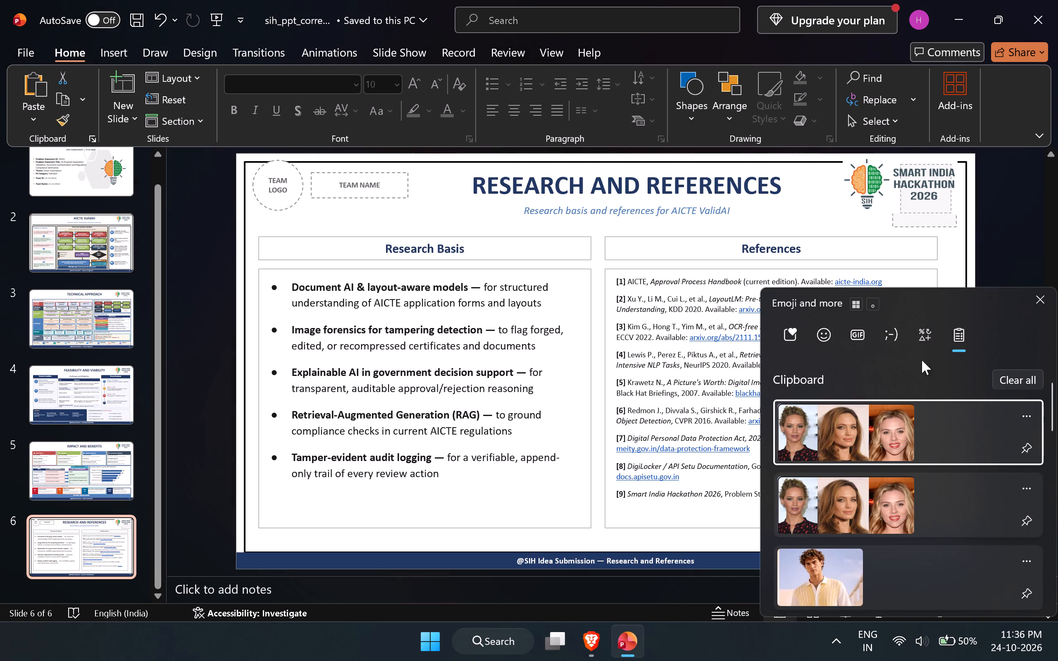
scroll(891, 445, "down", 3)
left_click(864, 445)
key("ctrl+v")
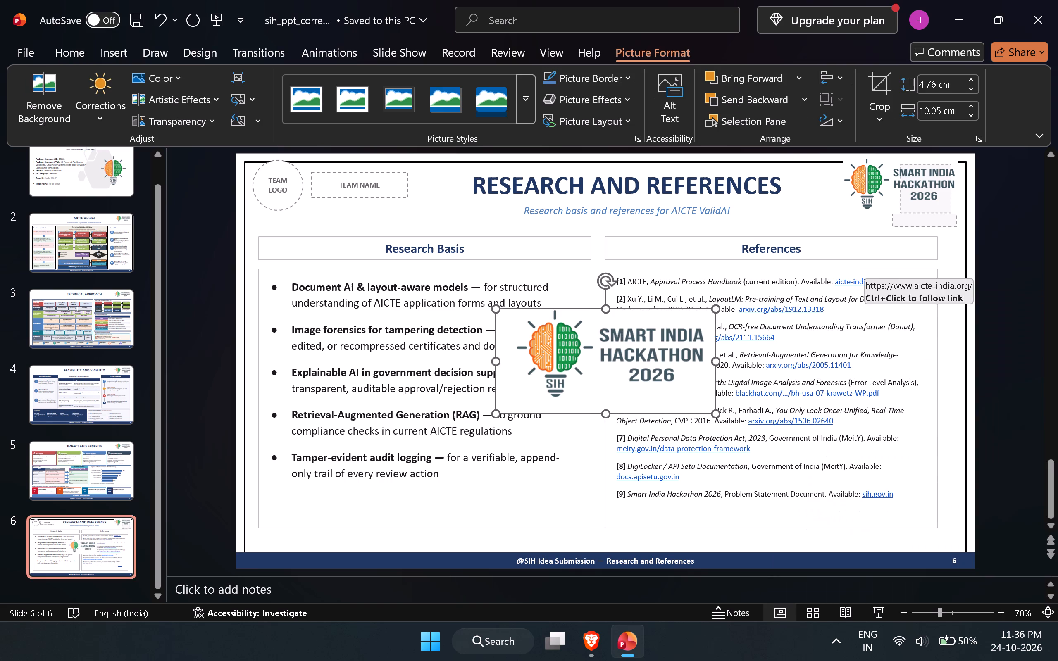
Shrink the pasted logo to about 3.26 cm high by 6.88 cm wide and place it in the slide's upper-right corner over the old logo.
left_click_drag(715, 414, 651, 361)
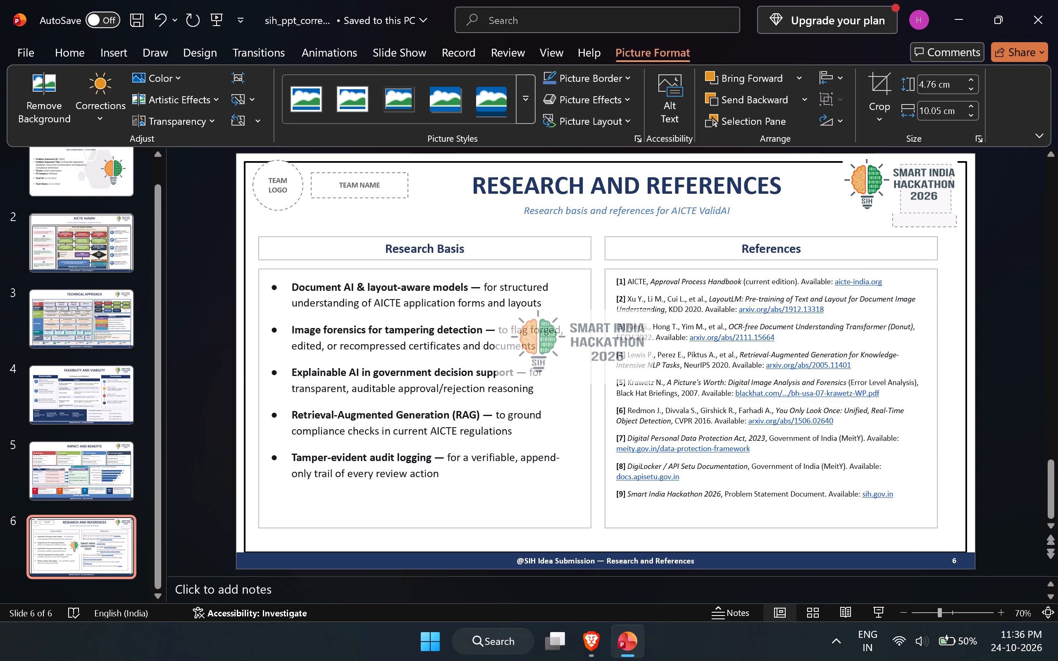
left_click_drag(651, 361, 651, 361)
left_click_drag(583, 340, 899, 191)
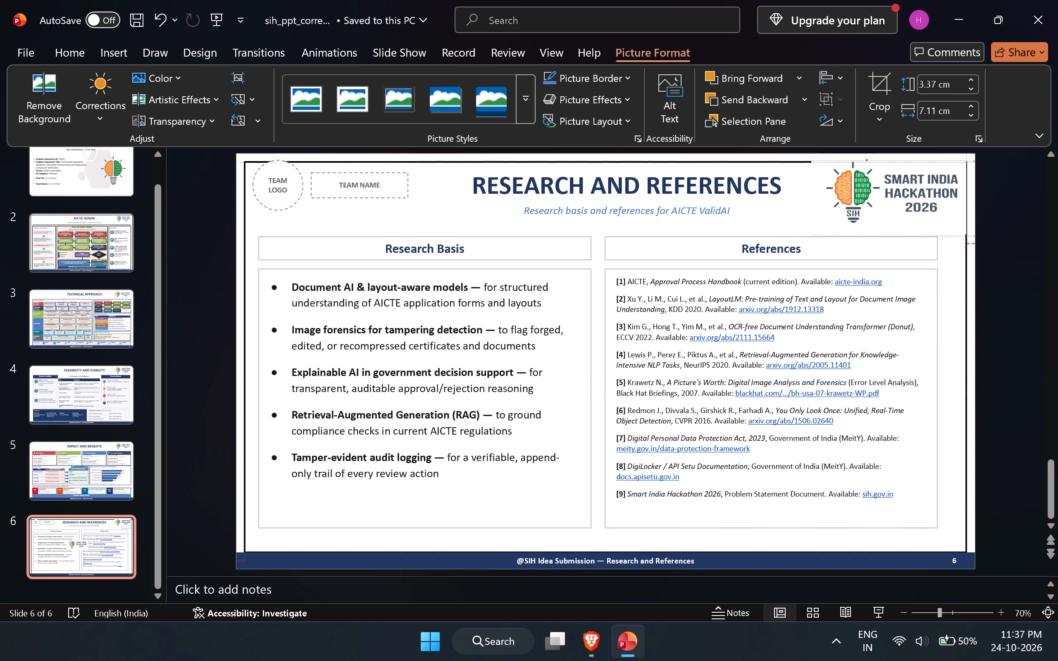
left_click_drag(899, 191, 898, 196)
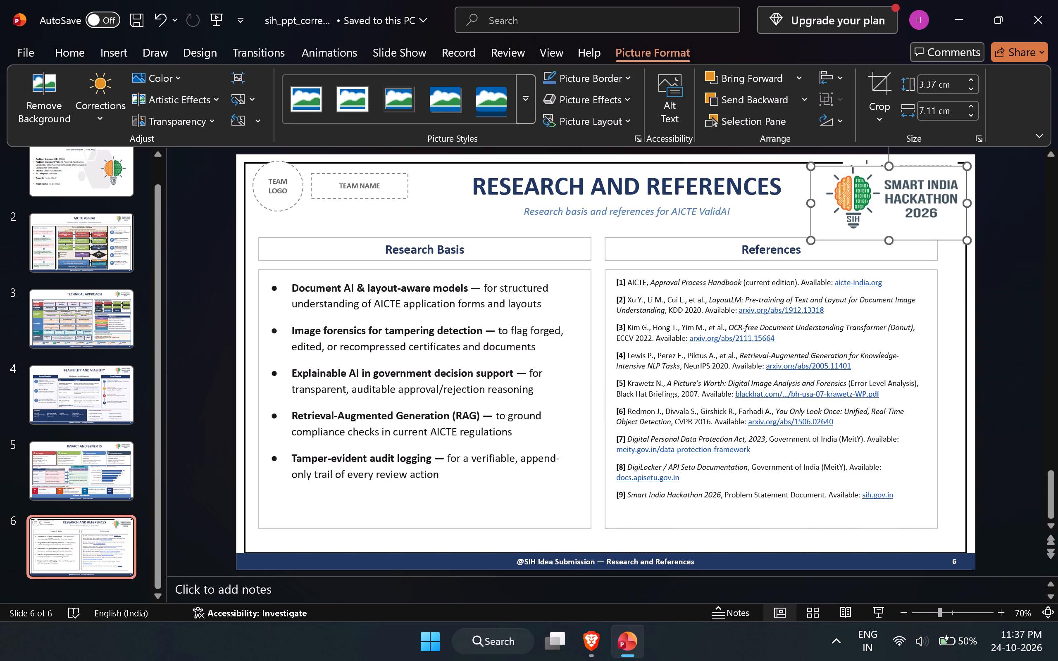
left_click_drag(967, 240, 951, 230)
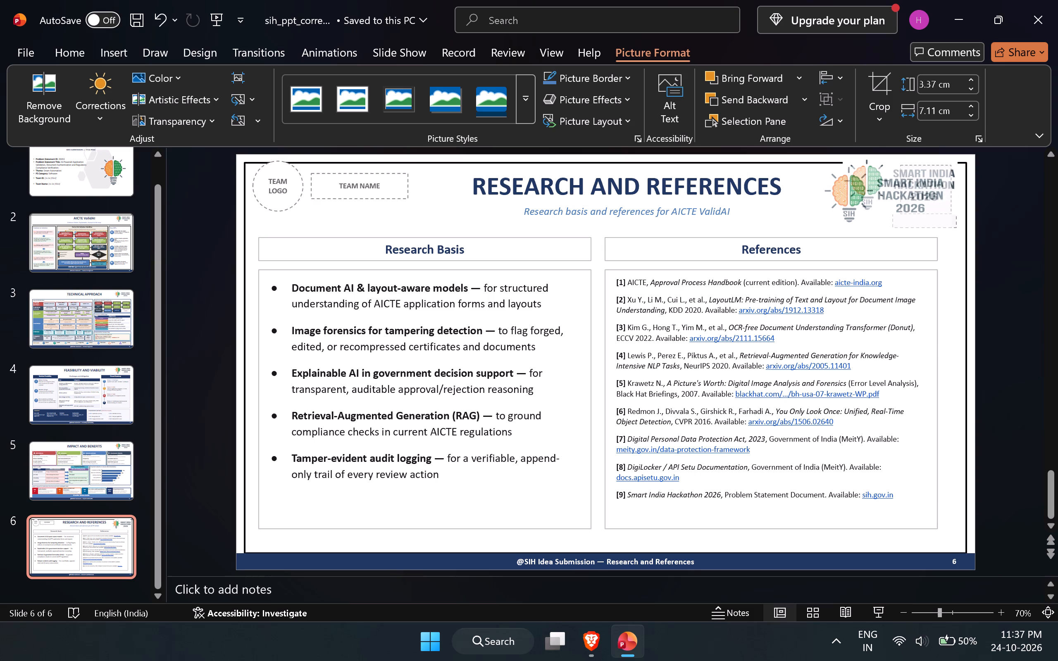
left_click_drag(951, 230, 962, 233)
left_click_drag(924, 214, 929, 212)
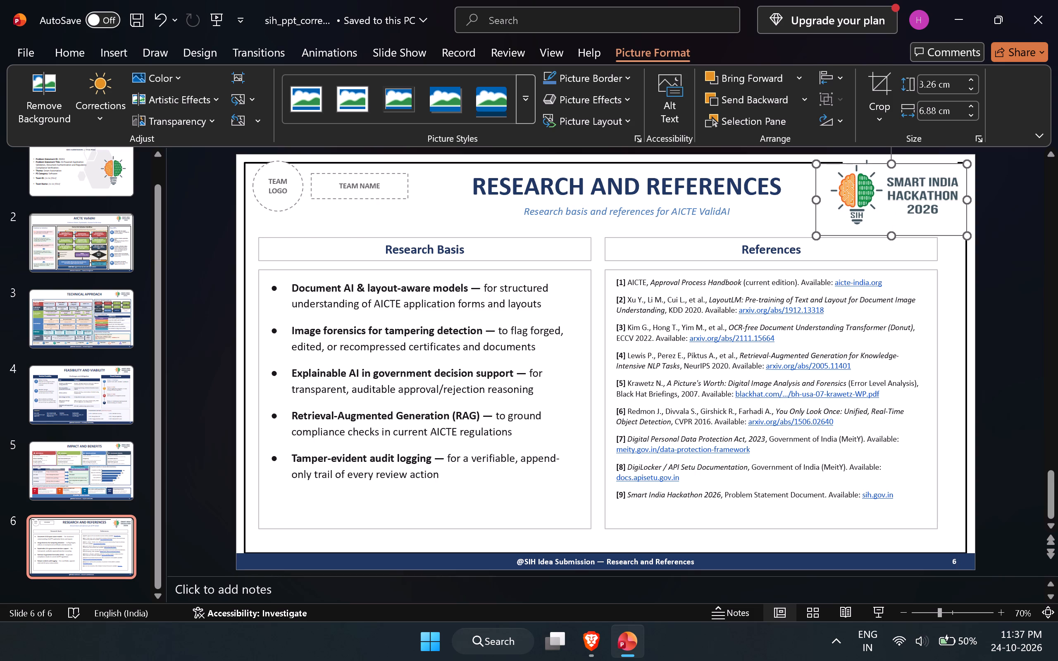
left_click_drag(897, 190, 909, 188)
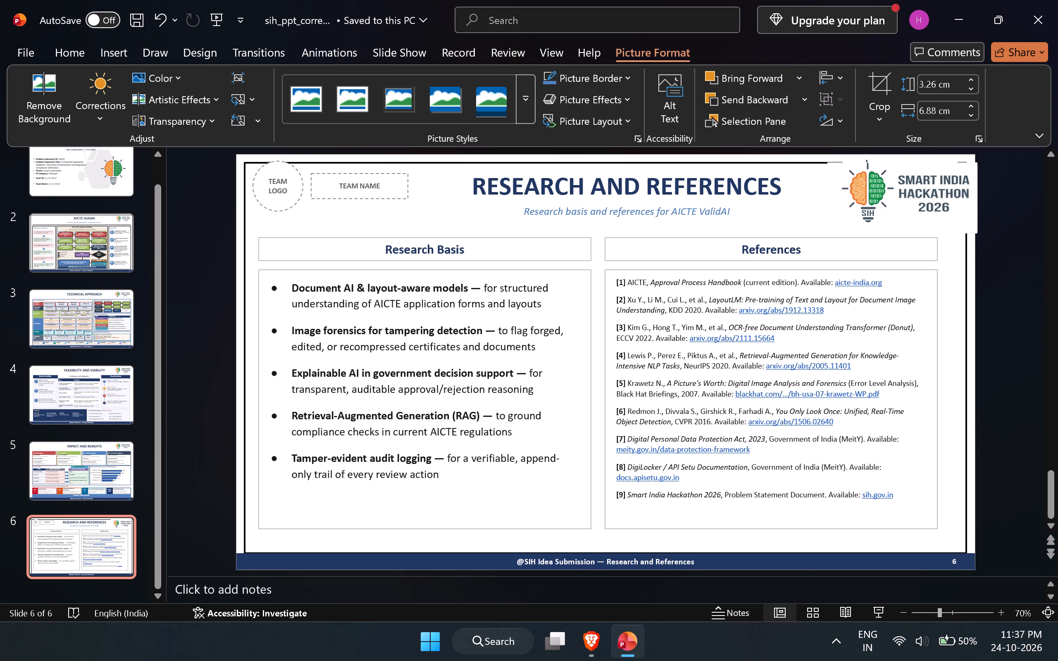
left_click_drag(909, 188, 909, 186)
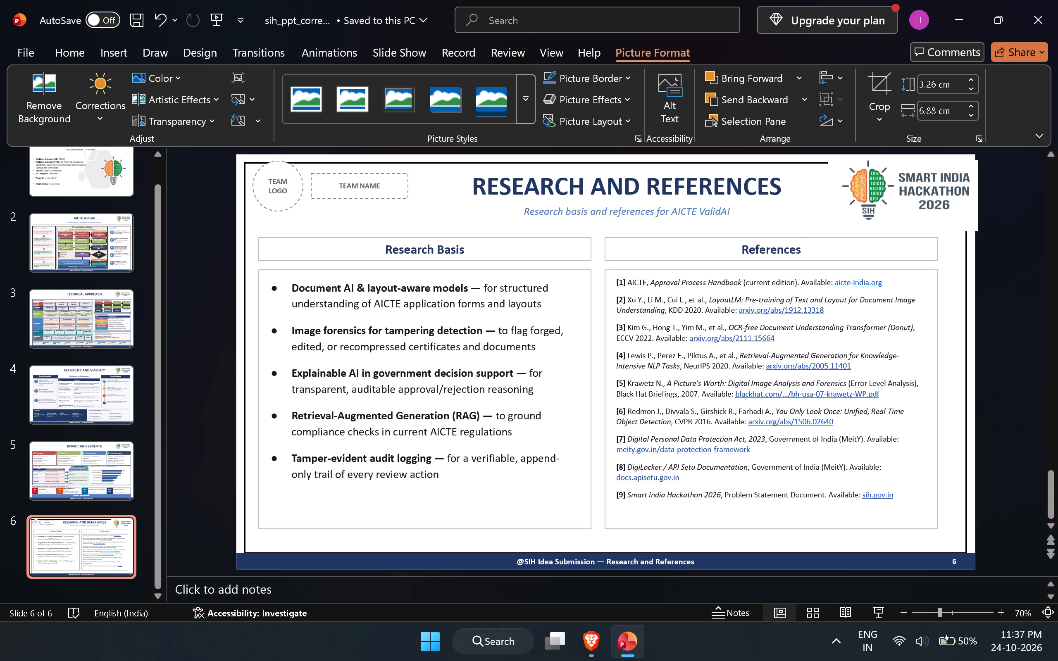
left_click_drag(909, 186, 904, 185)
left_click(925, 312)
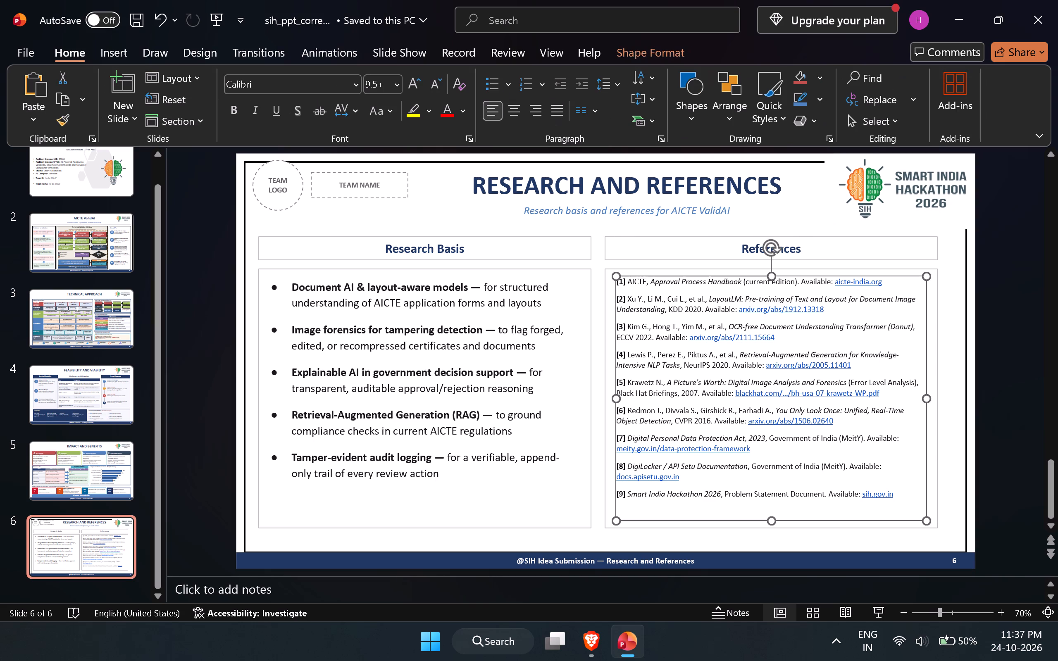
left_click(943, 280)
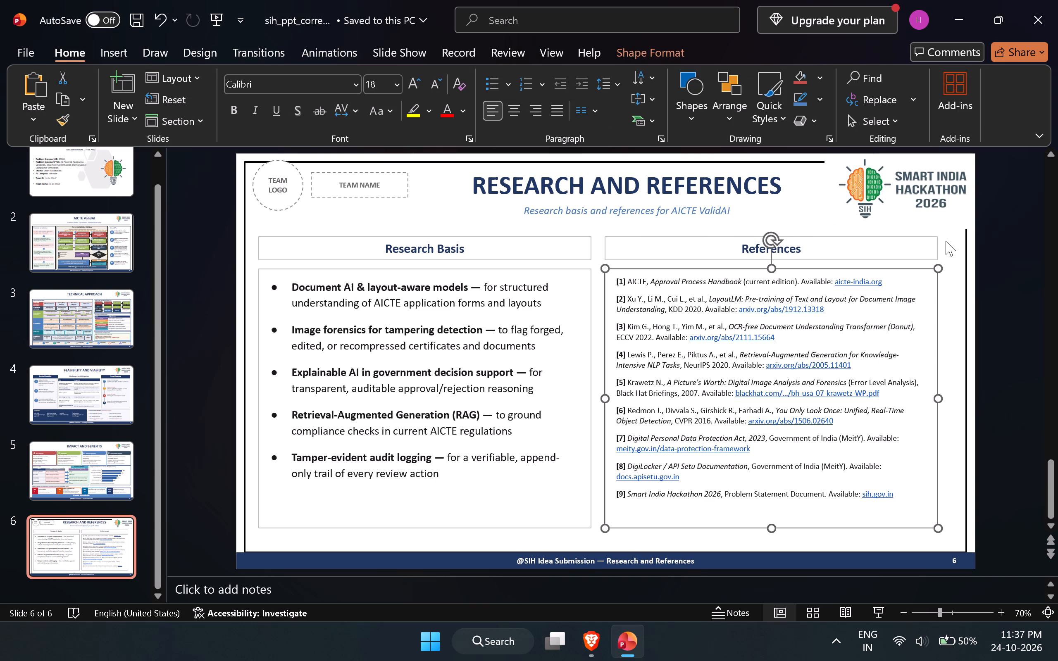
left_click(948, 242)
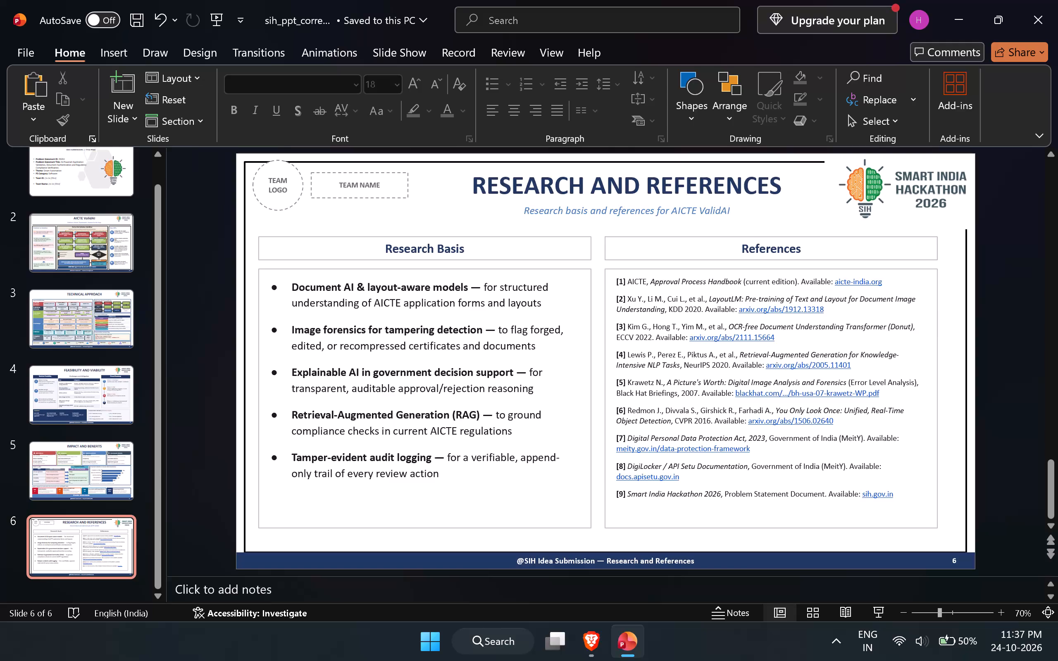
Delete the TEAM LOGO and TEAM NAME placeholders, both text and dashed outlines, from slide 6.
left_click(293, 186)
key("Delete")
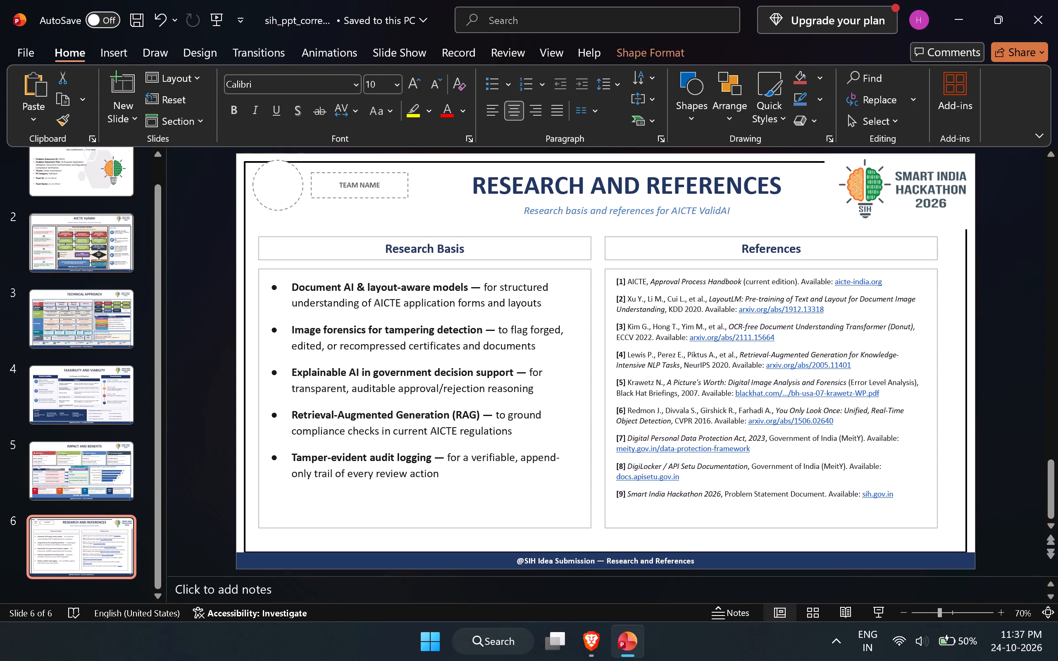
key("Delete")
left_click(293, 186)
key("Delete")
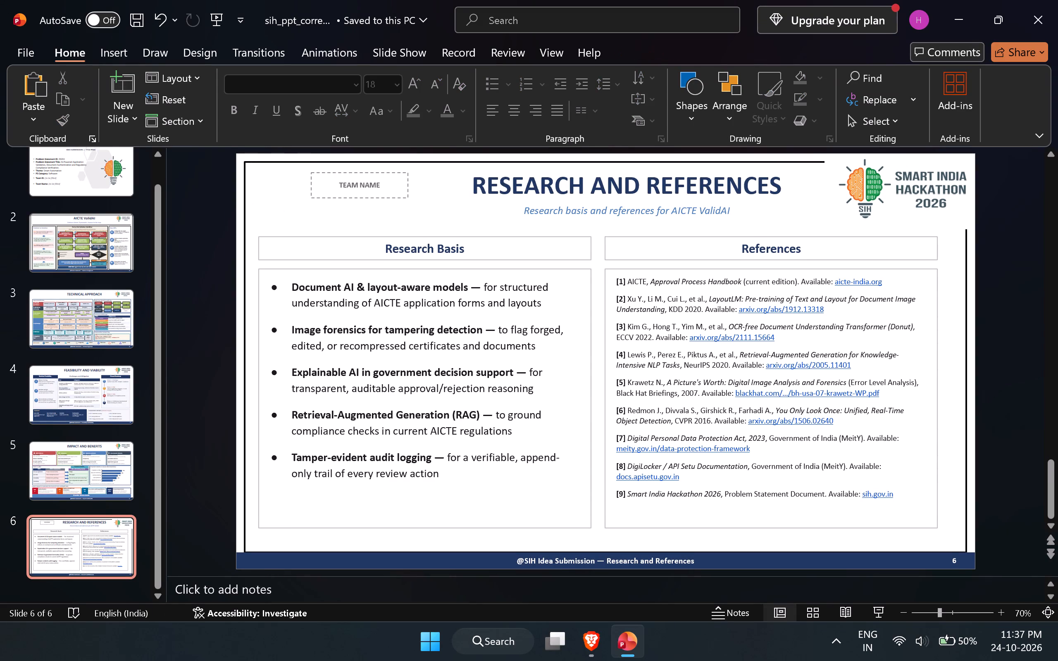
left_click(352, 191)
key("Delete")
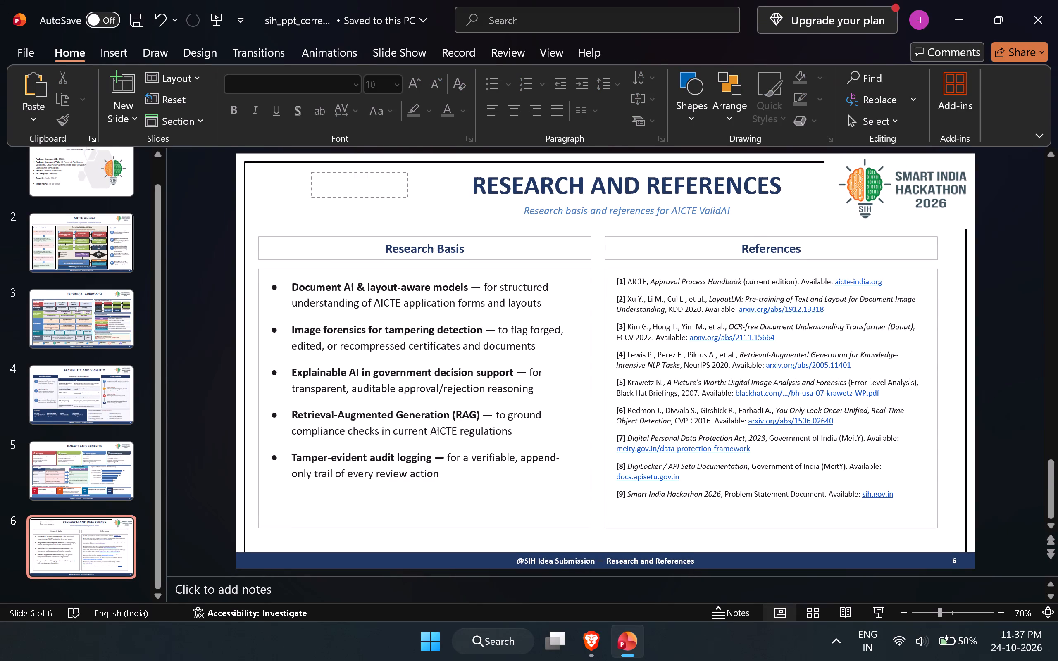
left_click(352, 191)
key("Delete")
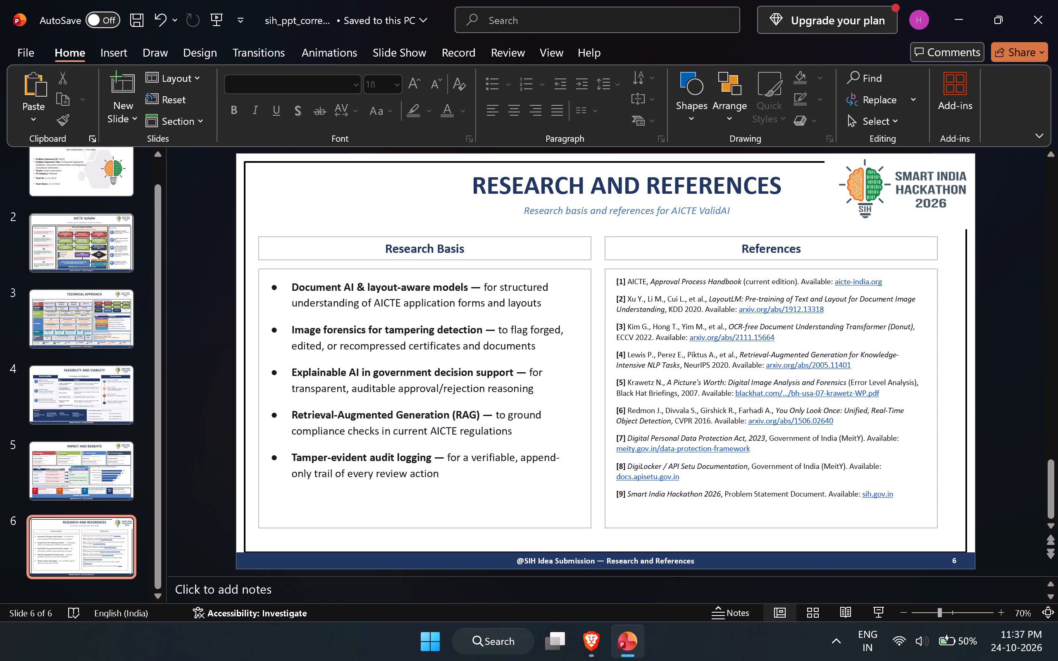
Reduce the pasted logo's height slightly and shift it inward so it sits inside the slide's border line beside the title.
left_click(899, 200)
left_click_drag(900, 159, 901, 167)
left_click_drag(891, 188, 881, 185)
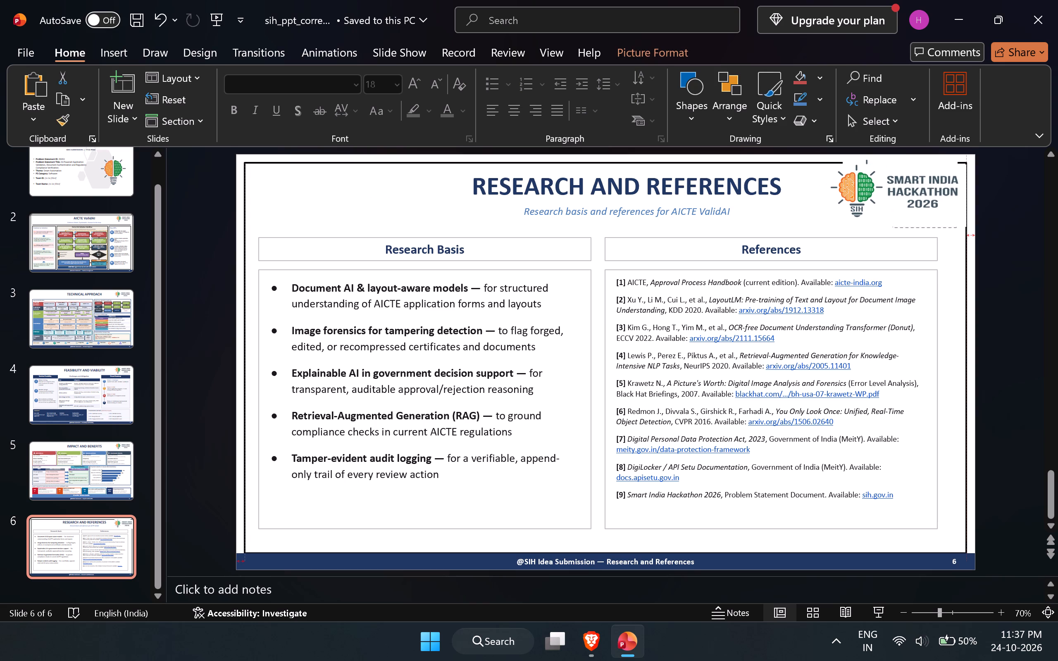
left_click_drag(881, 185, 879, 184)
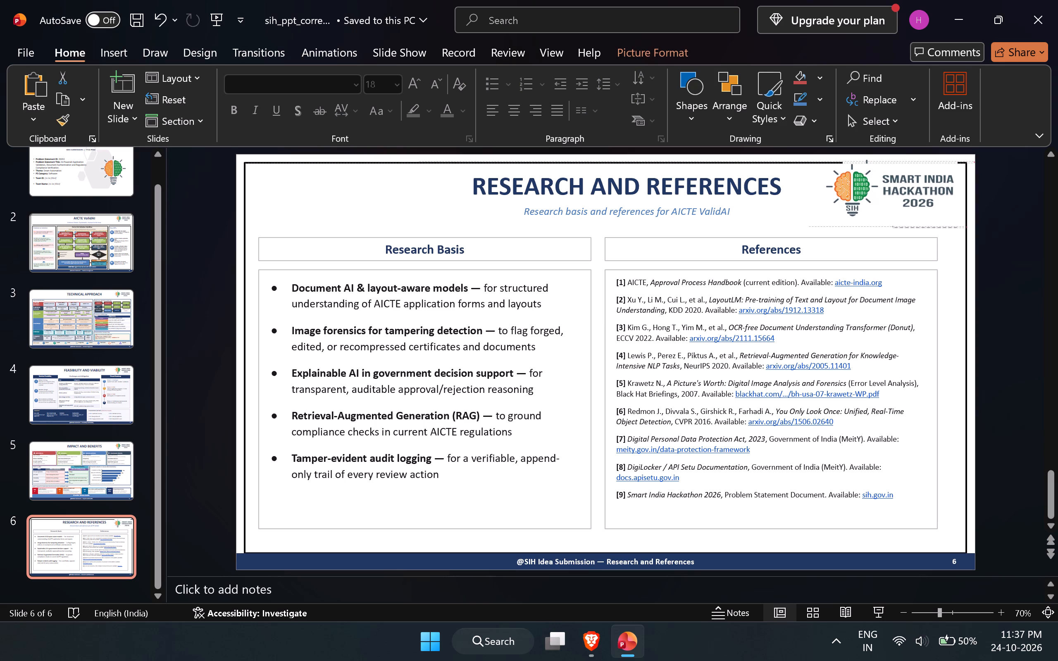
left_click_drag(879, 184, 880, 185)
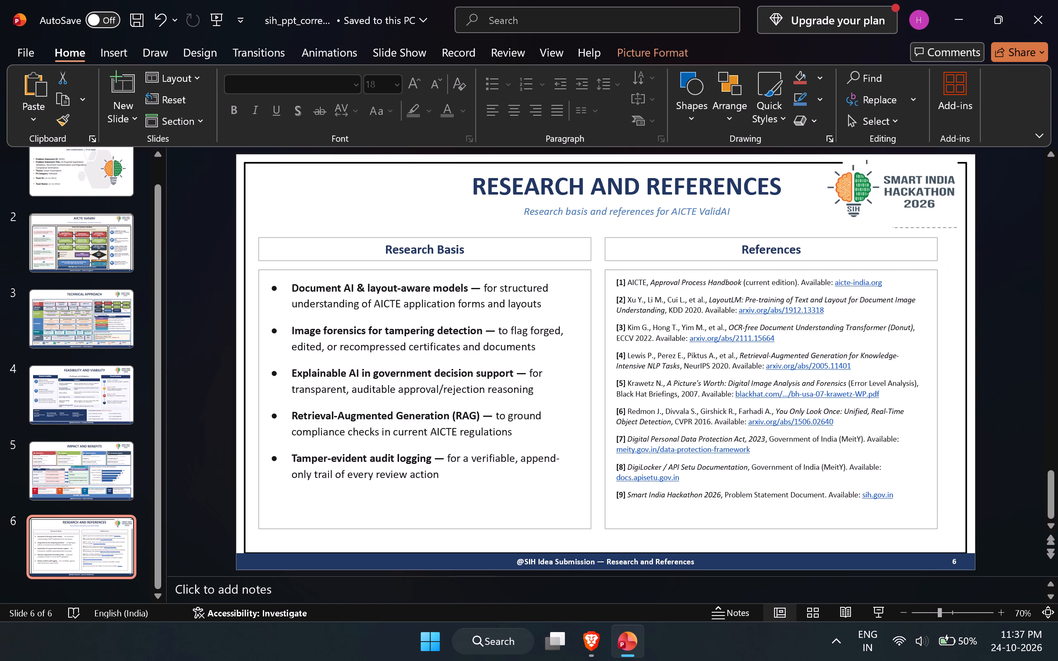
left_click_drag(880, 185, 879, 183)
left_click(949, 285)
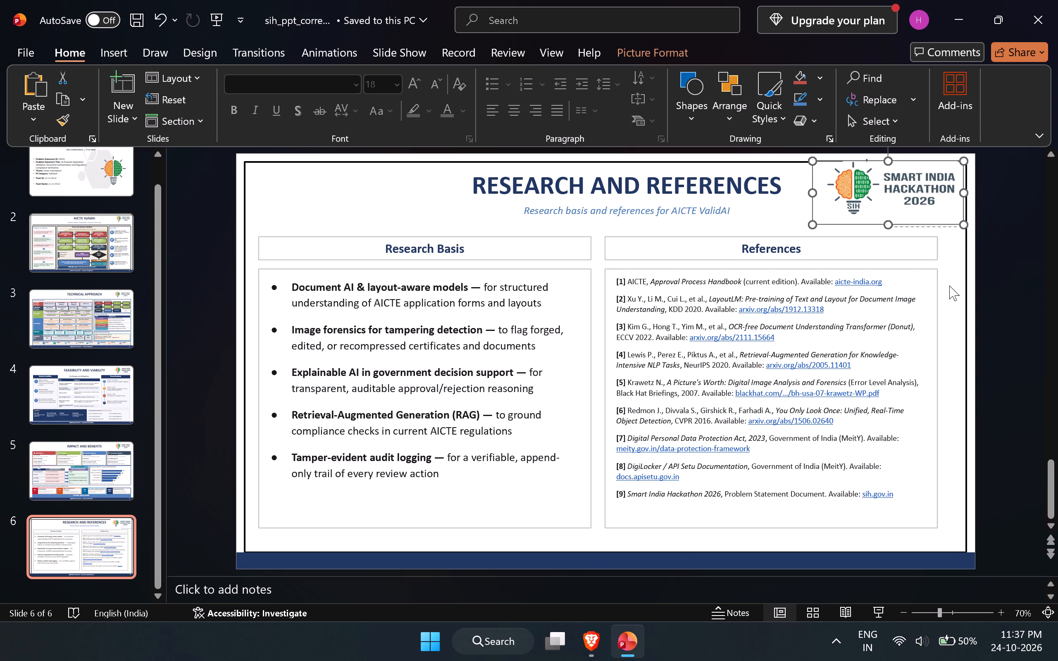
left_click(875, 190)
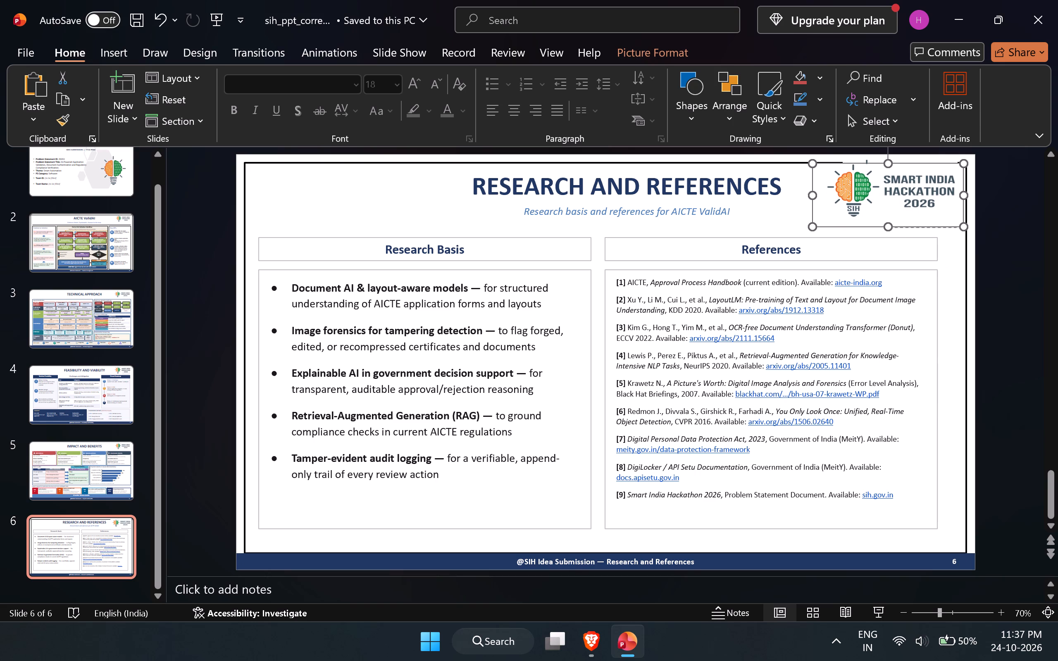
left_click_drag(889, 166, 889, 163)
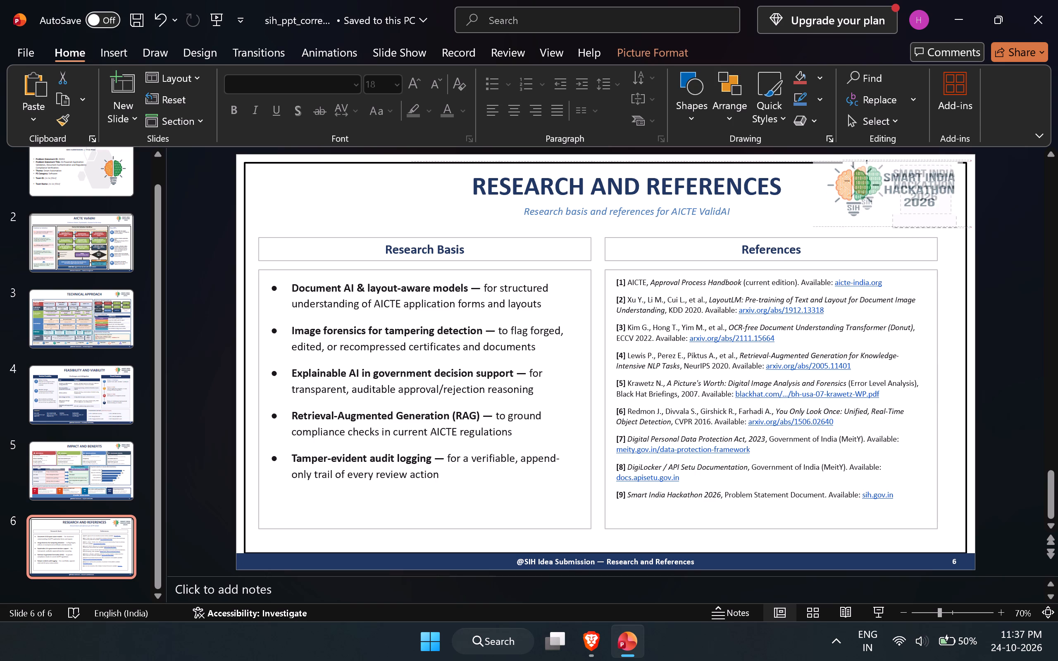
left_click_drag(889, 163, 889, 162)
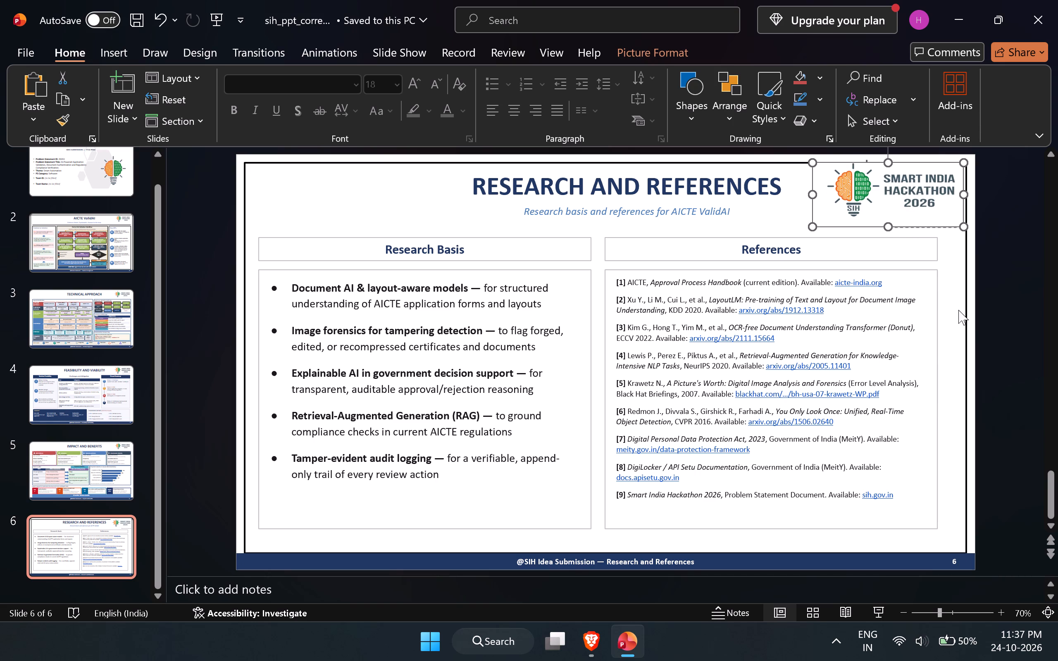
left_click(980, 319)
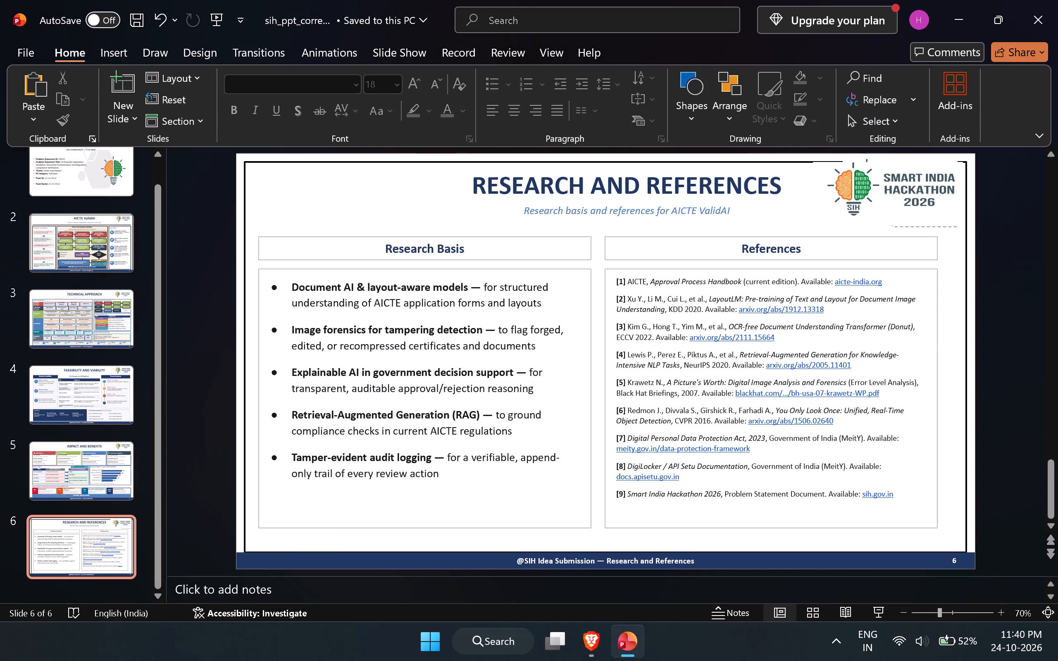
key("ctrl+v")
left_click_drag(617, 361, 407, 483)
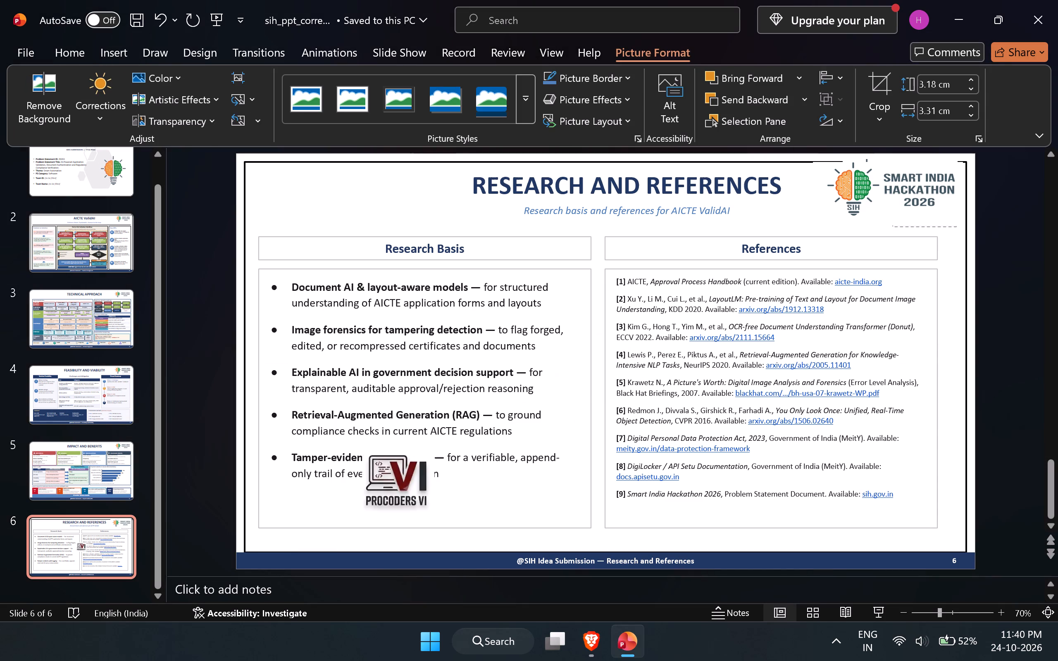
left_click_drag(407, 483, 291, 515)
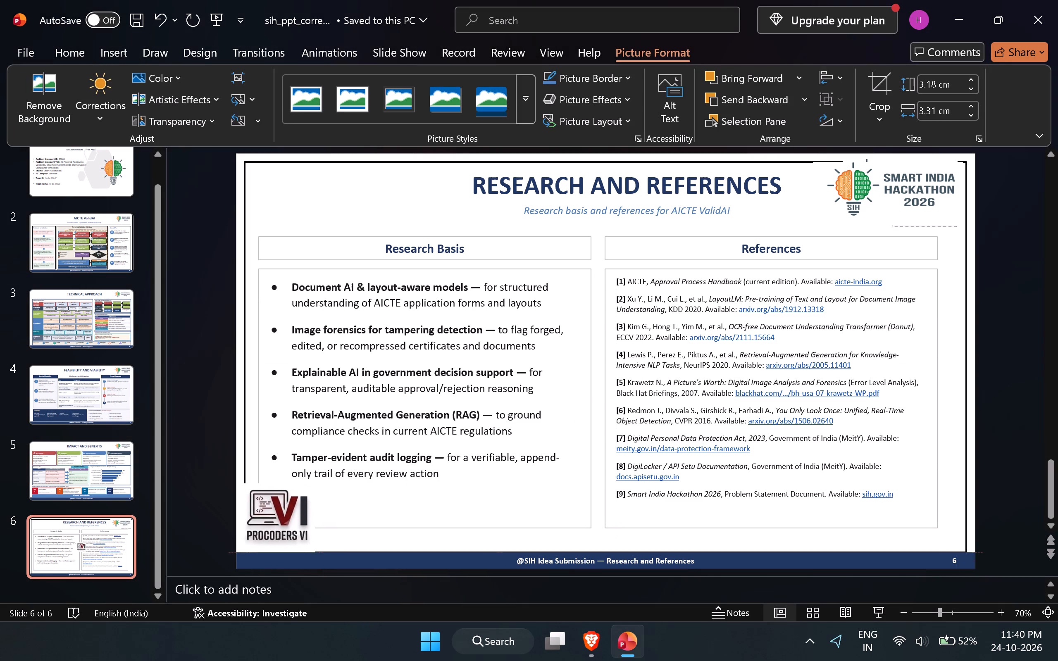
left_click_drag(291, 515, 293, 514)
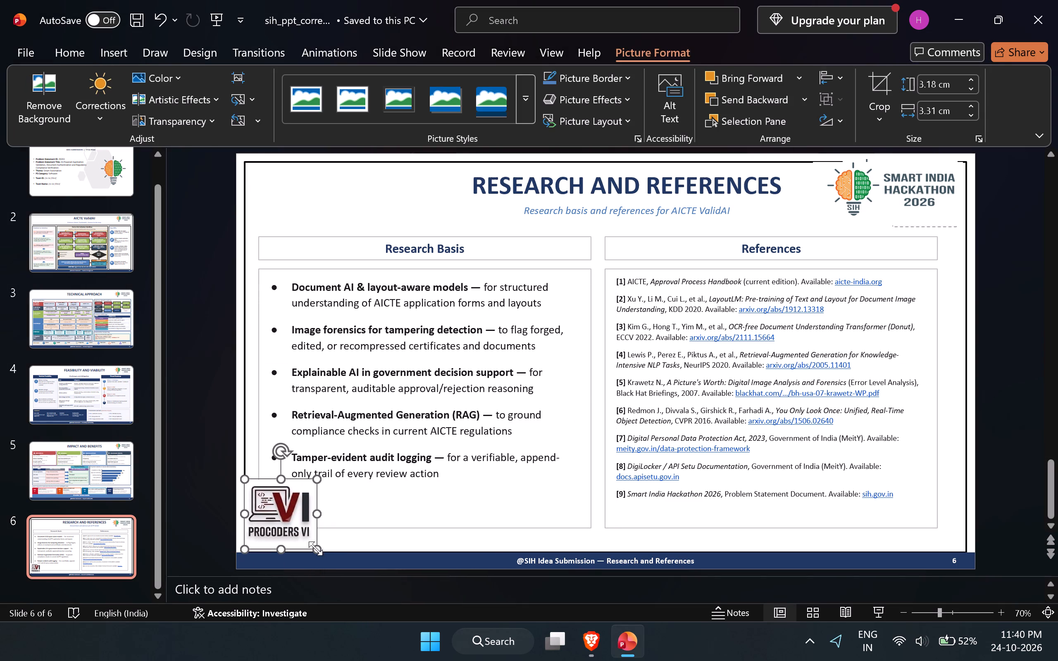
left_click_drag(316, 480, 312, 496)
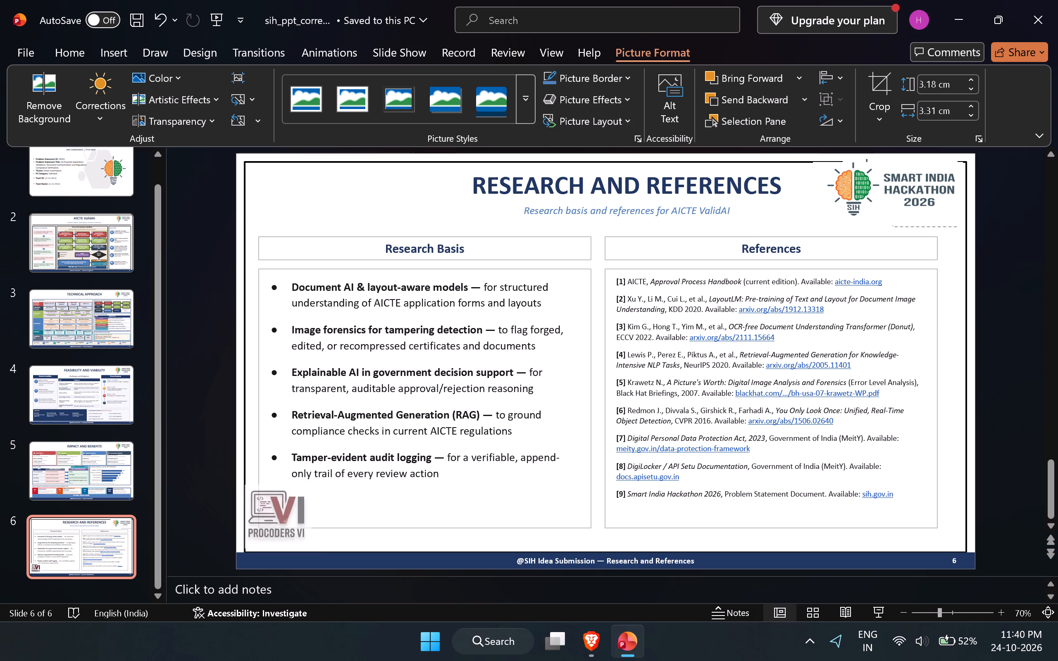
left_click_drag(312, 496, 299, 516)
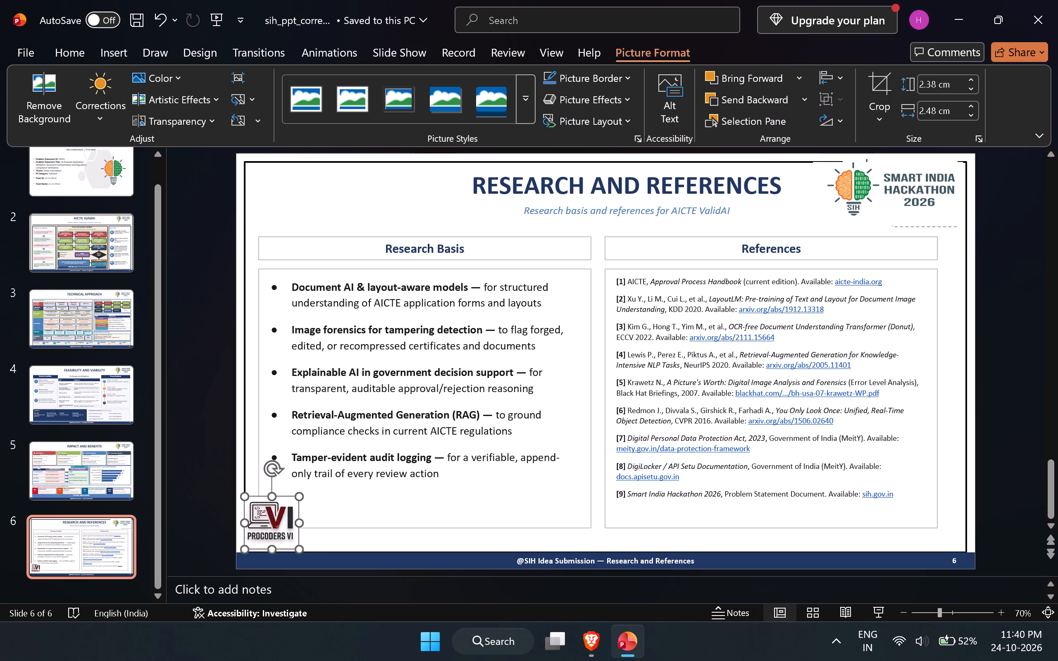
Copy the PROCODERS VI logo onto slide 5 and place it in the upper-left corner, level with the IMPACT AND BENEFITS title.
left_click(286, 521)
key("ctrl+c")
left_click(85, 483)
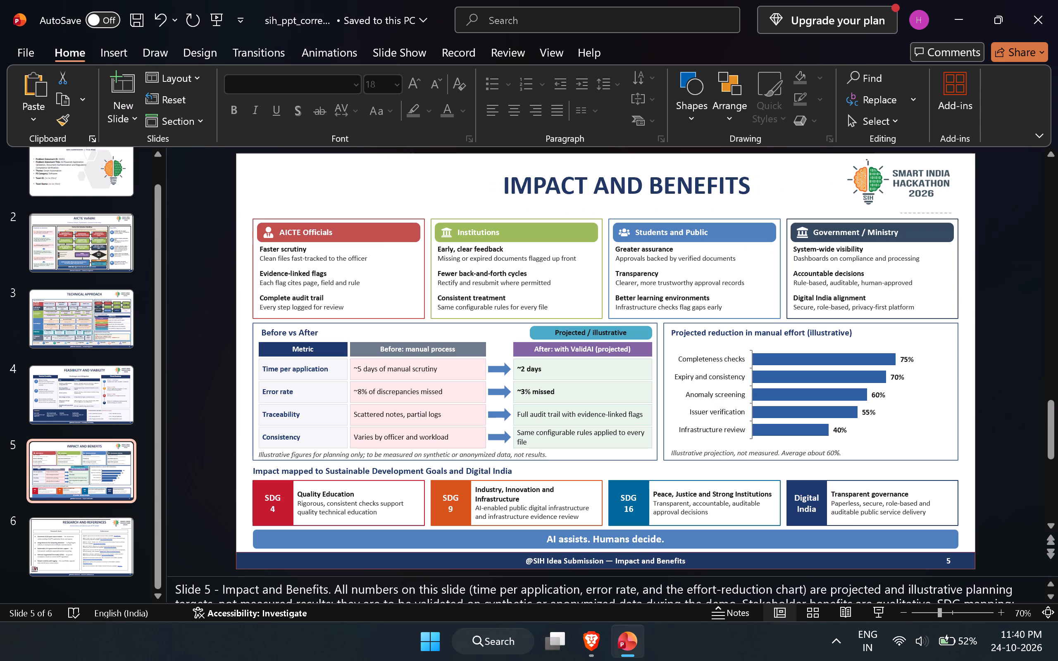
key("ctrl+v")
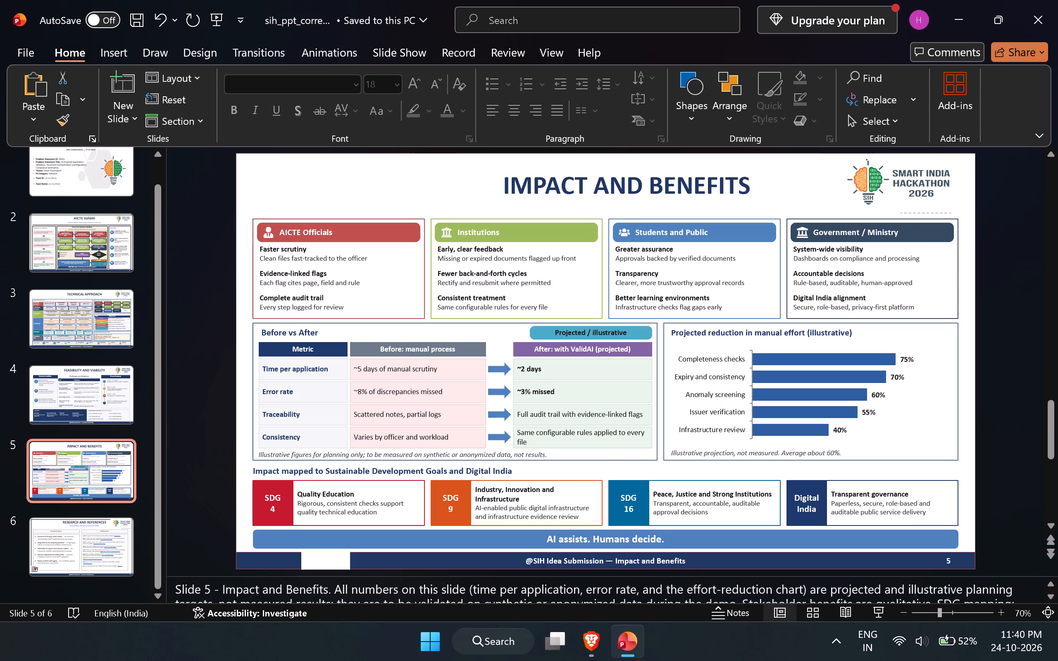
left_click_drag(281, 511, 280, 271)
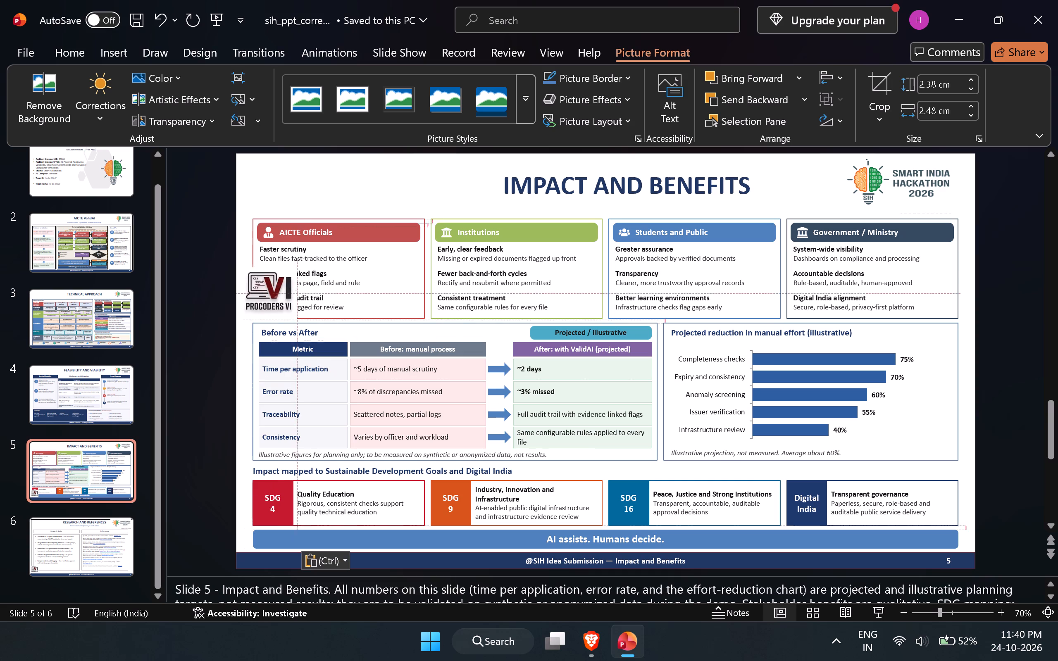
left_click_drag(280, 271, 280, 173)
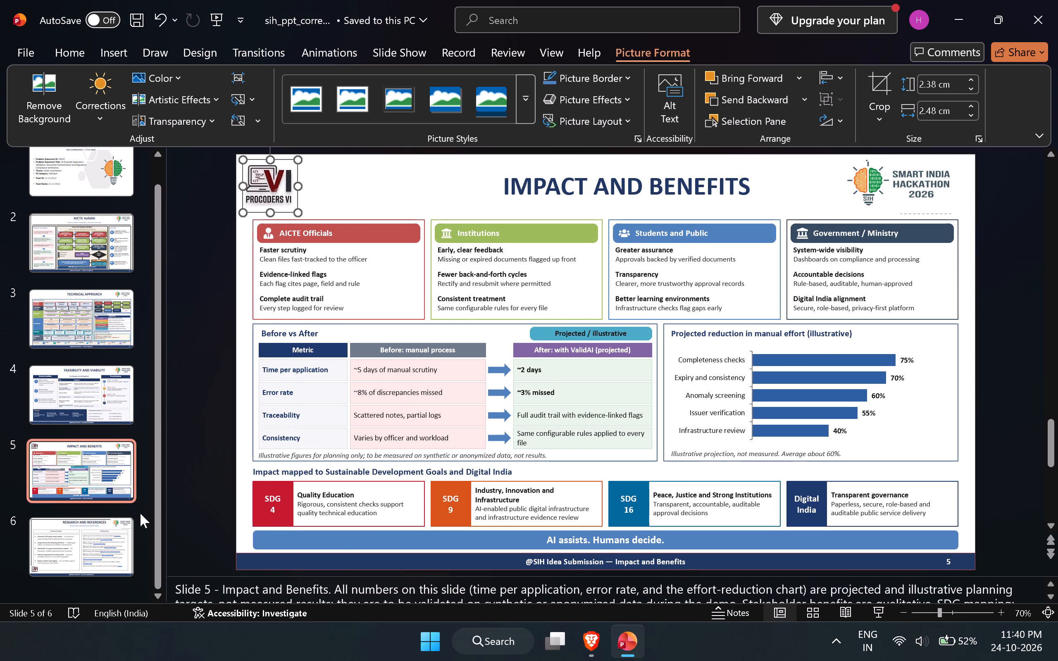
Recopy slide 6's PROCODERS VI logo, replace the original with a pasted copy, and place it in the slide's upper-left corner.
left_click(52, 548)
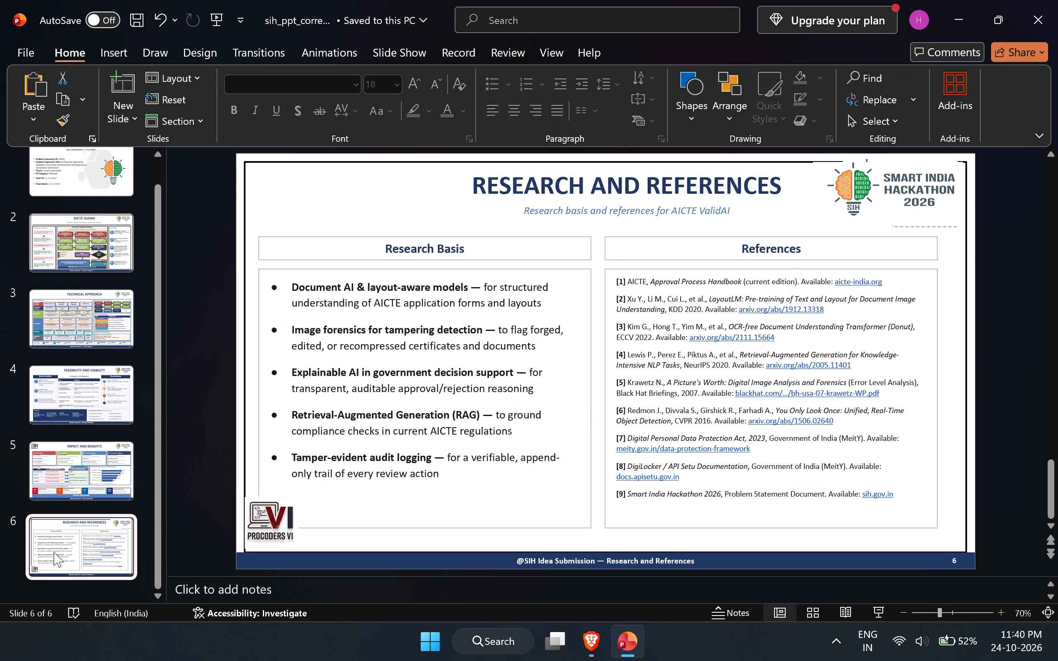
left_click(264, 531)
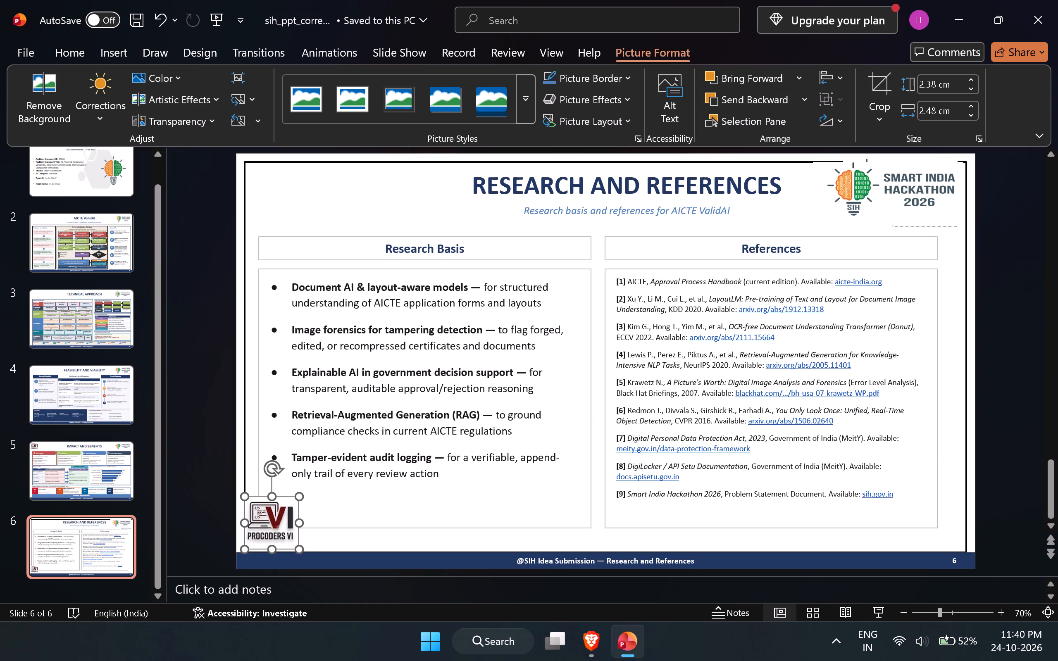
key("ctrl+c")
key("Delete")
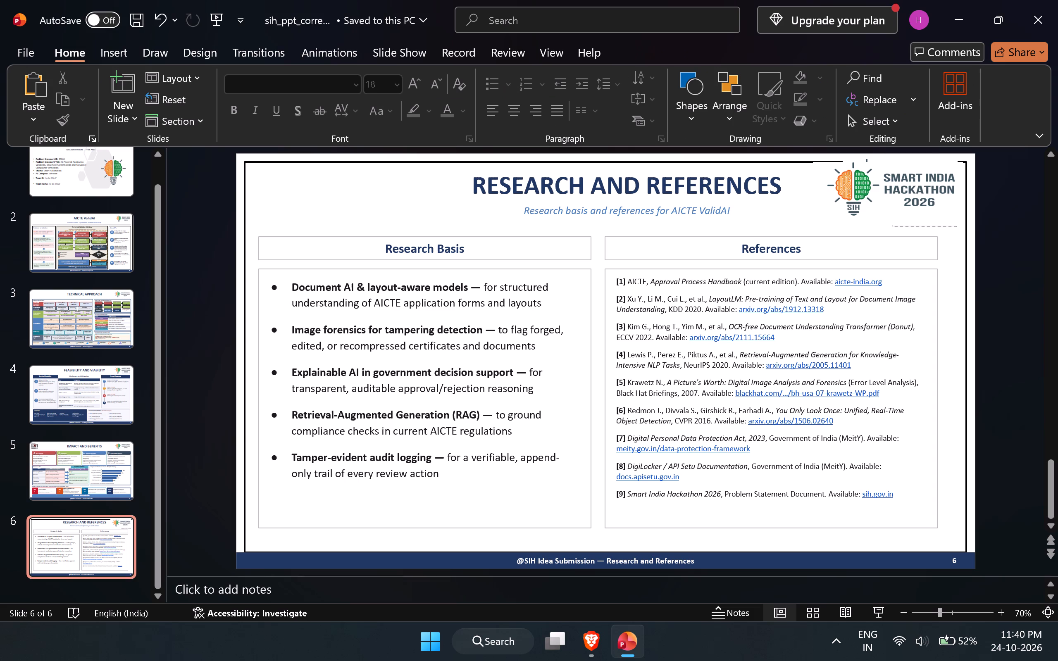
key("ctrl+v")
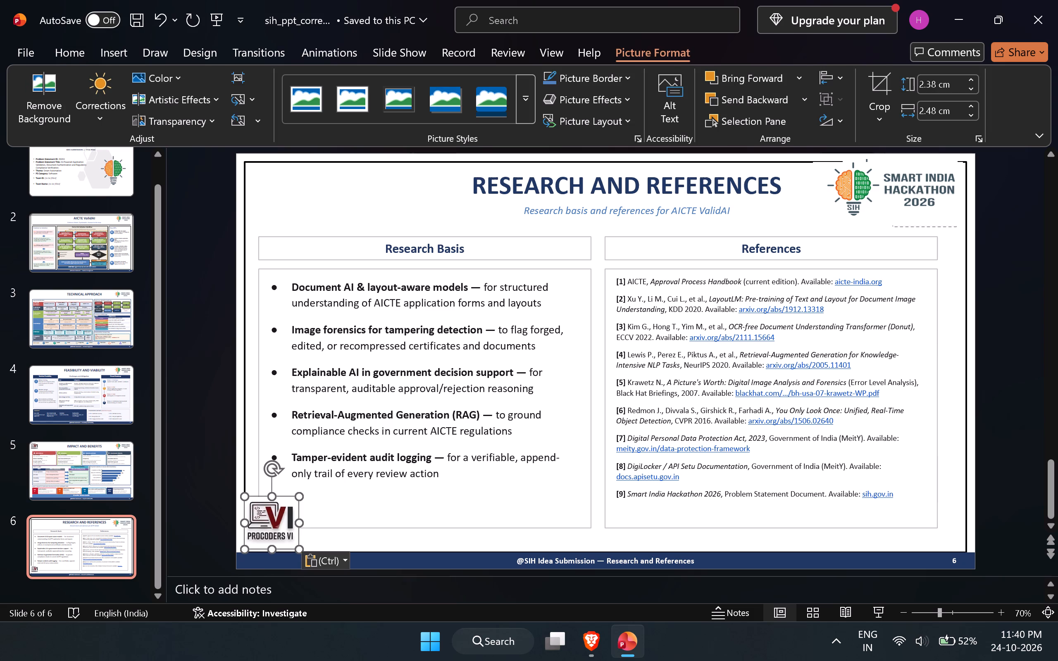
left_click_drag(271, 530, 274, 200)
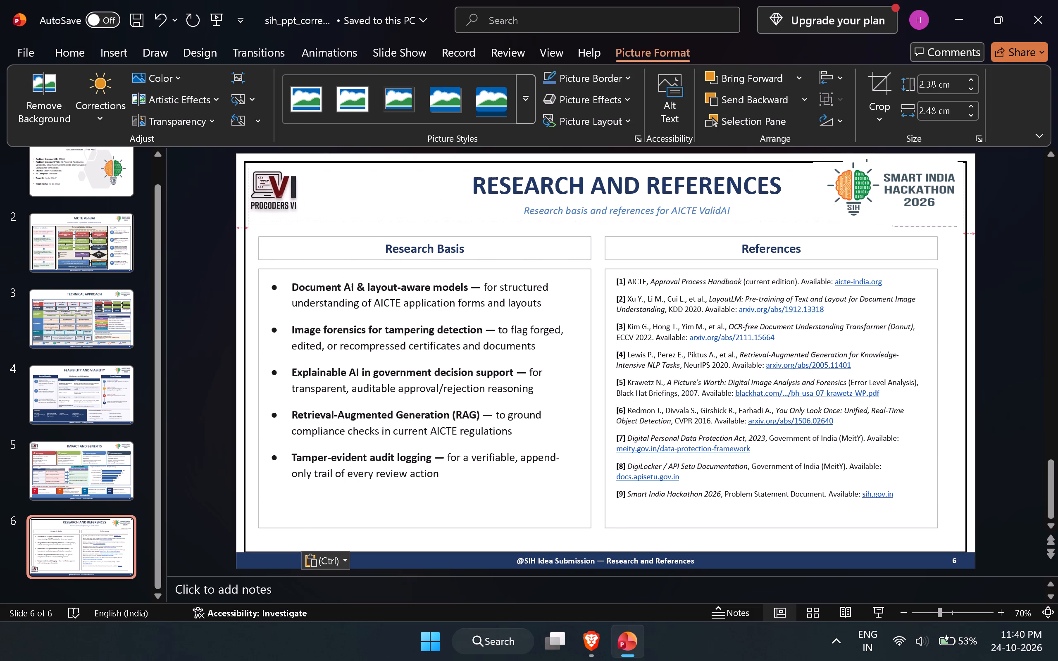
left_click_drag(274, 200, 273, 199)
Paste the PROCODERS VI logo onto slide 4, FEASIBILITY AND VIABILITY, and place it in the upper-left corner.
left_click(99, 391)
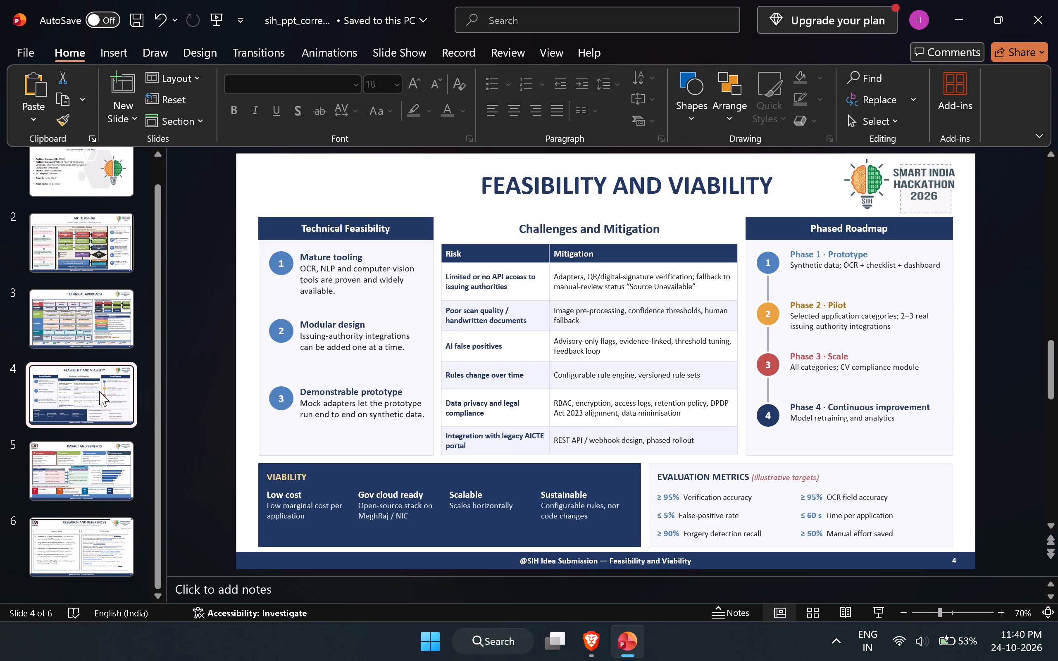
key("ctrl+v")
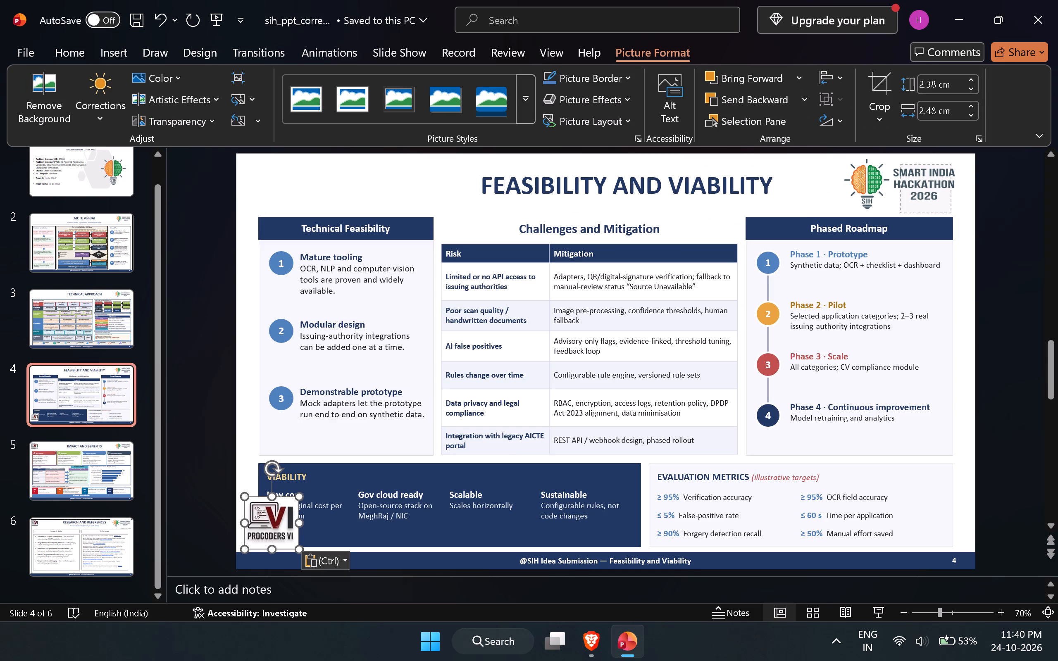
left_click_drag(262, 521, 256, 184)
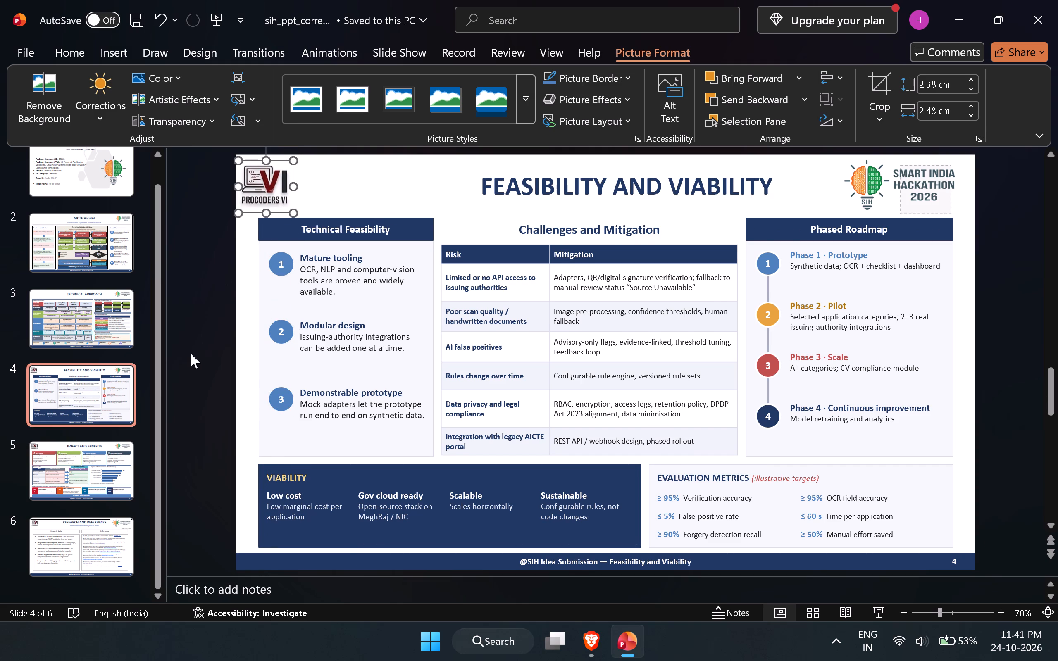
Paste the PROCODERS VI logo onto slide 3, TECHNICAL APPROACH, and place it in the upper-left corner above Layered Architecture.
left_click(101, 466)
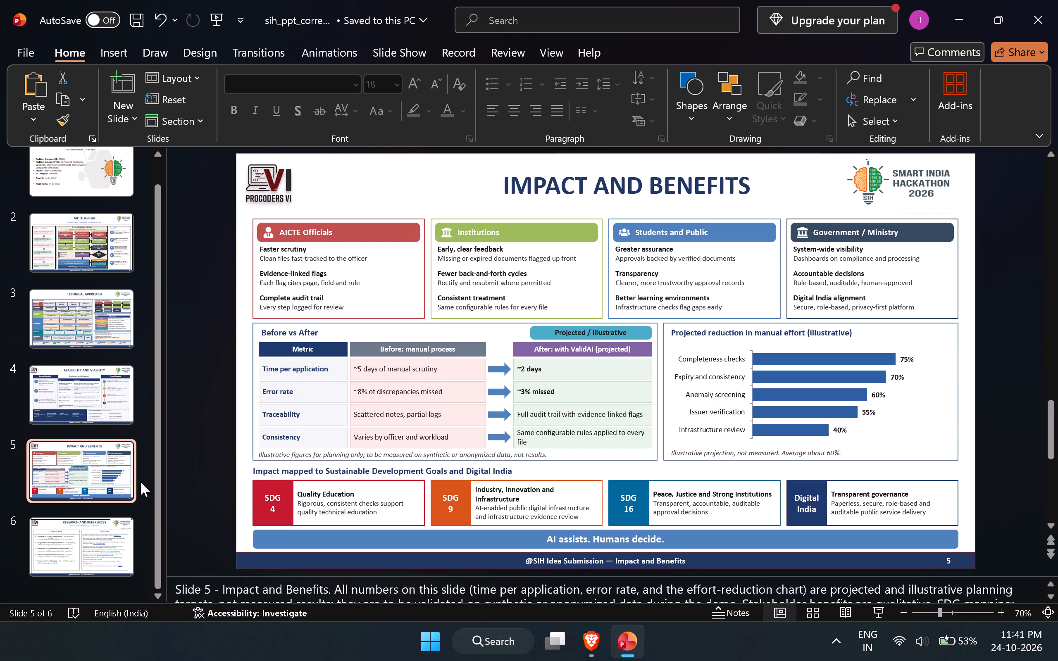
left_click(105, 318)
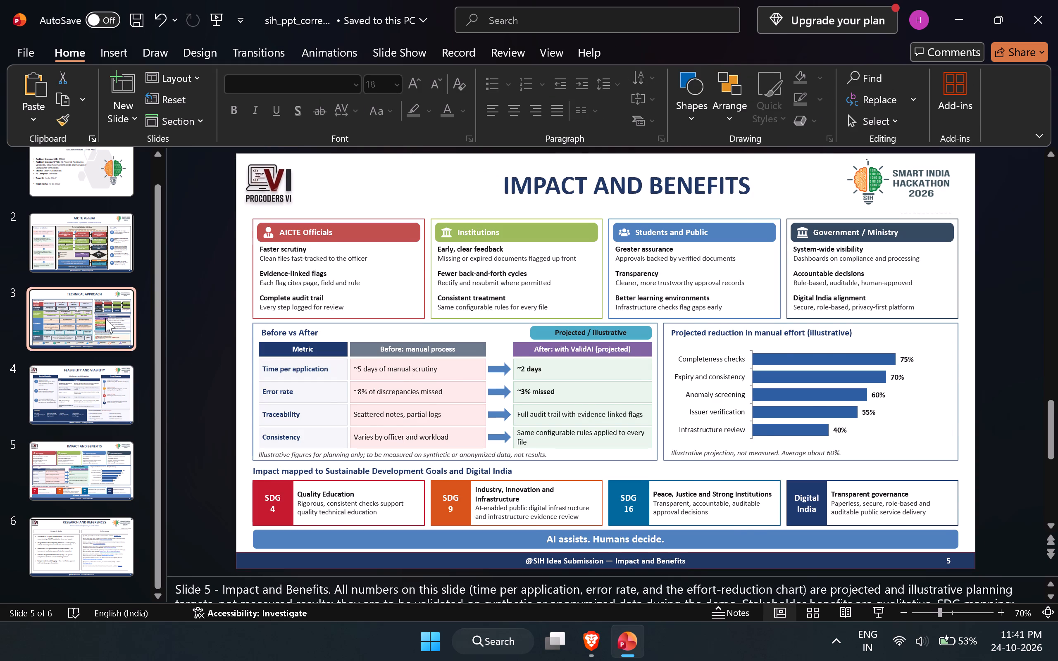
key("ctrl+v")
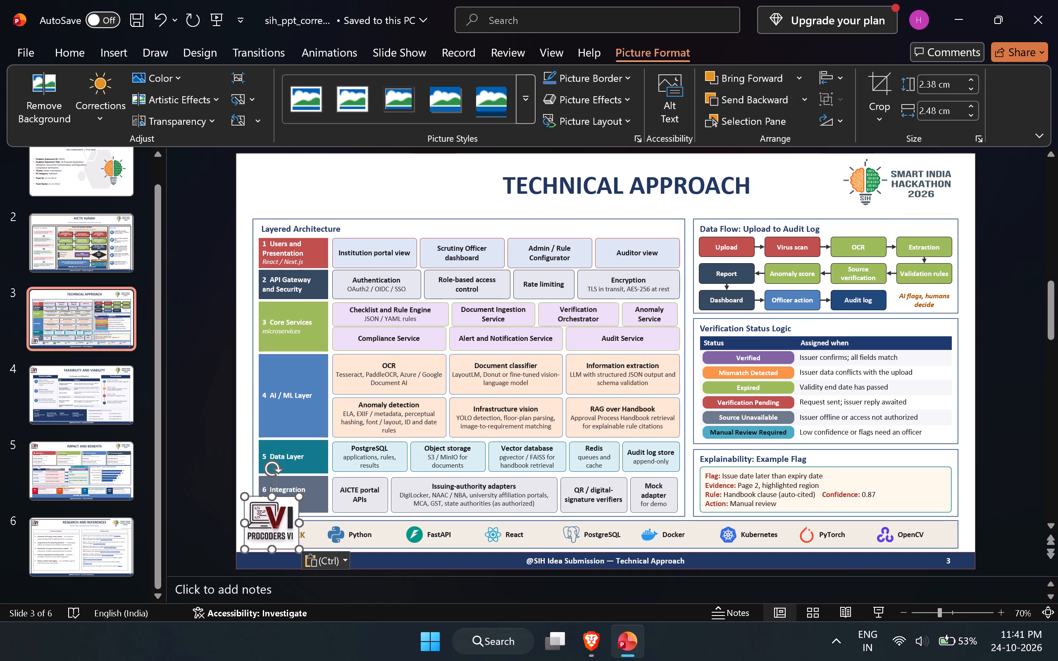
left_click_drag(267, 517, 267, 183)
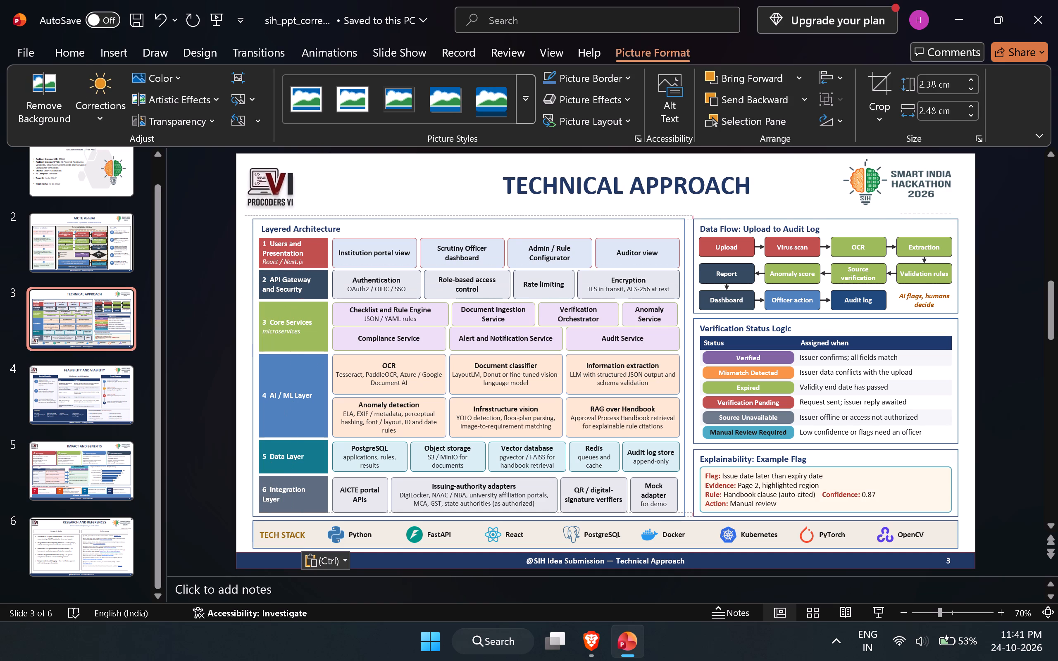
left_click_drag(267, 183, 270, 188)
Paste the PROCODERS VI logo onto slide 2, AICTE ValidAI, and place it in the upper-left corner above Problem to Solution.
left_click(84, 234)
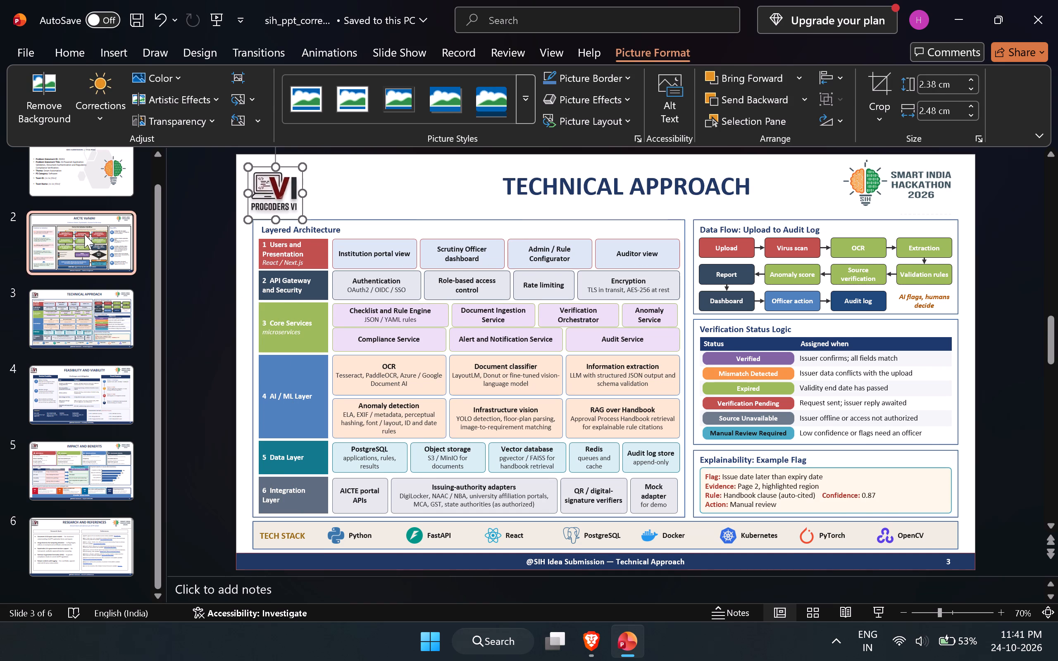
key("ctrl+v")
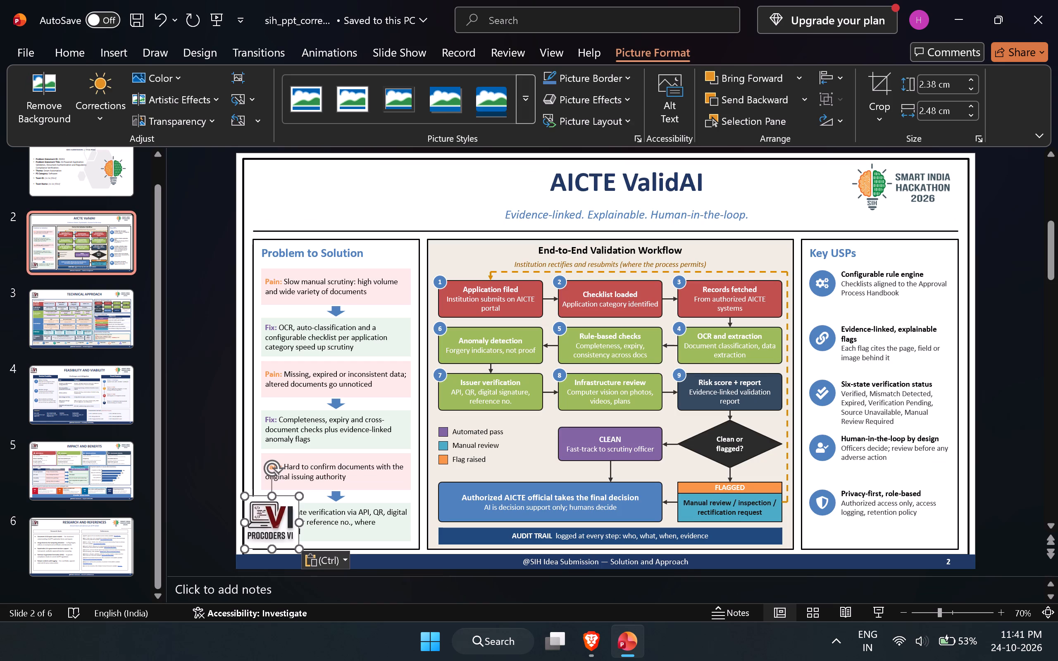
left_click_drag(281, 517, 287, 185)
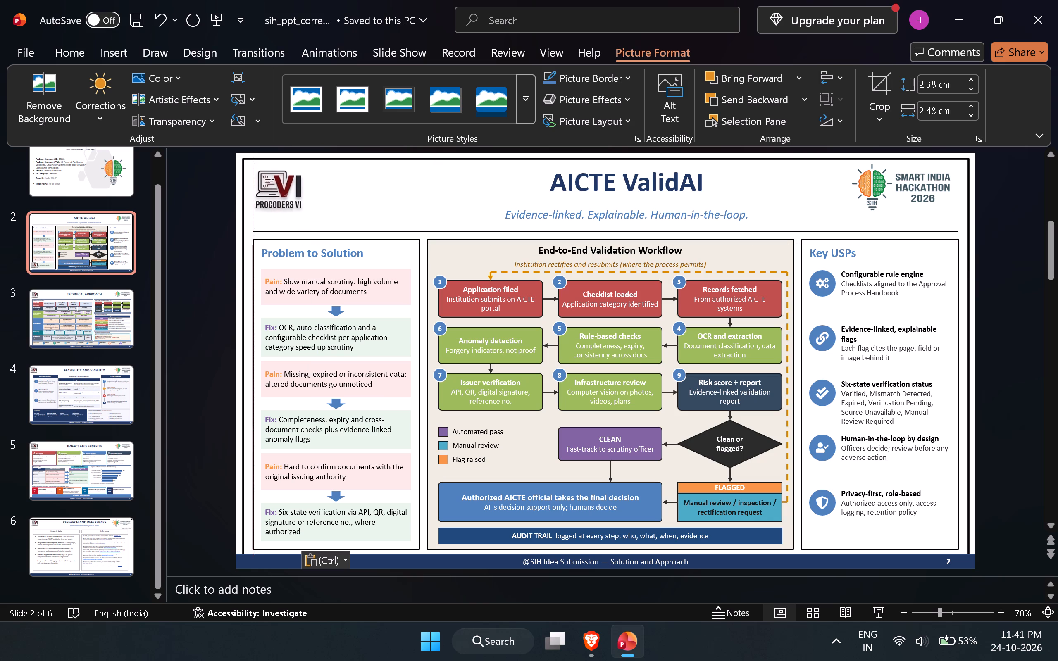
left_click_drag(287, 185, 282, 188)
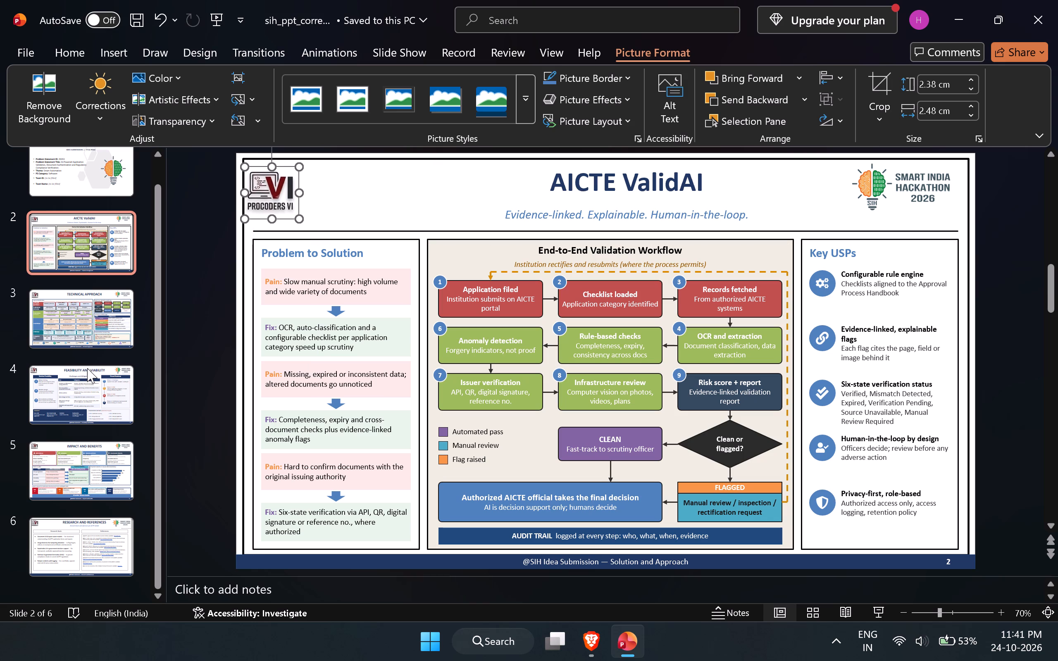
Replace the EKAGRA and ANANT DRISHTI logos on the title slide with the PROCODERS VI logo in the slide's upper-left corner.
left_click(95, 182)
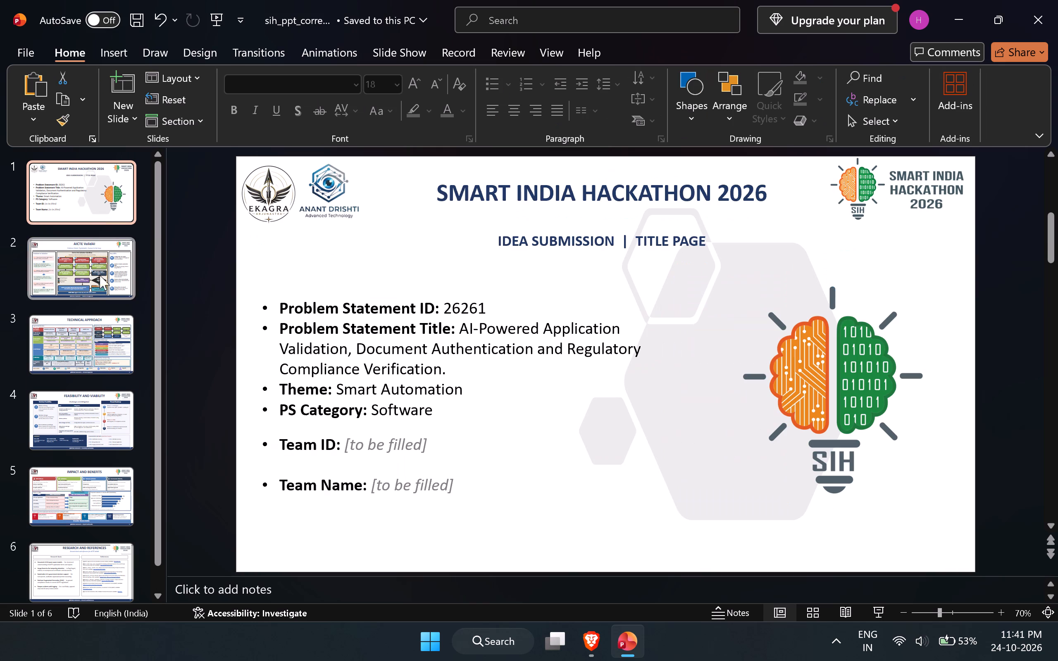
left_click(275, 197)
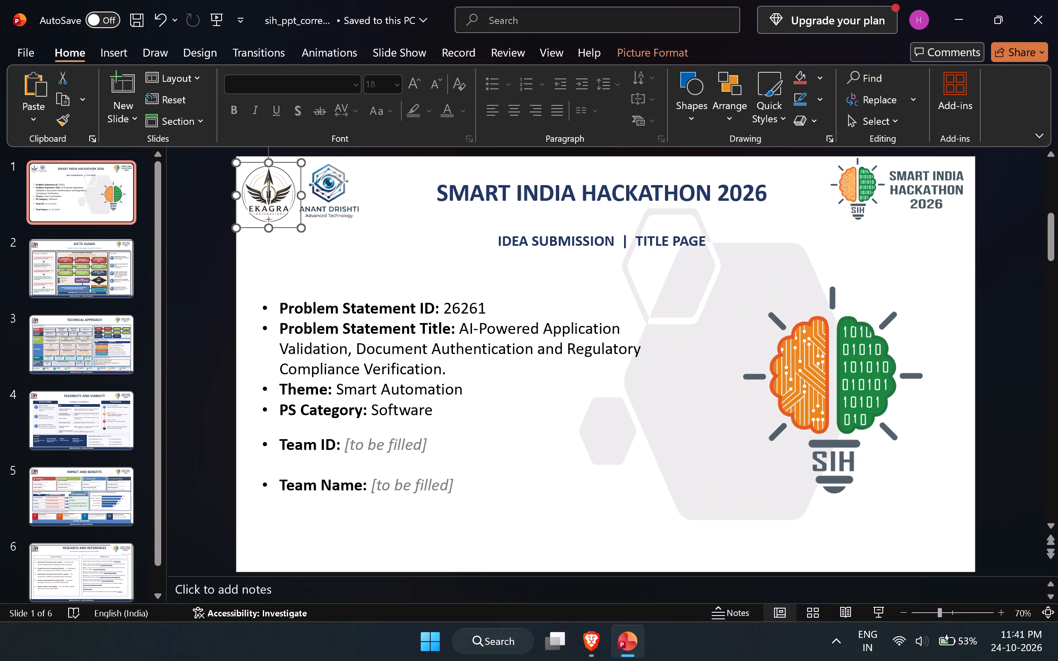
key("ctrl+v")
left_click(276, 194)
key("Delete")
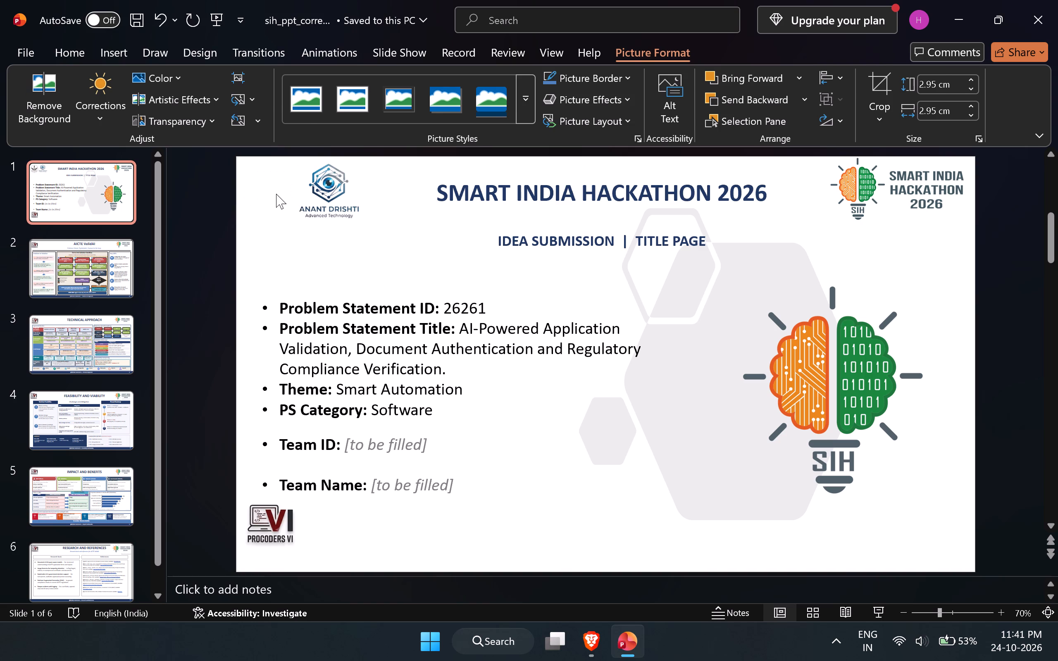
left_click_drag(273, 520, 274, 184)
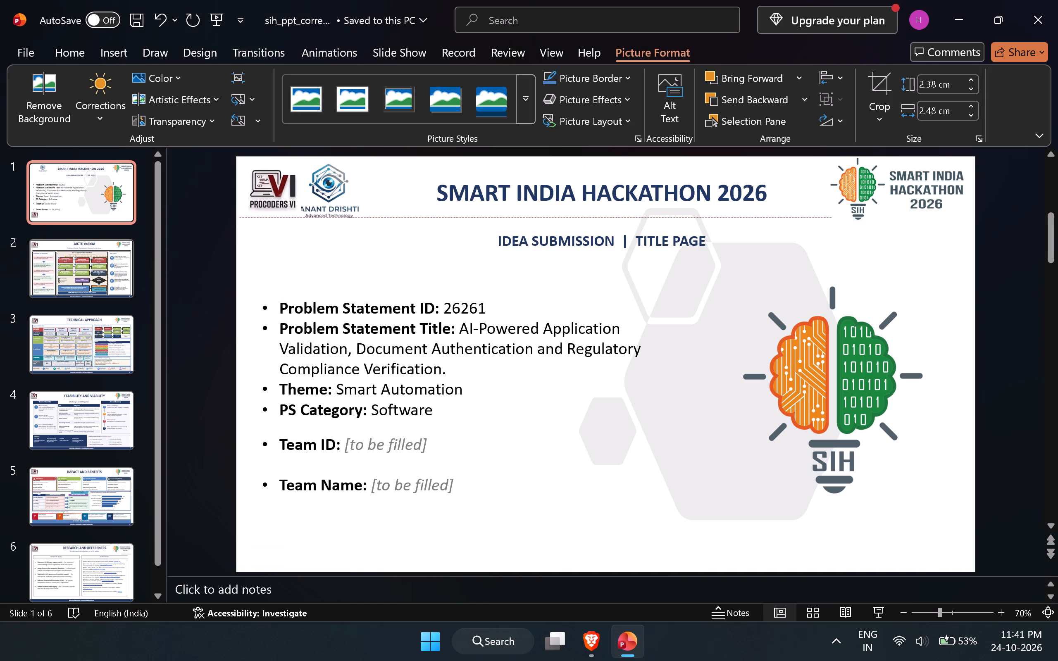
left_click_drag(274, 184, 272, 184)
left_click(320, 204)
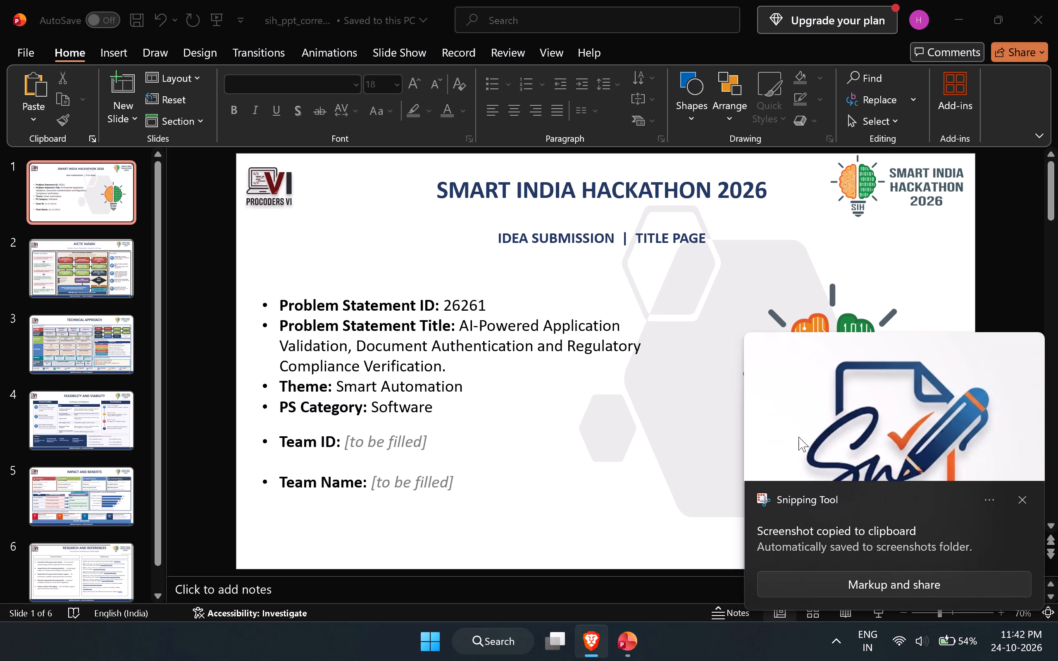
key("ctrl+v")
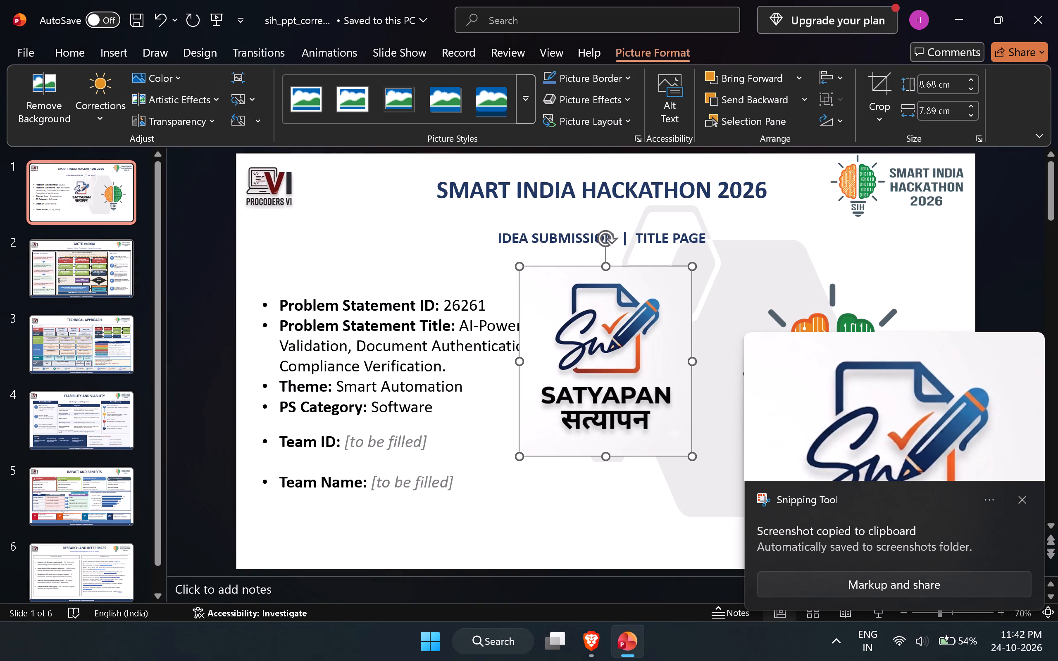
left_click_drag(692, 453, 632, 352)
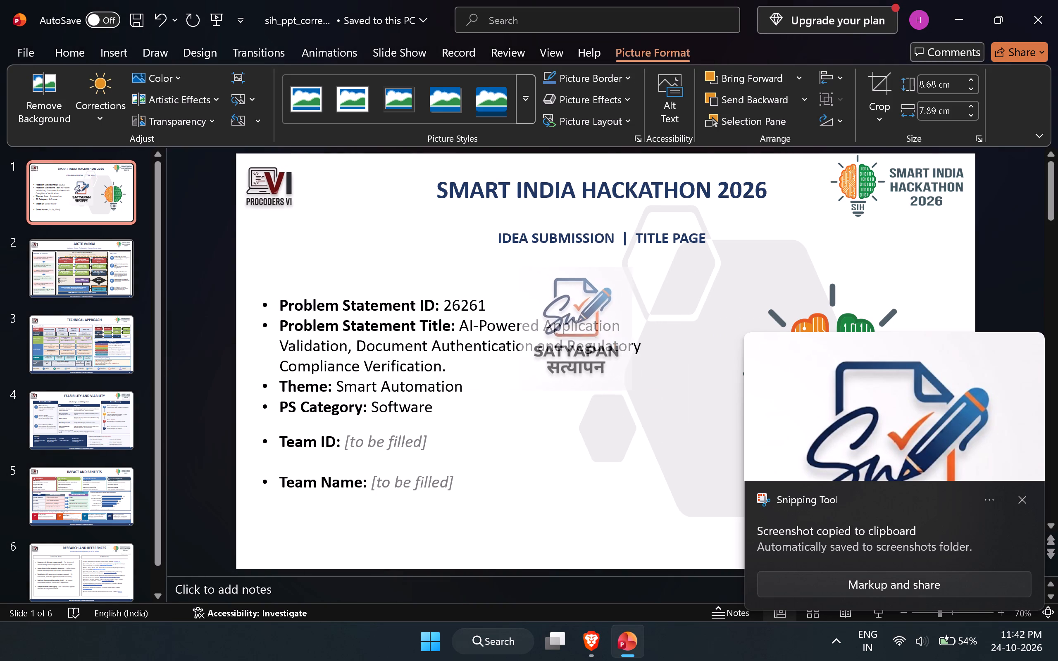
left_click_drag(632, 352, 632, 350)
left_click_drag(586, 325, 376, 219)
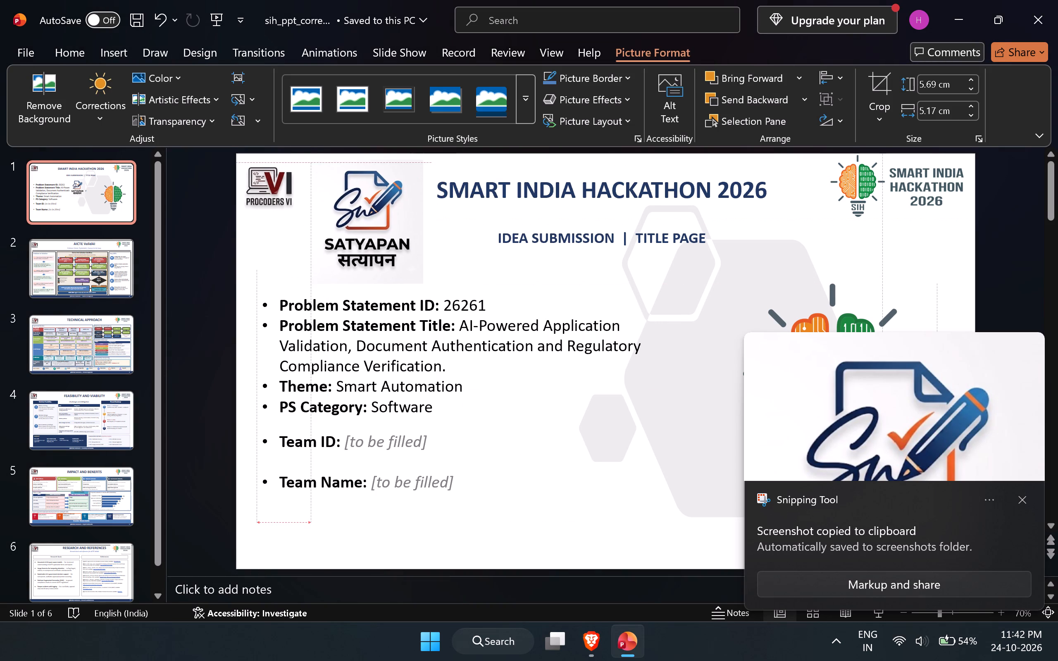
left_click_drag(376, 219, 375, 219)
left_click_drag(421, 286, 387, 242)
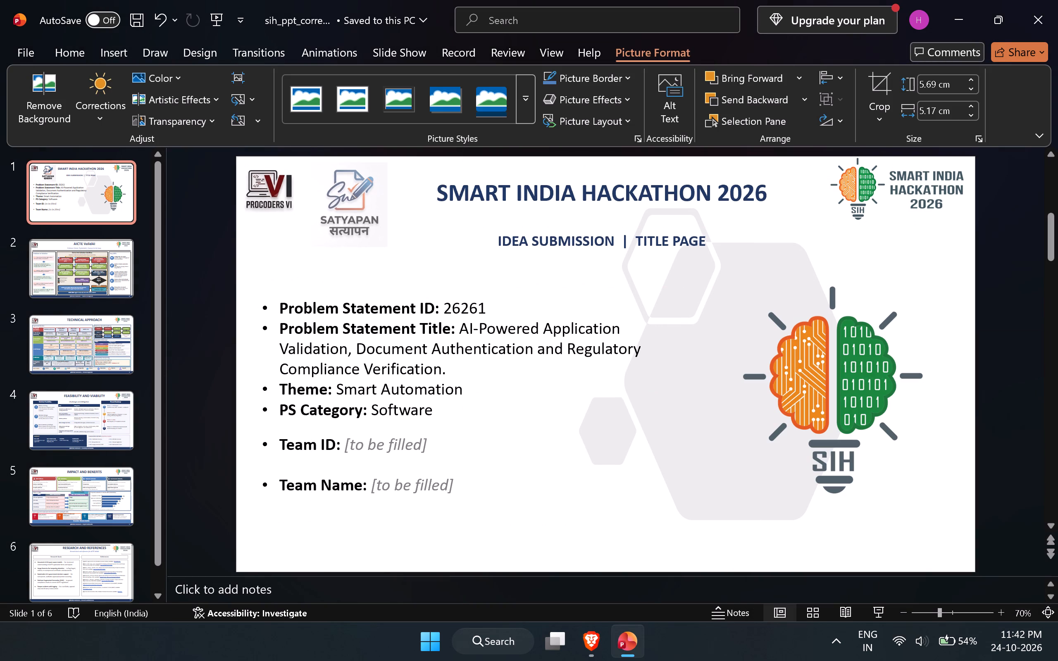
left_click_drag(387, 242, 380, 231)
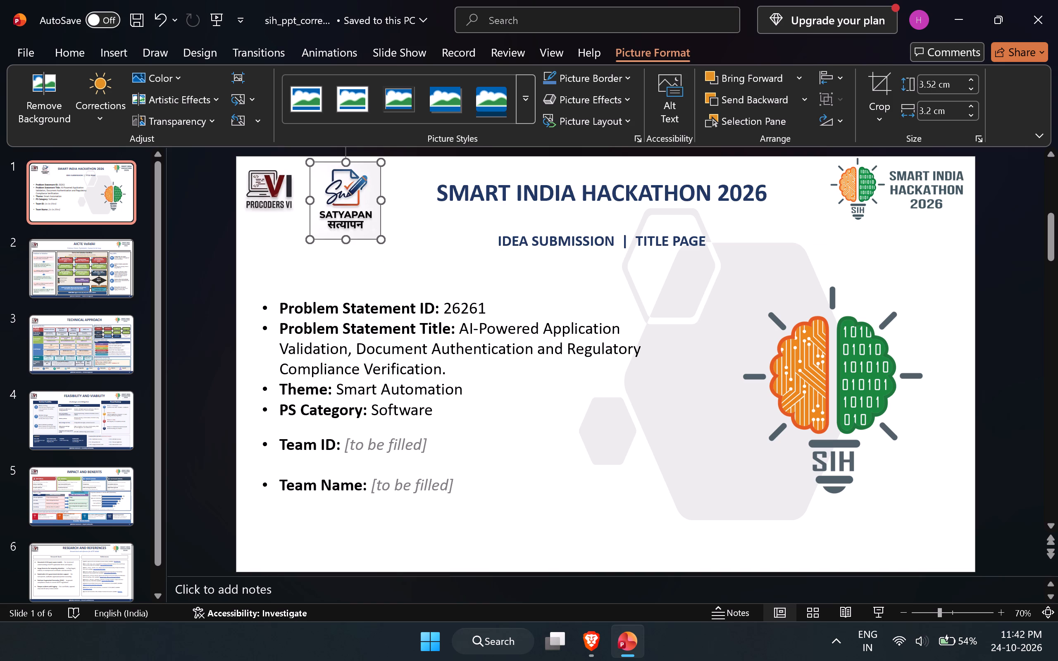
Copy the SATYAPAN logo to slide 2, AICTE ValidAI, beside the PROCODERS VI logo, above the divider line at about 2.78 × 2.68 cm.
left_click(367, 212)
key("ctrl+c")
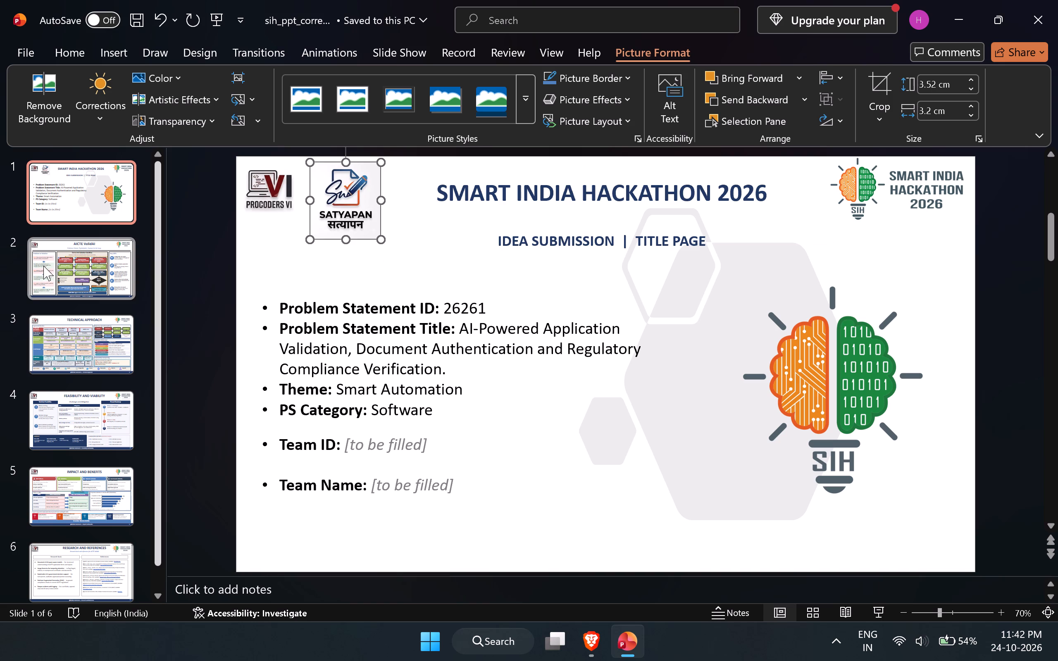
left_click(48, 266)
key("ctrl+v")
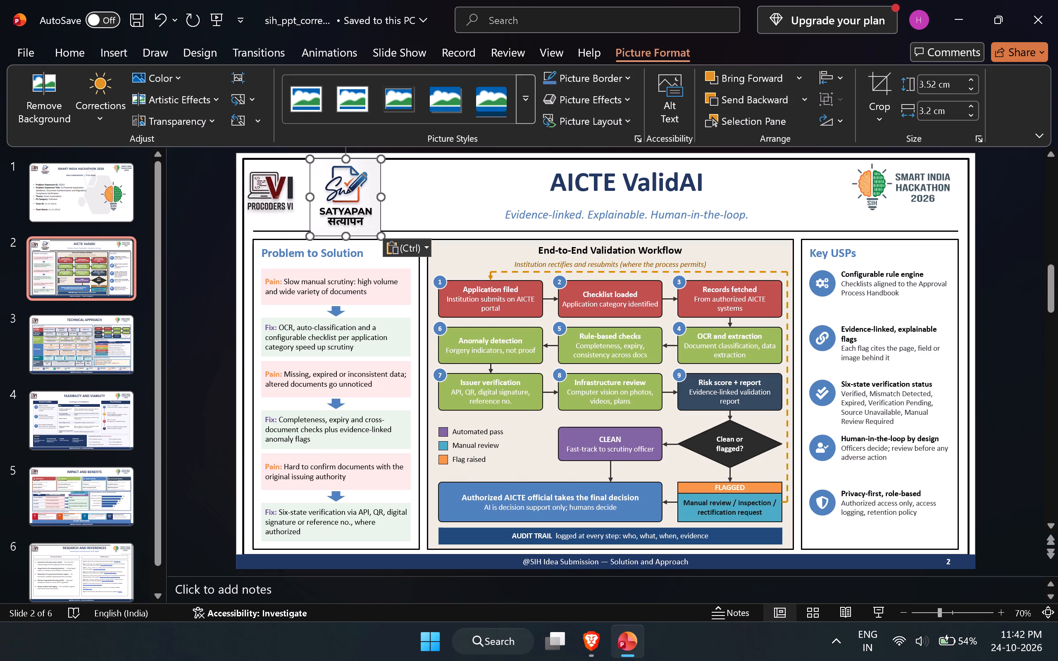
left_click_drag(379, 237, 374, 225)
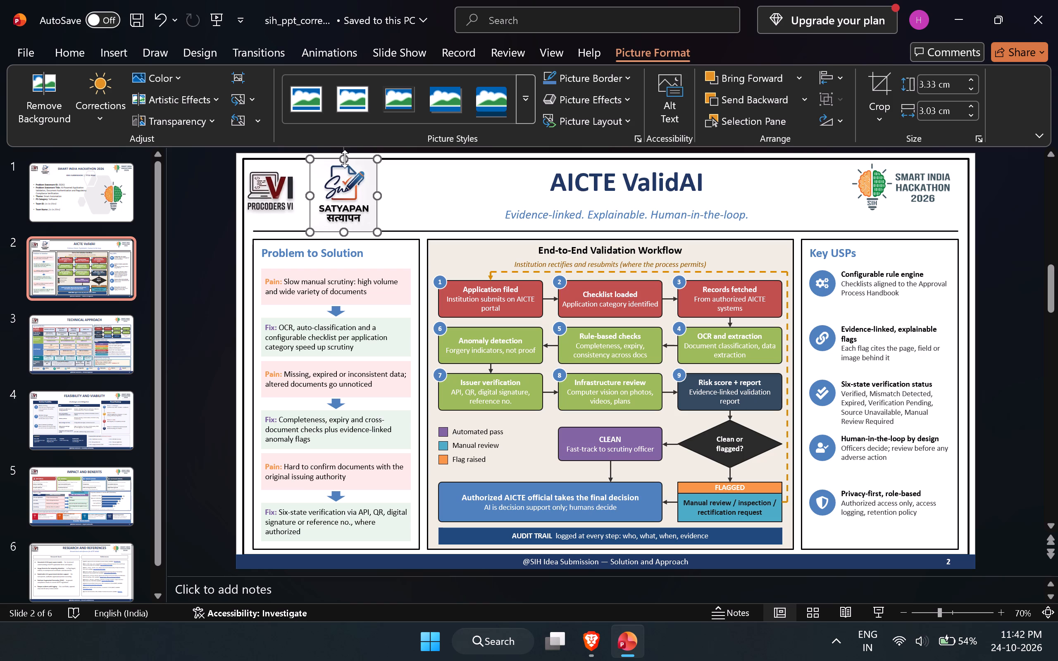
left_click_drag(345, 159, 346, 163)
left_click_drag(341, 187, 326, 185)
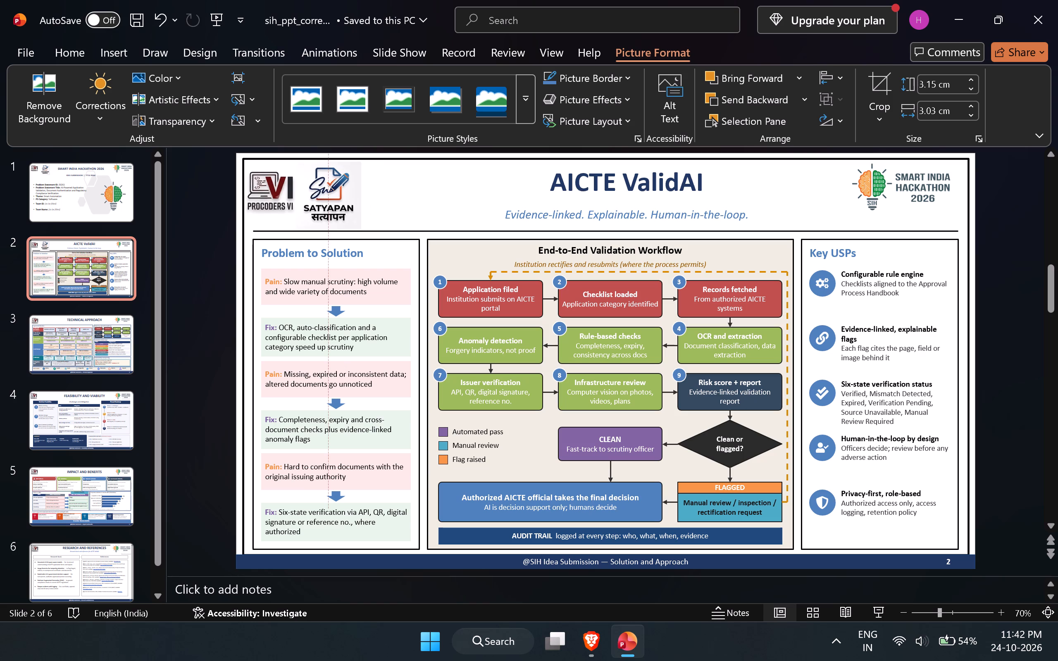
left_click_drag(326, 185, 334, 185)
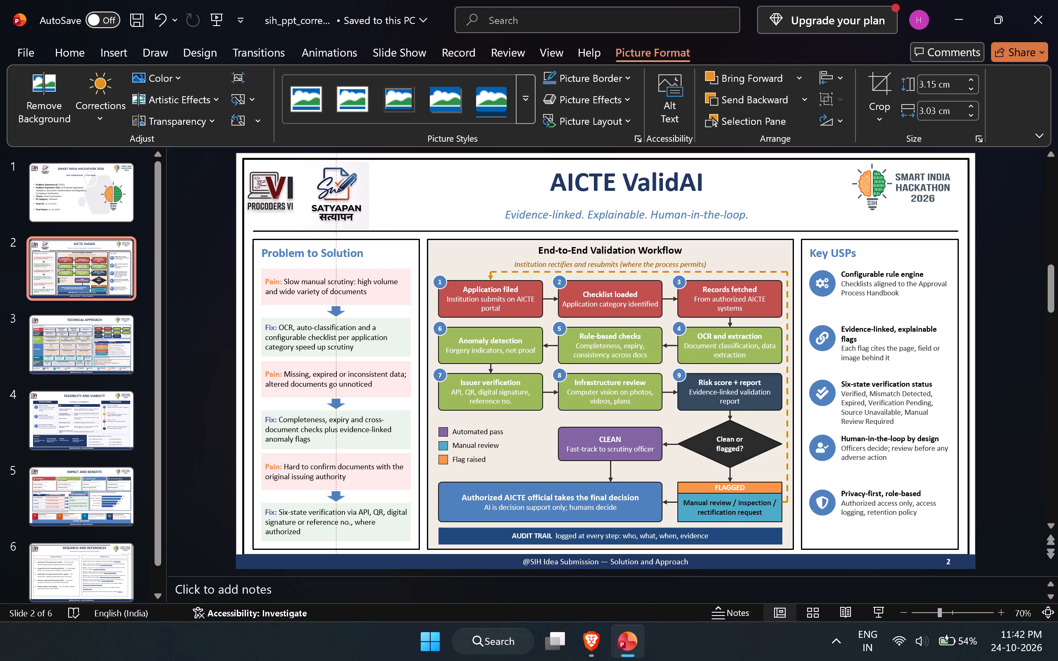
left_click_drag(334, 185, 344, 187)
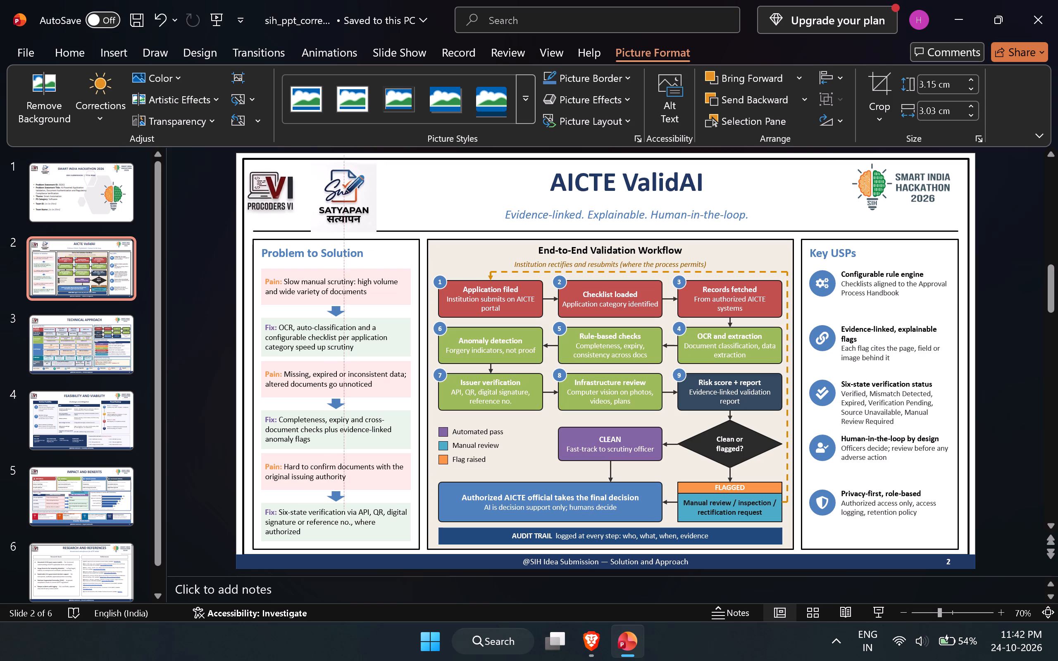
left_click_drag(344, 187, 341, 185)
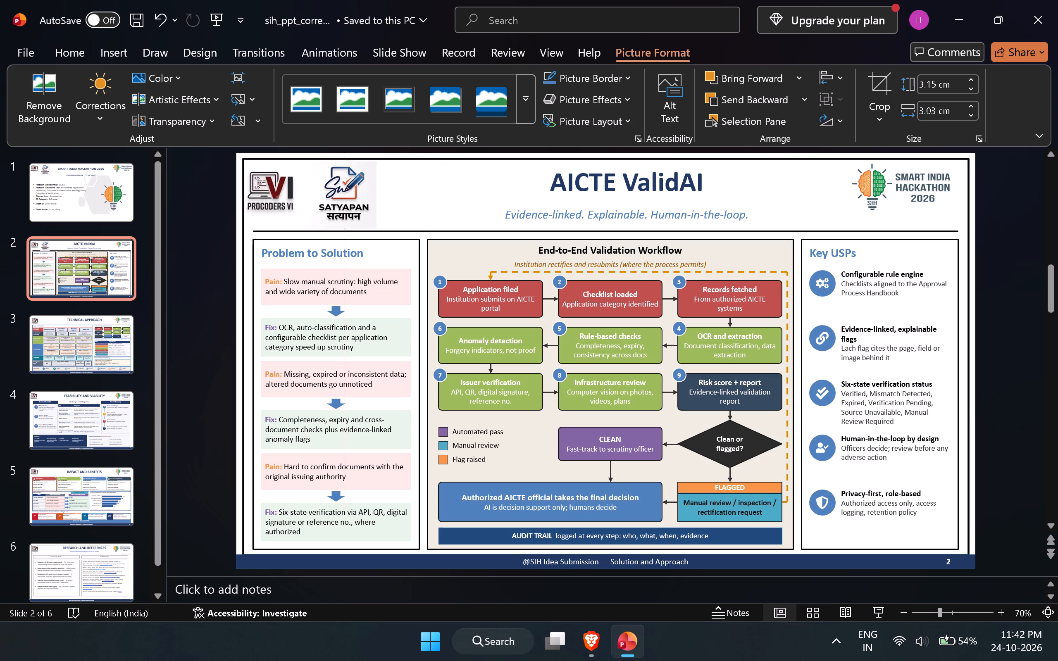
left_click_drag(341, 185, 345, 186)
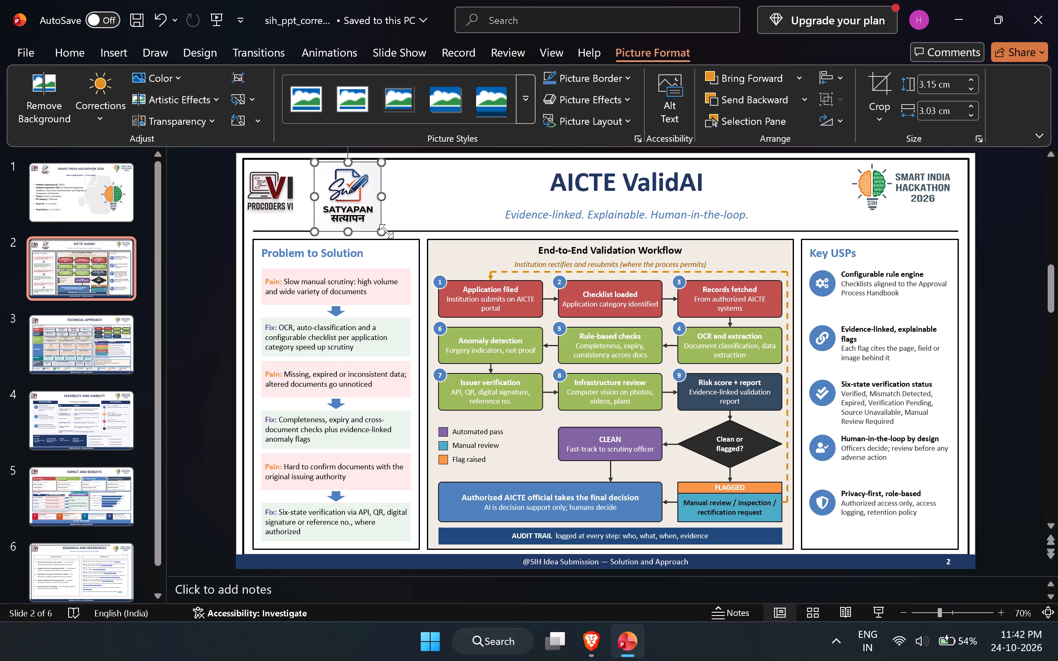
left_click_drag(380, 231, 372, 221)
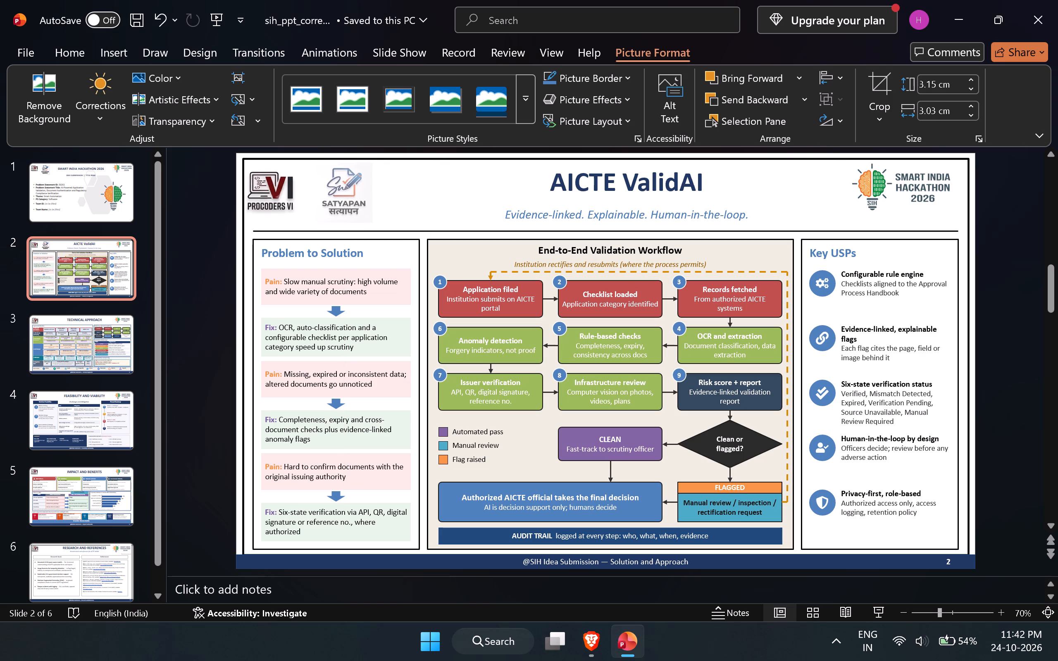
left_click_drag(372, 221, 374, 222)
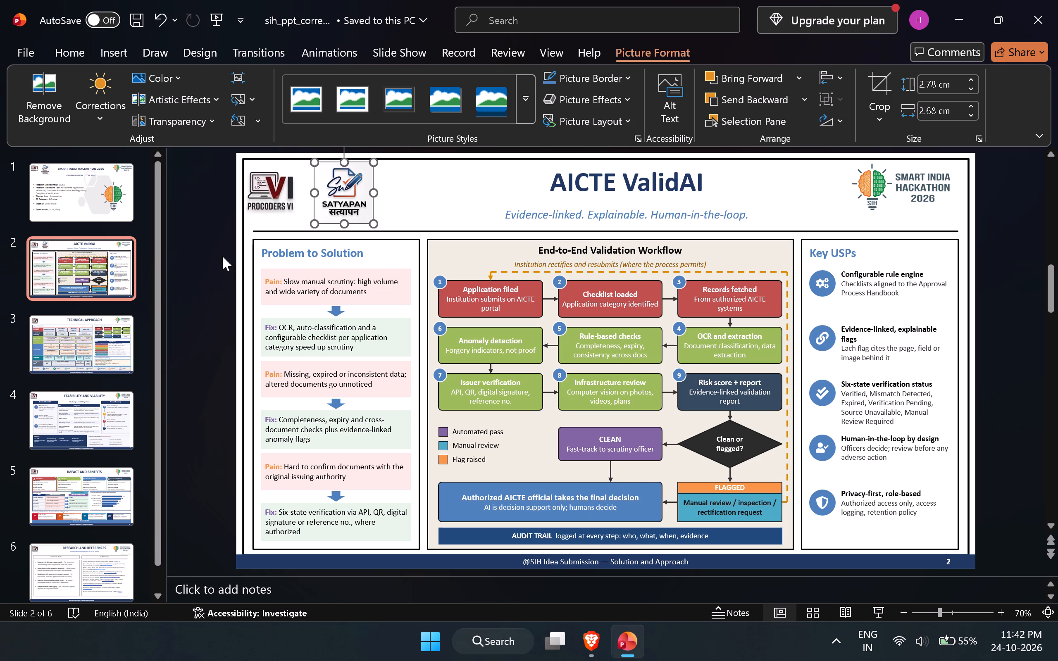
Nudge the PROCODERS VI logo on slide 2 slightly toward the SATYAPAN logo.
left_click(114, 269)
left_click(272, 204)
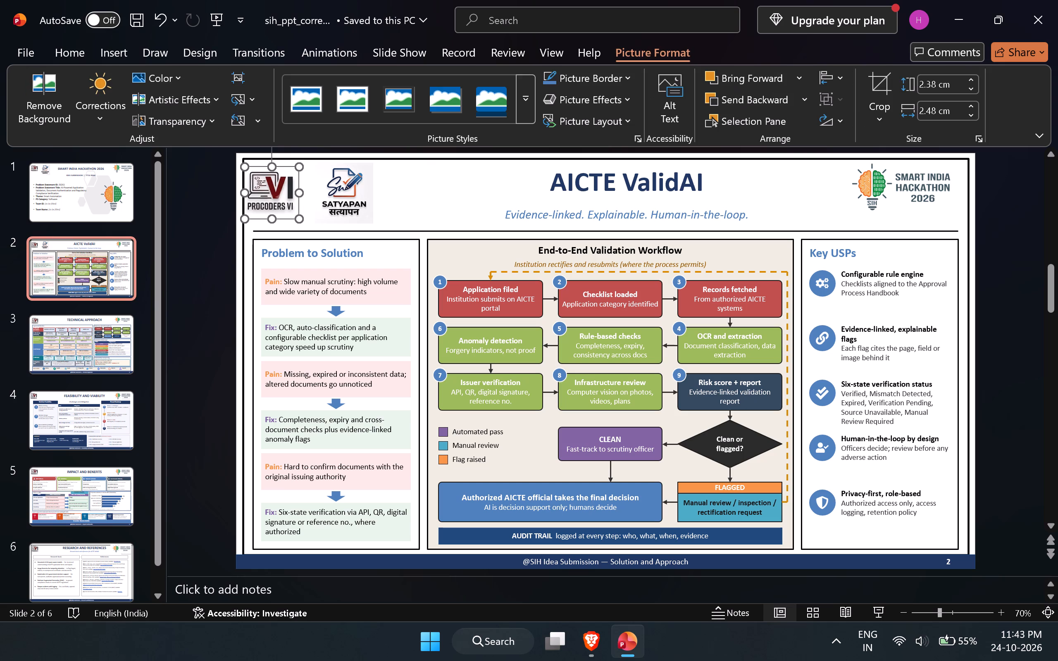
left_click(263, 191)
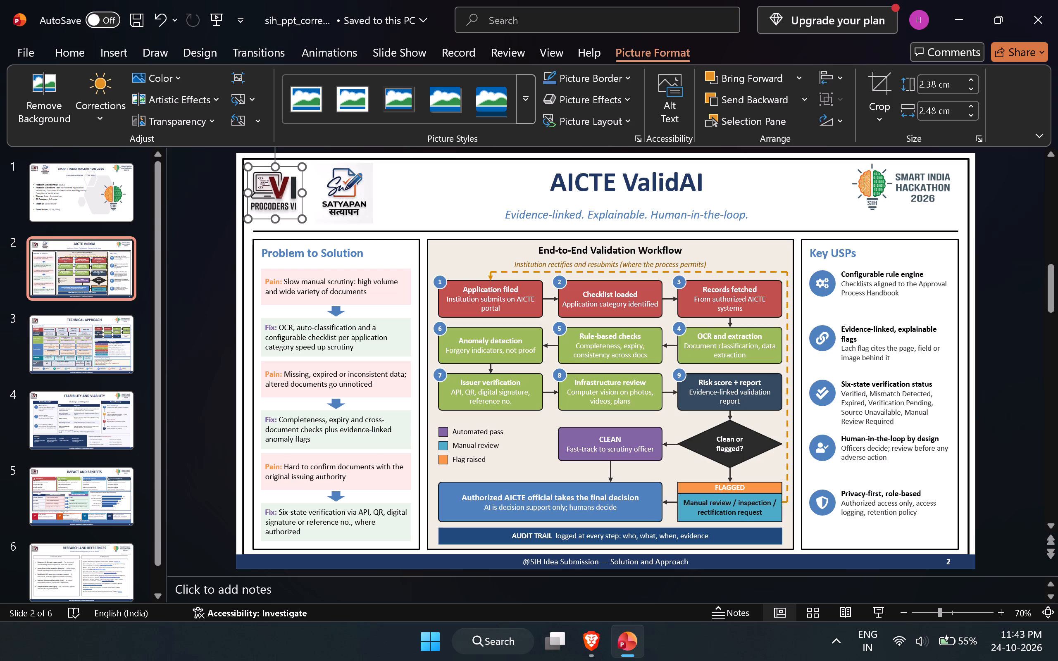
On slide 3, TECHNICAL APPROACH, shorten the TECH STACK bar from its left end and shift the TECH STACK label right to fit inside it.
left_click(97, 345)
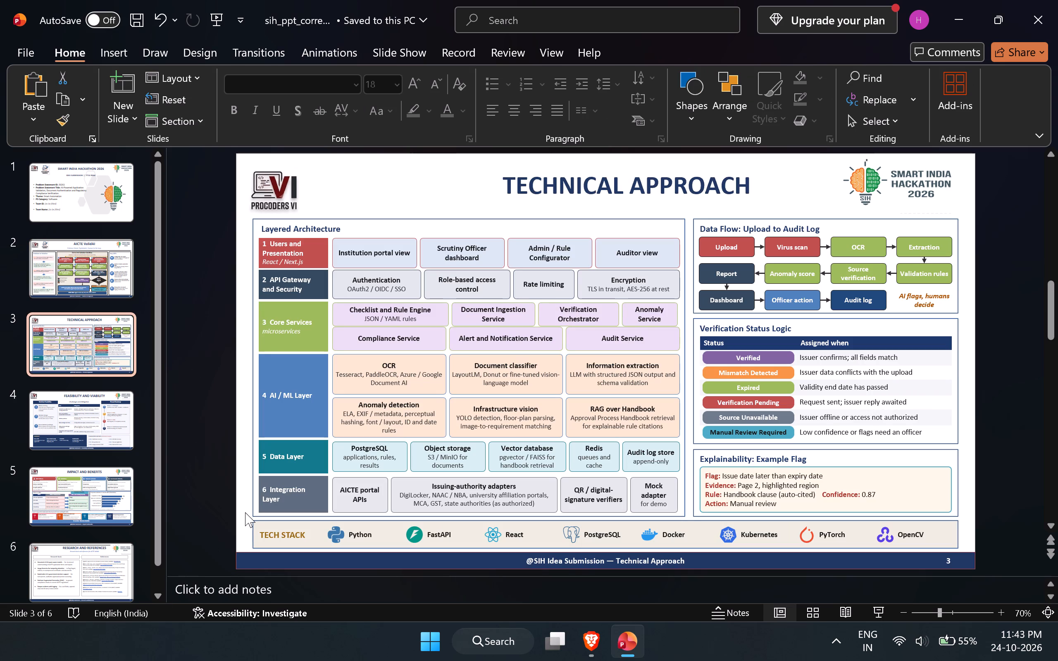
left_click(251, 538)
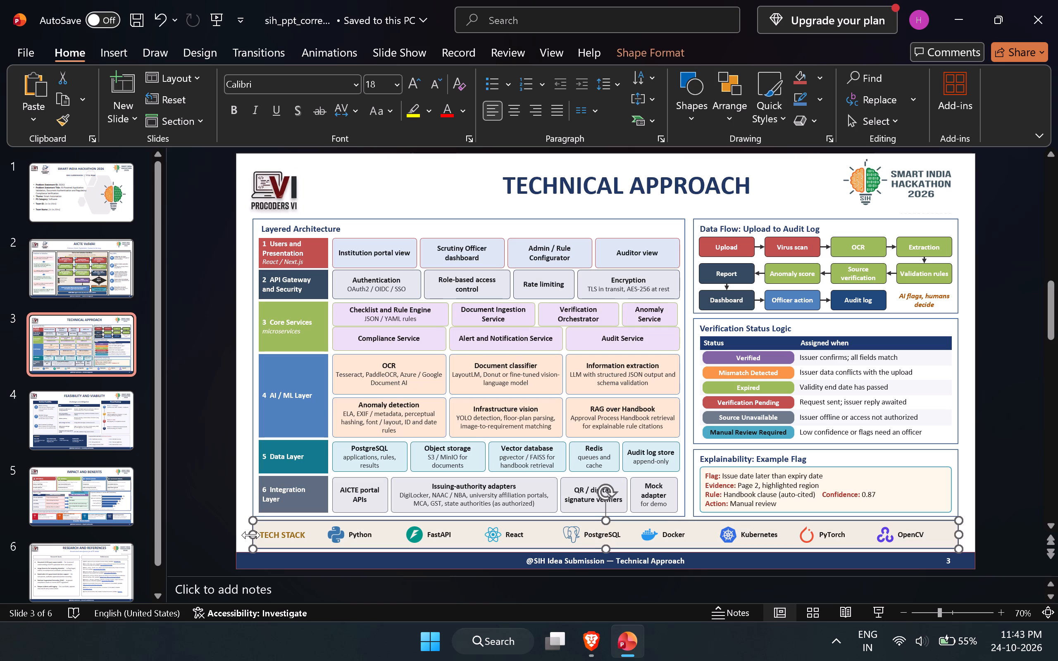
left_click_drag(251, 535, 272, 531)
left_click(264, 534)
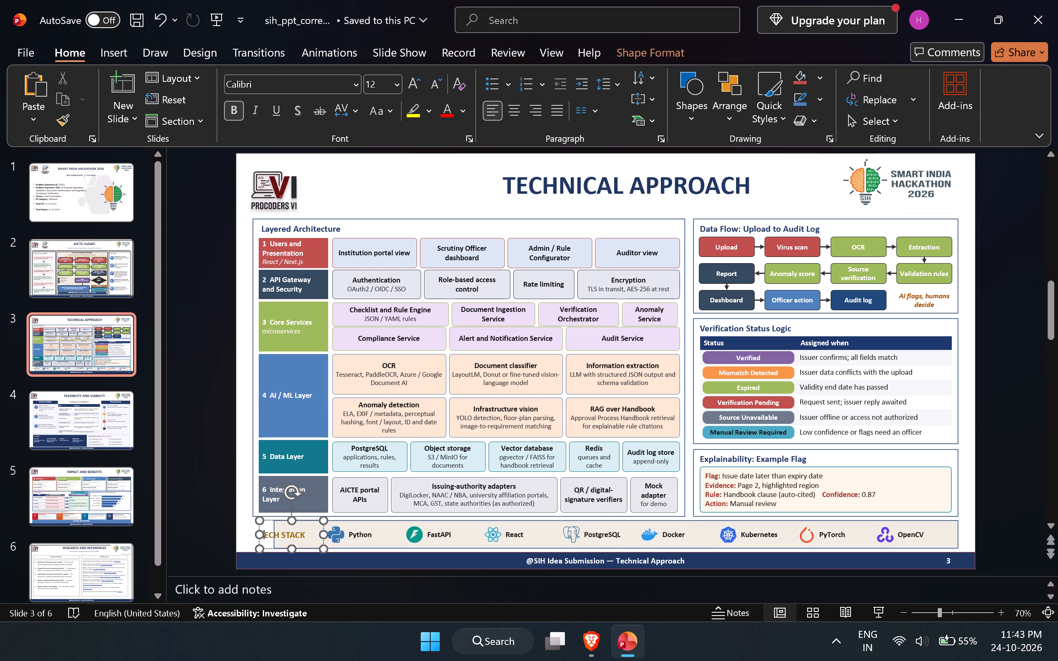
left_click_drag(310, 533, 329, 531)
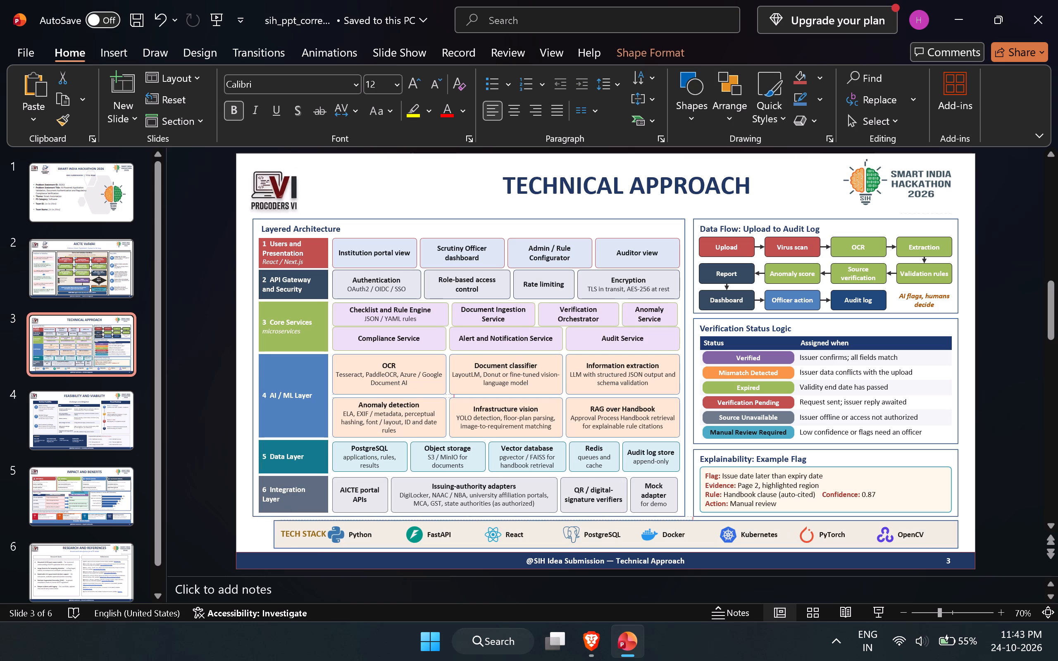
left_click_drag(329, 531, 325, 533)
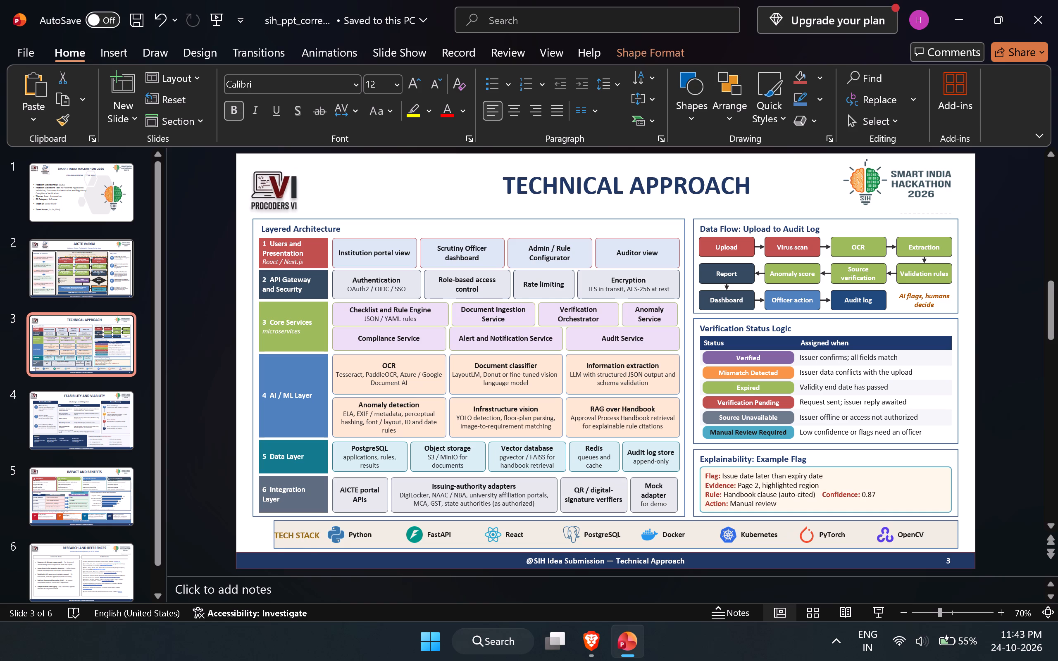
left_click_drag(325, 533, 326, 534)
Shrink the PROCODERS VI logo on slide 3, TECHNICAL APPROACH, to about 1.82 cm high and 1.9 cm wide.
left_click(274, 202)
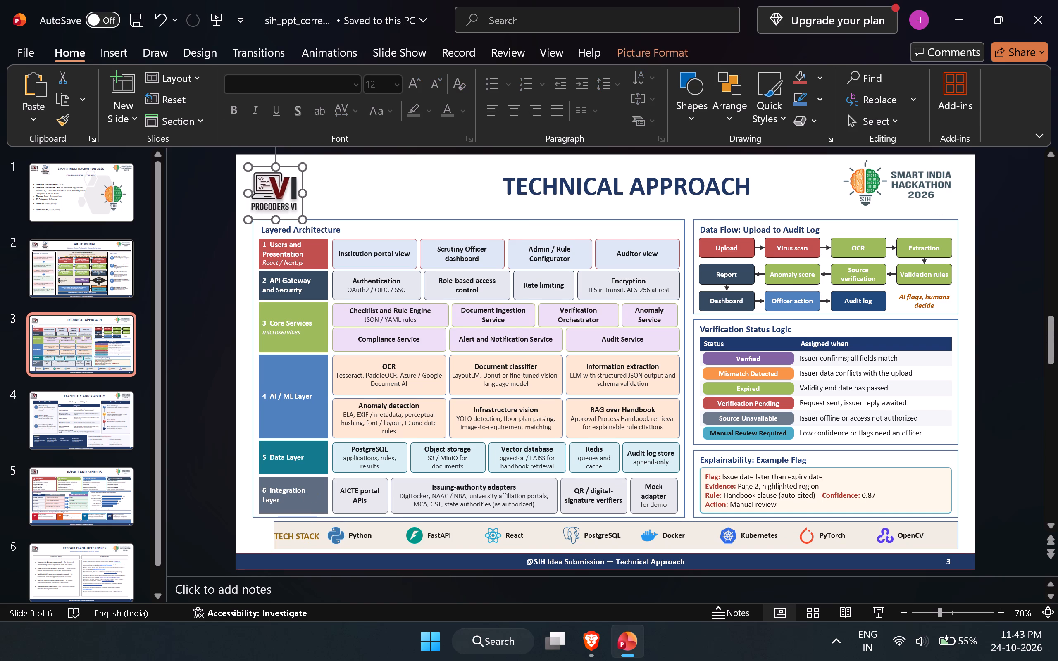
left_click_drag(304, 221, 294, 210)
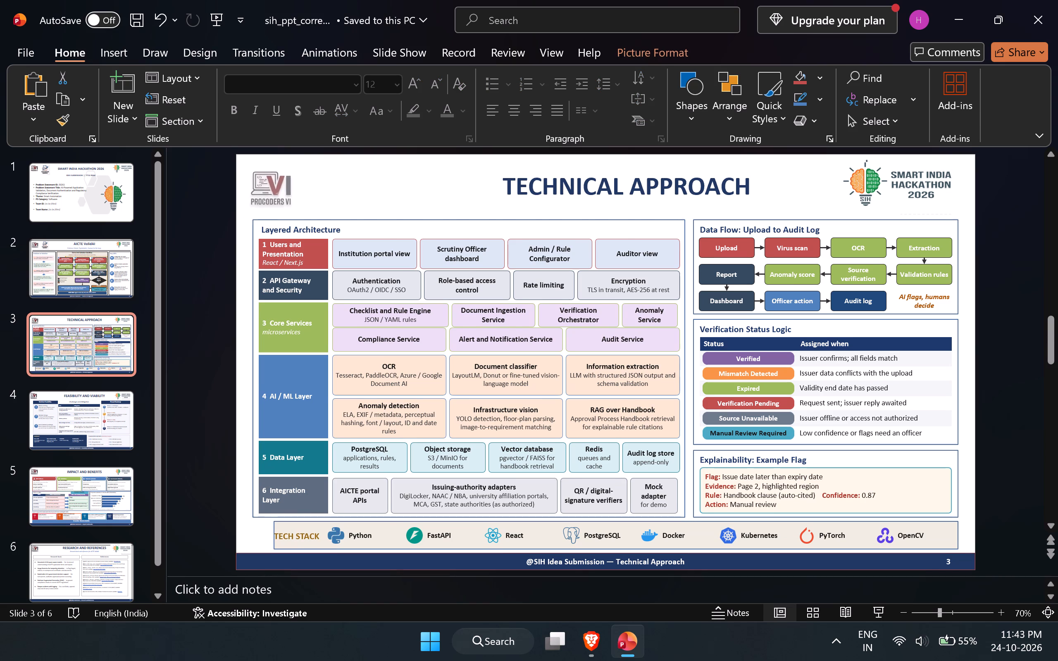
left_click_drag(294, 210, 289, 206)
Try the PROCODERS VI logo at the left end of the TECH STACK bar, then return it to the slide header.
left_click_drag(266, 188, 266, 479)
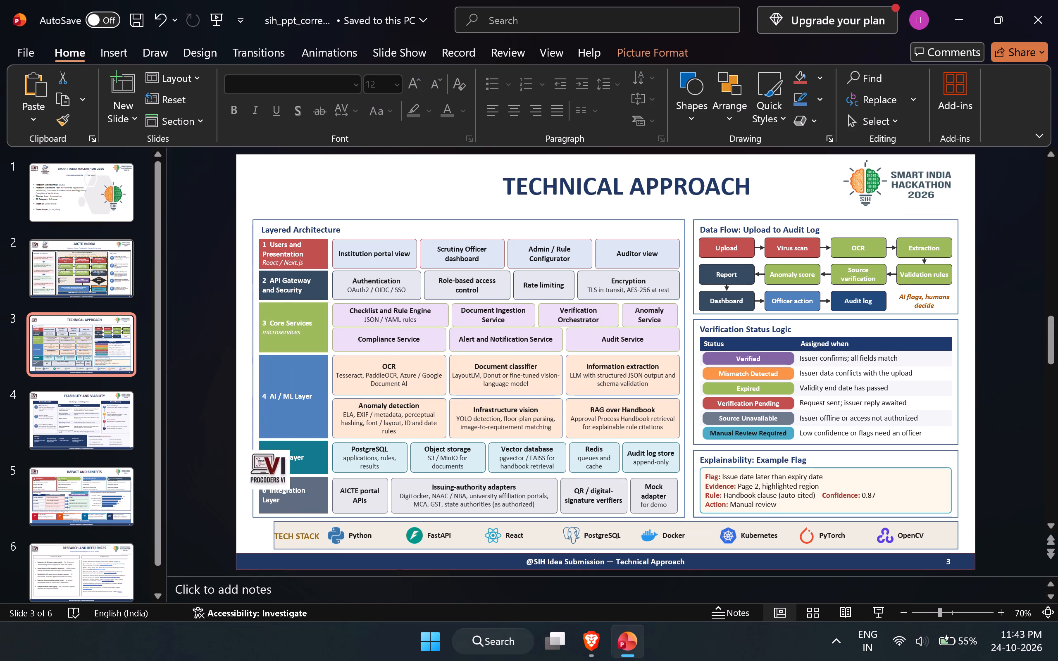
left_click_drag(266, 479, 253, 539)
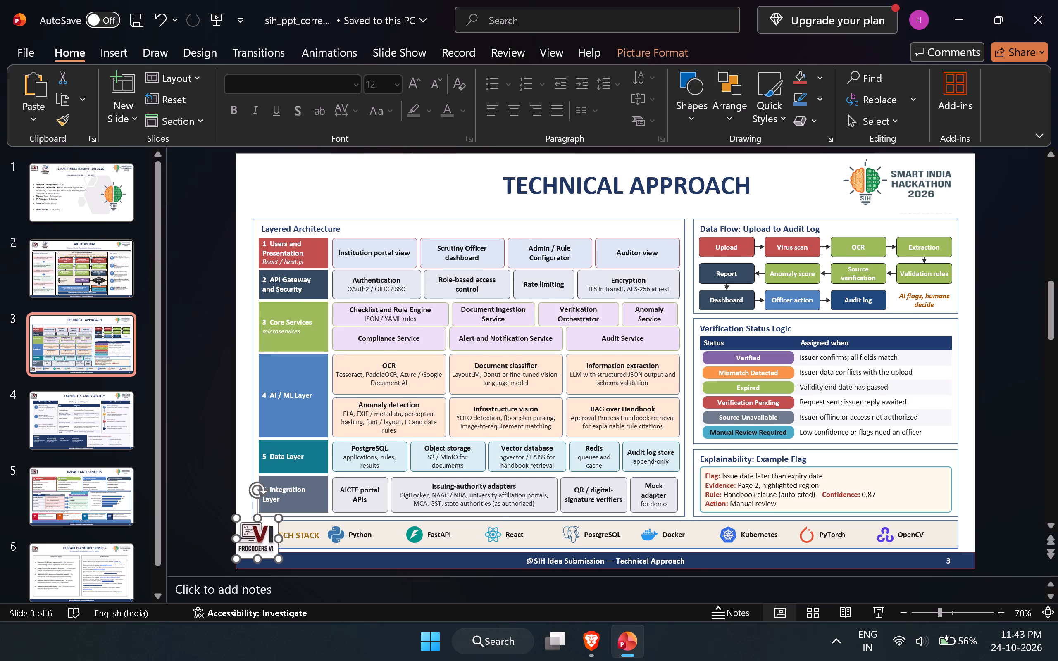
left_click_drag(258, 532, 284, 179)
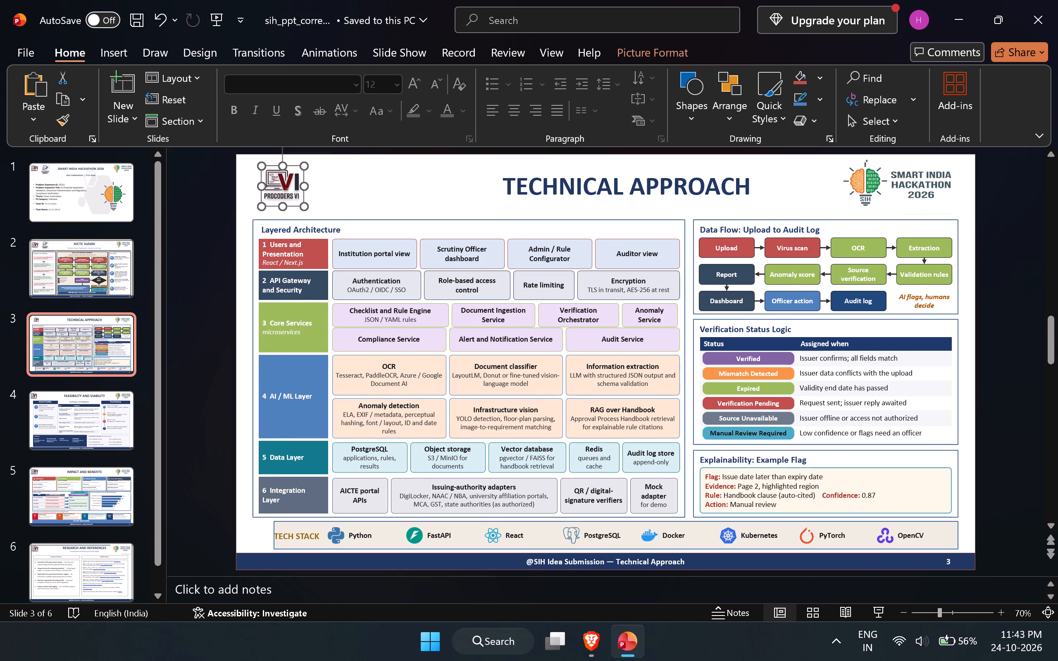
In the TECH STACK bar, narrow the Python label box from its left side and shift the Python icon slightly right.
left_click(365, 537)
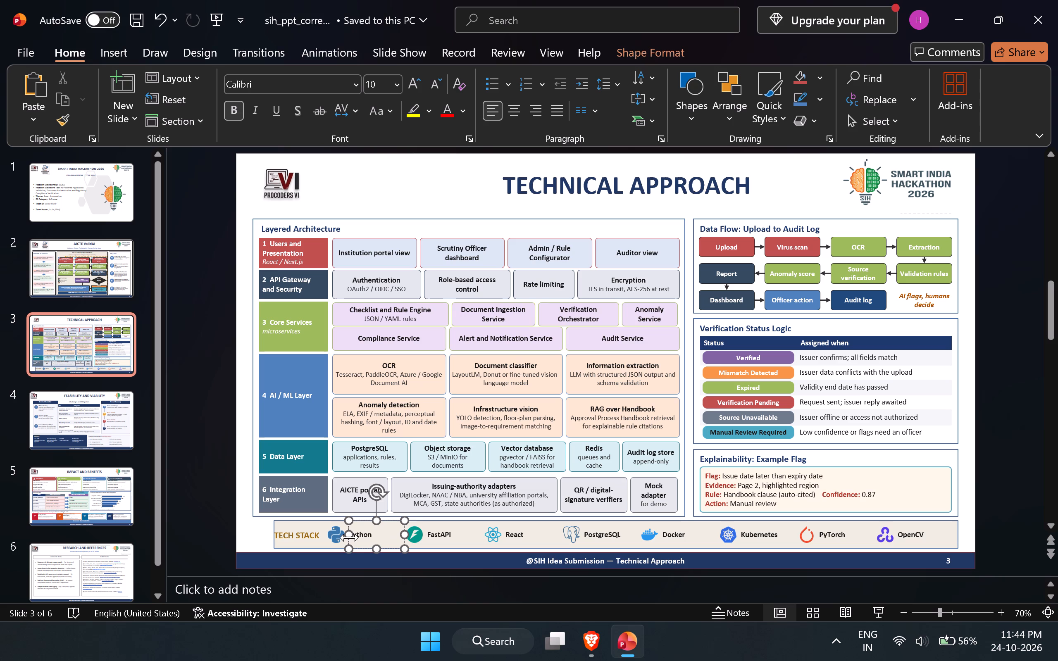
left_click_drag(350, 535, 365, 535)
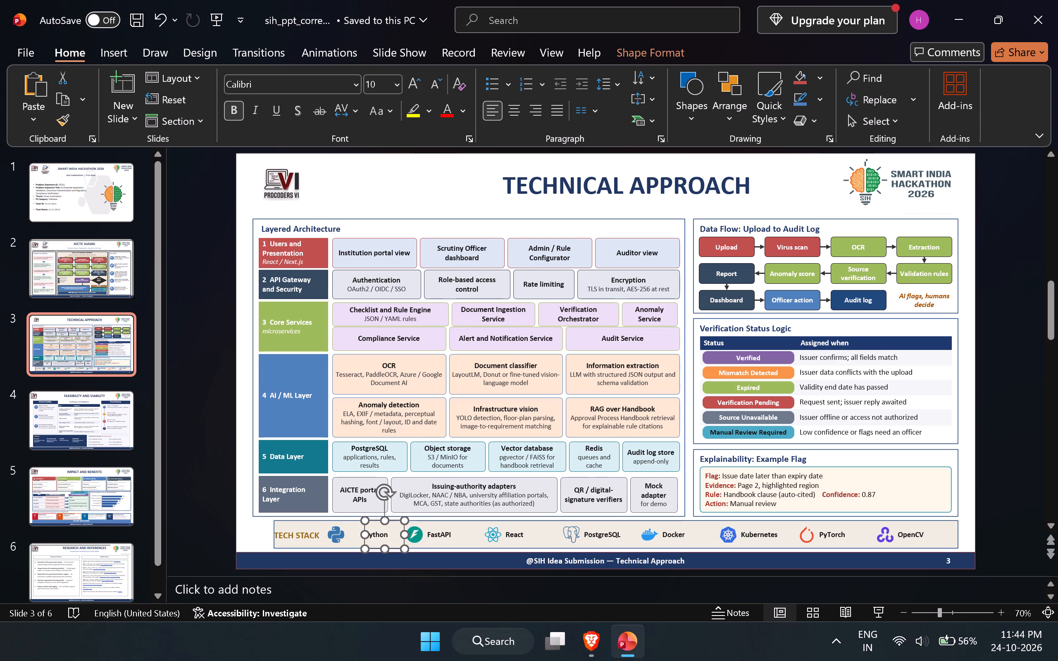
left_click(335, 536)
left_click_drag(334, 530, 341, 531)
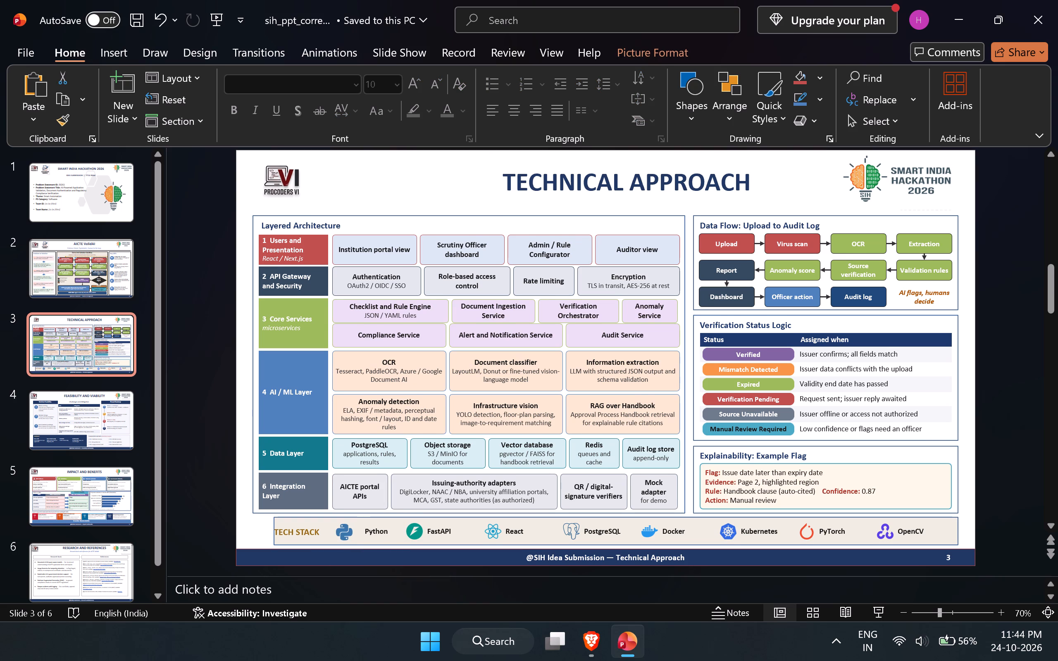
left_click_drag(341, 531, 339, 529)
Narrow the TECH STACK label box from its left side and shorten the bar's left end to line up with it.
left_click(304, 532)
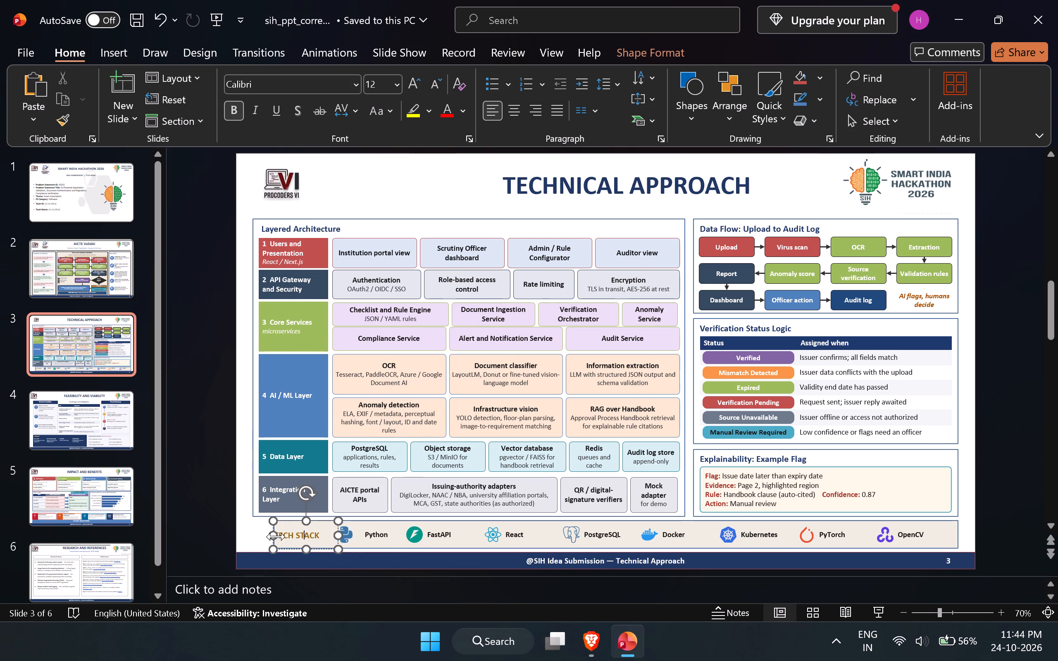
left_click_drag(272, 535, 281, 535)
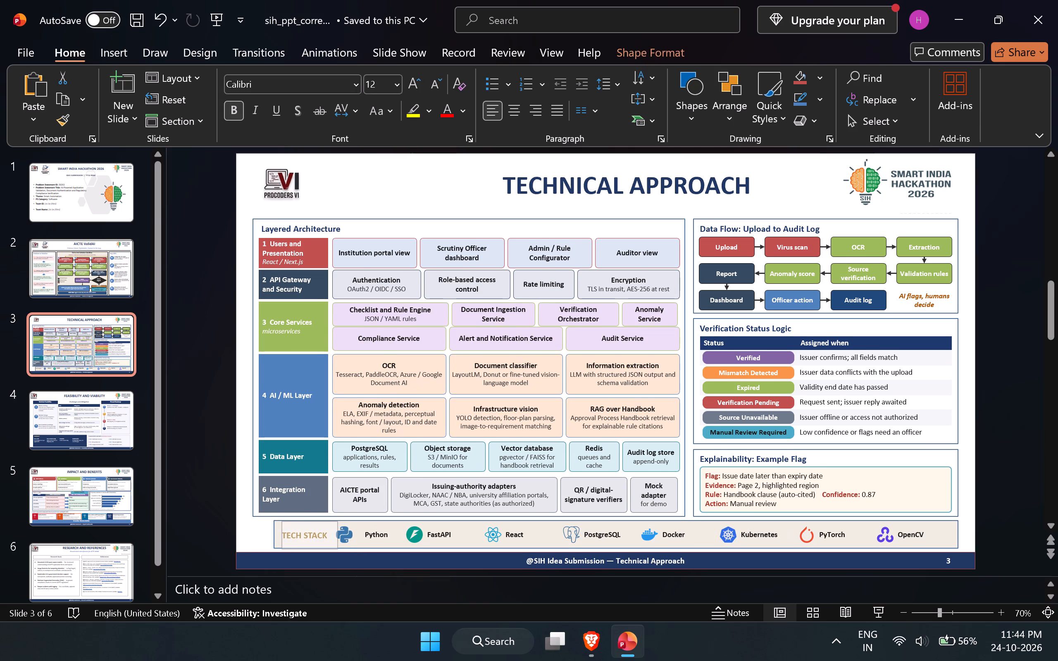
left_click_drag(281, 535, 285, 535)
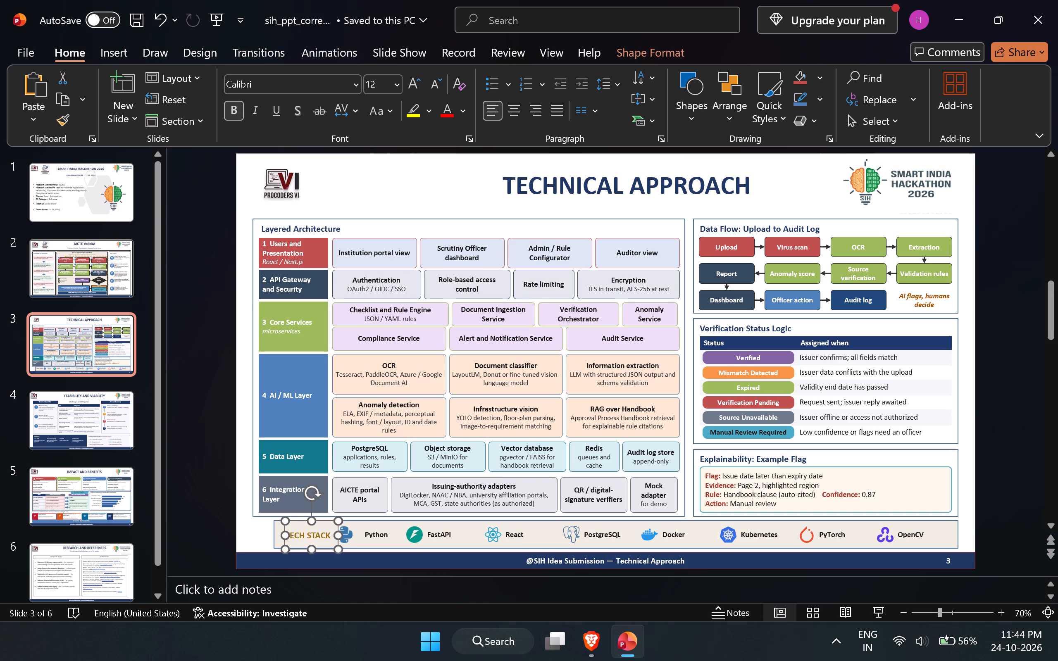
left_click(376, 194)
left_click(273, 532)
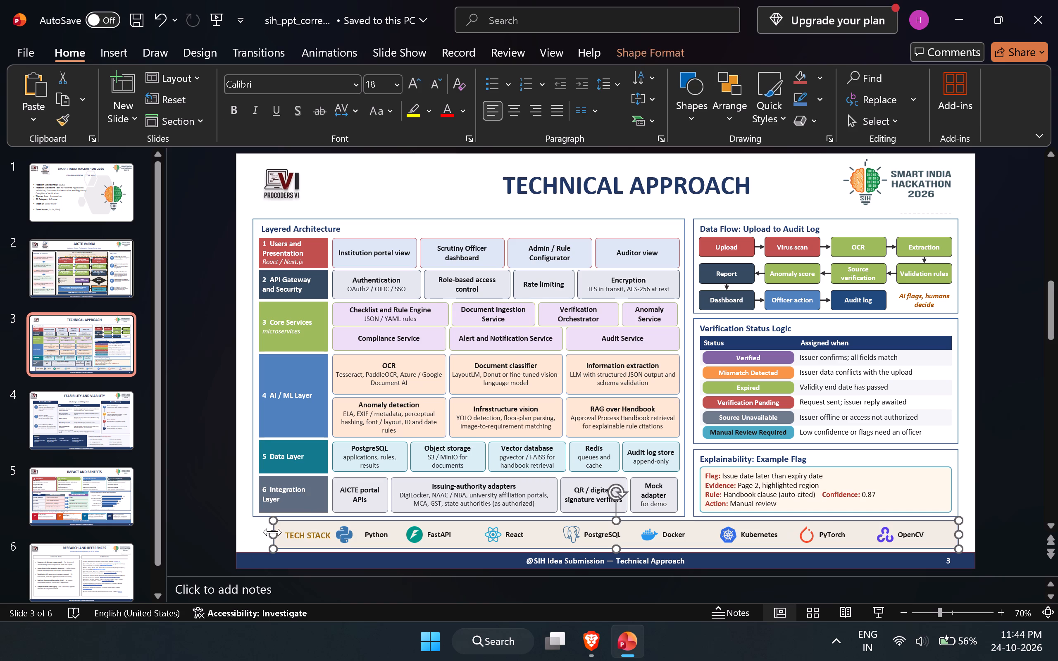
left_click_drag(274, 537, 283, 537)
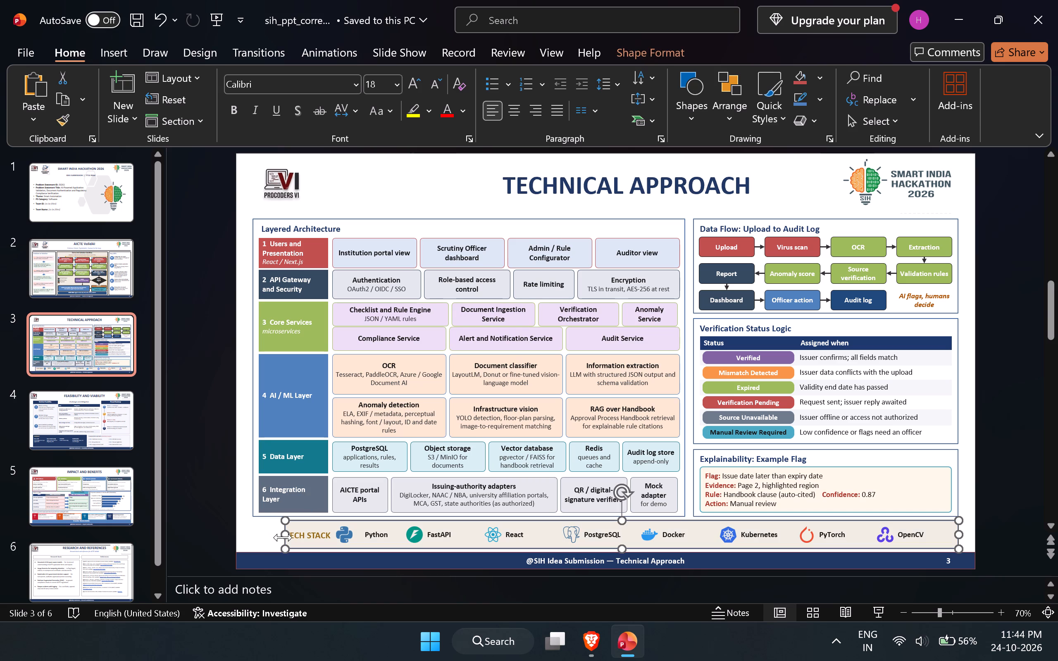
Move the PROCODERS VI logo from the header of slide 3 into the space left of the TECH STACK bar.
left_click_drag(291, 182, 272, 521)
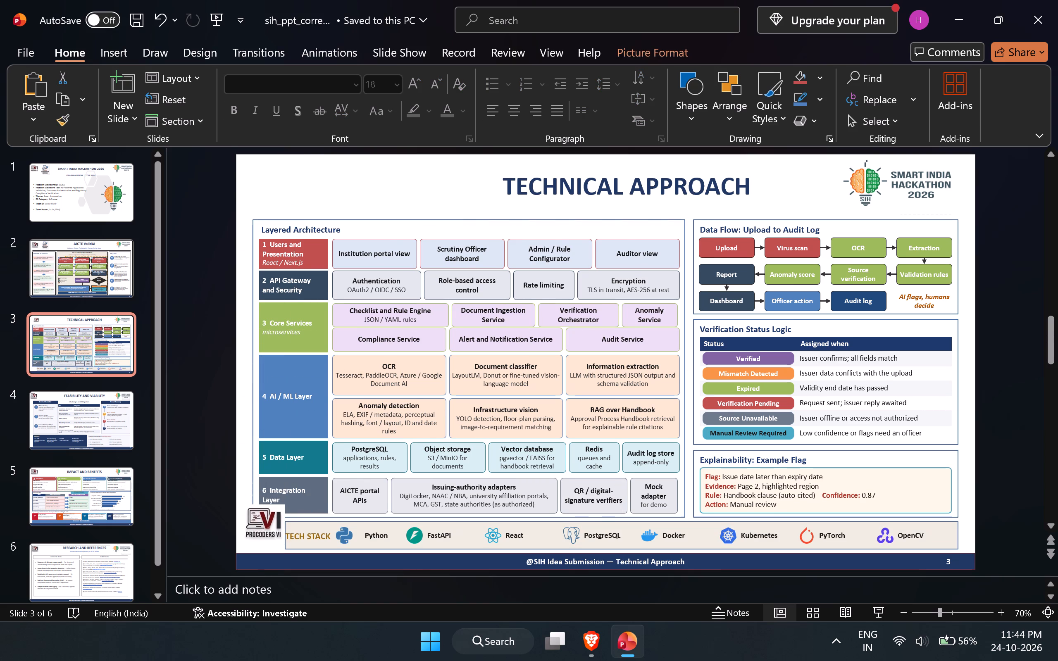
left_click_drag(272, 521, 269, 532)
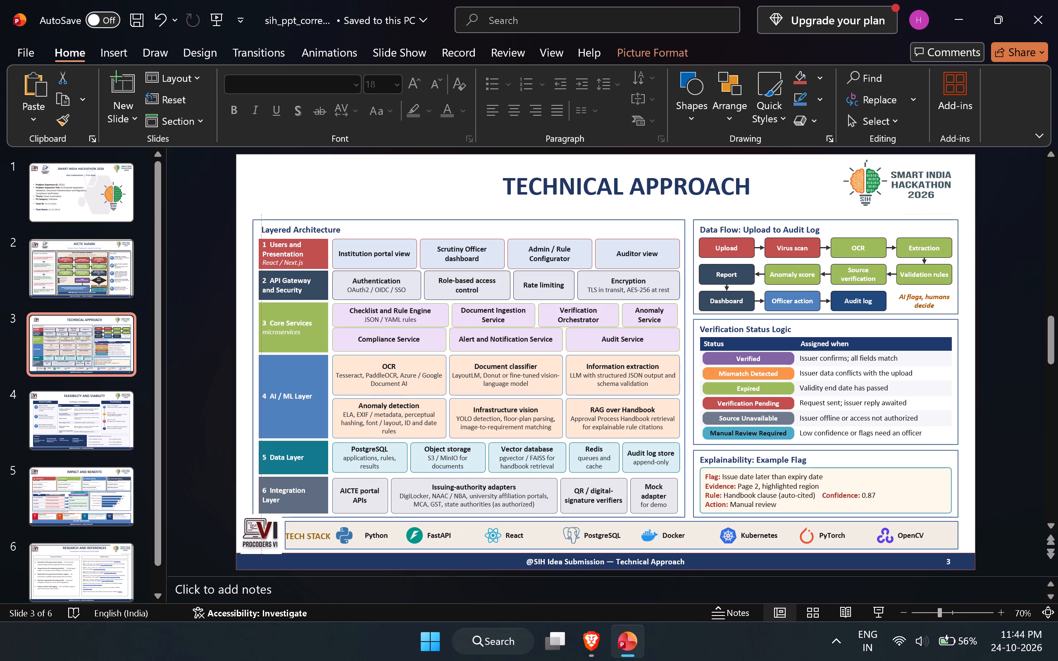
left_click_drag(269, 532, 269, 532)
left_click(428, 178)
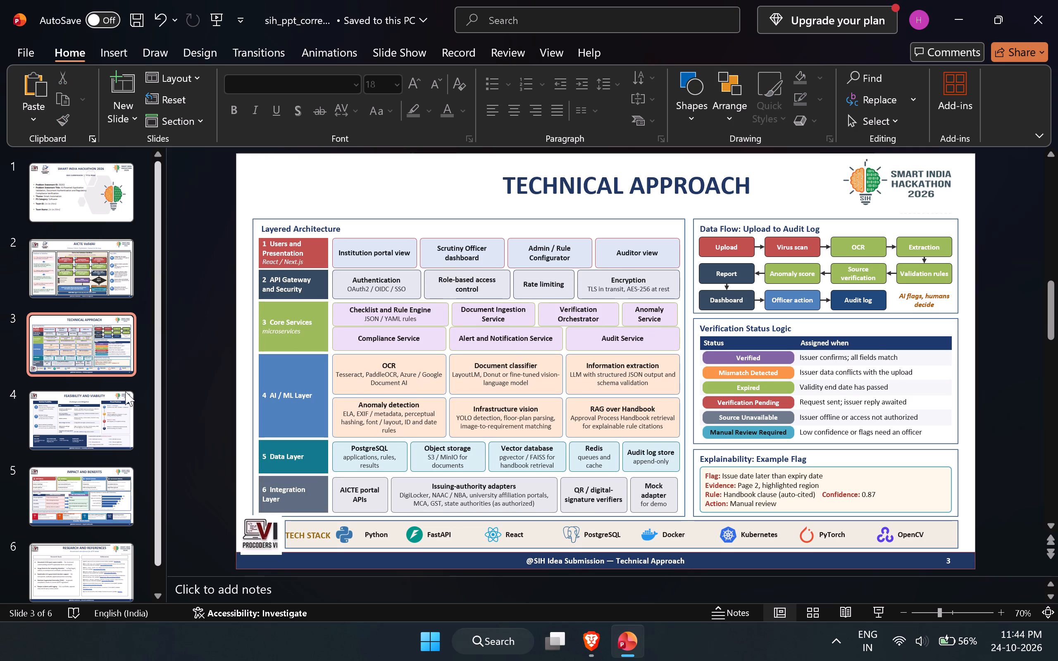
Copy the small PROCODERS VI logo from slide 3 to slide 2, AICTE ValidAI, and place it in the slide's bottom-left corner.
left_click(63, 285)
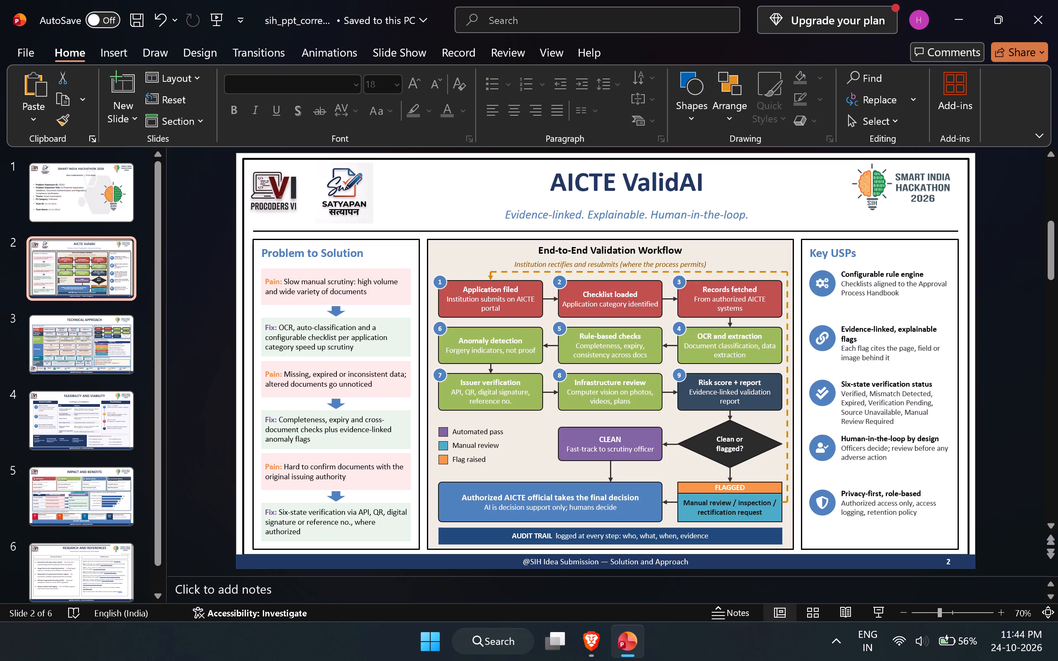
left_click(98, 327)
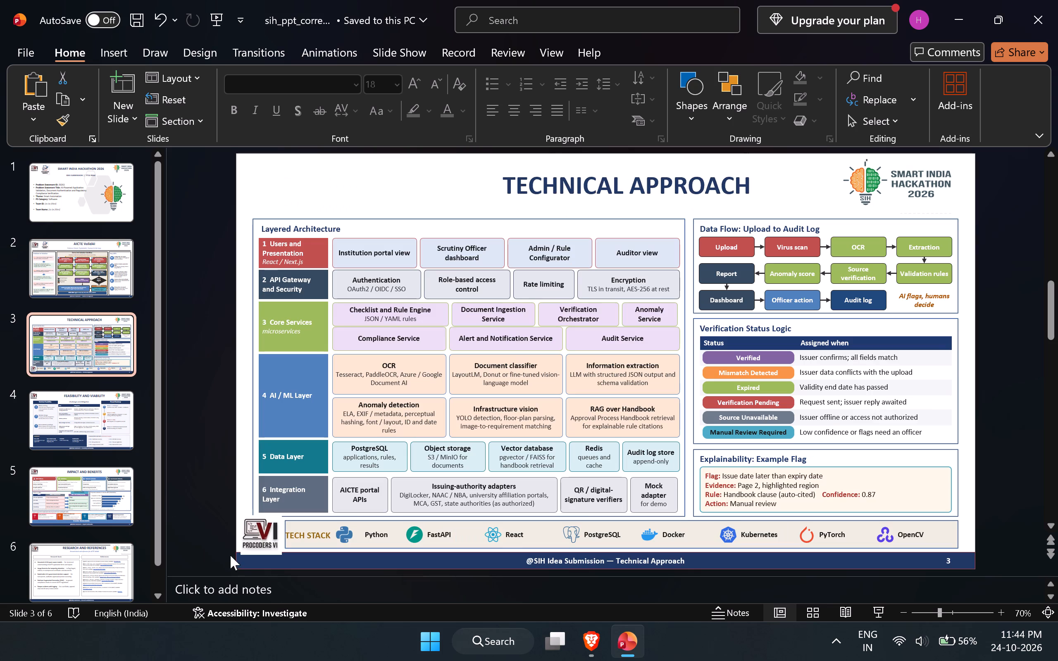
left_click(268, 546)
key("ctrl+c")
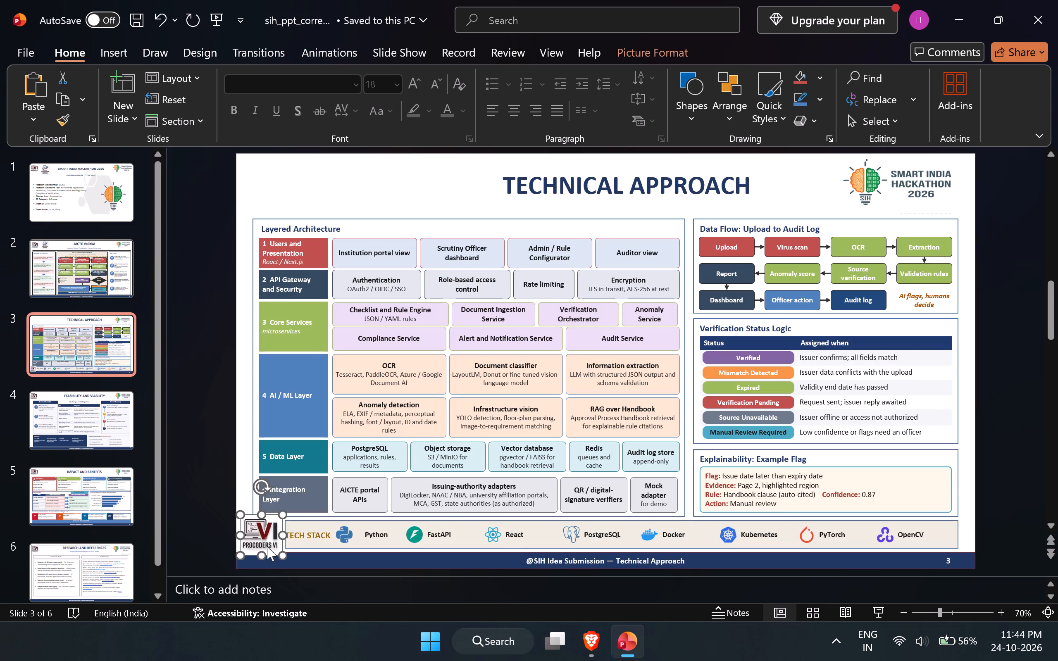
left_click(67, 349)
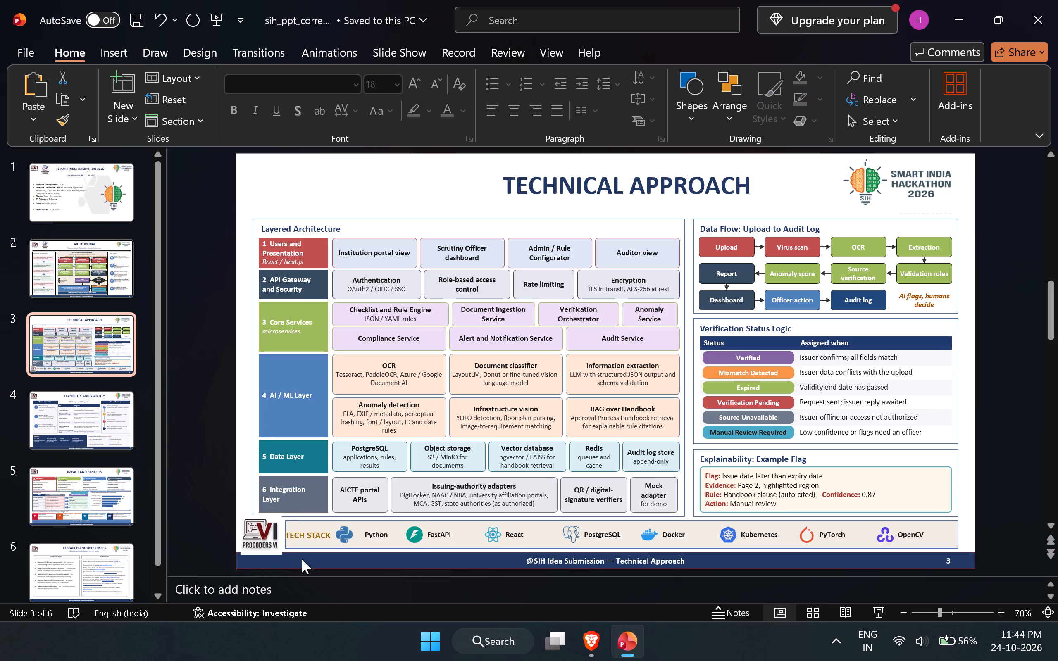
left_click(72, 248)
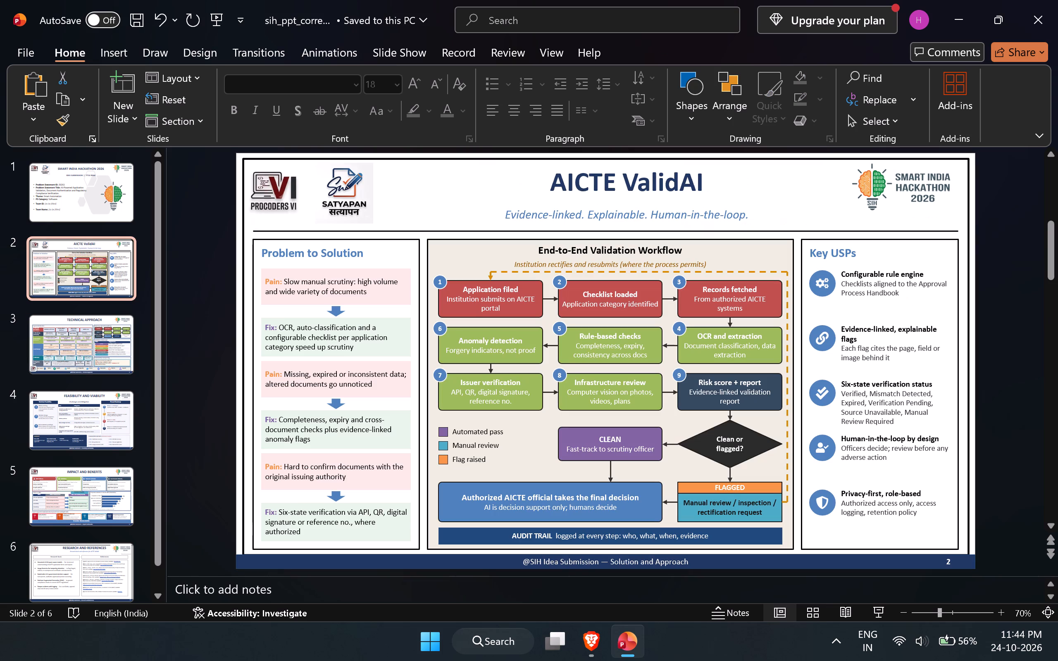
key("ctrl+v")
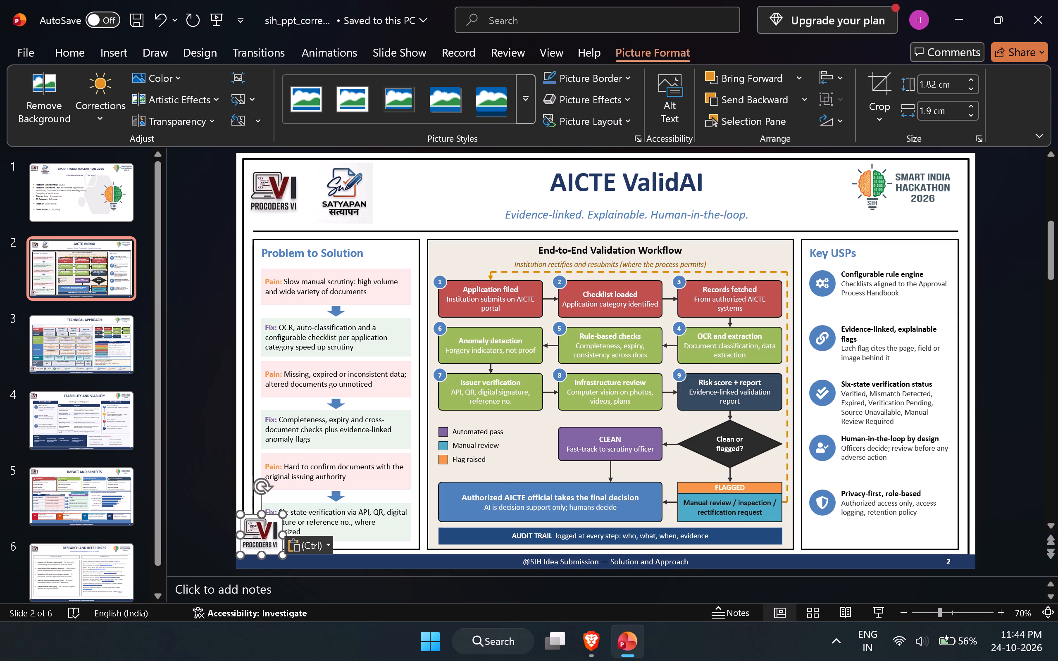
left_click_drag(265, 534, 265, 545)
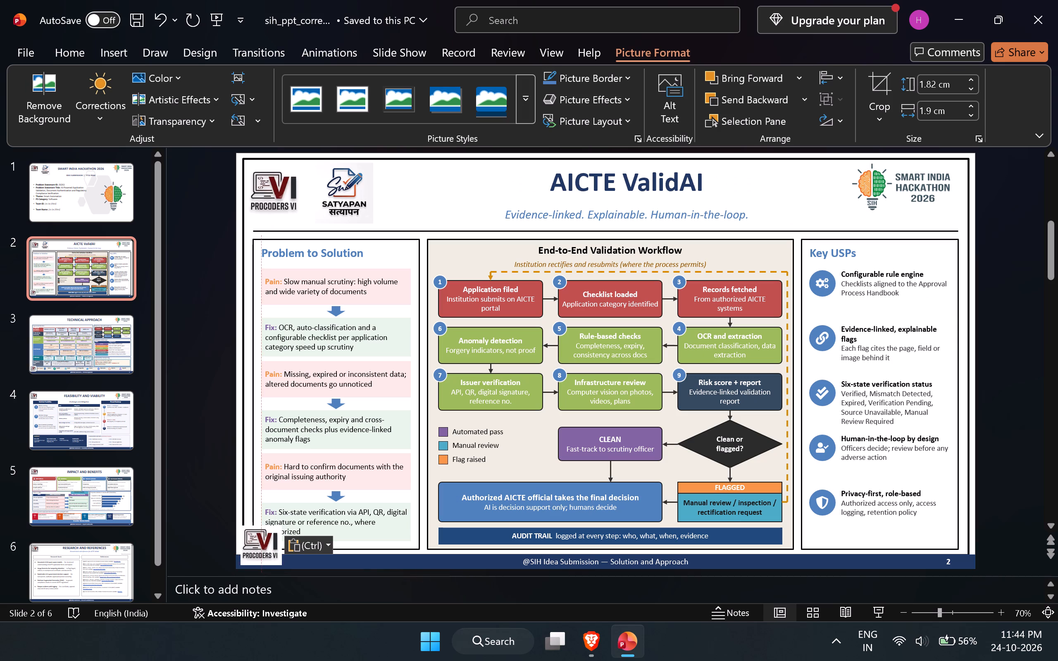
left_click_drag(265, 545, 261, 548)
Raise the last arrow in slide 2's Problem to Solution column slightly toward the pink Pain box above it.
left_click(312, 530)
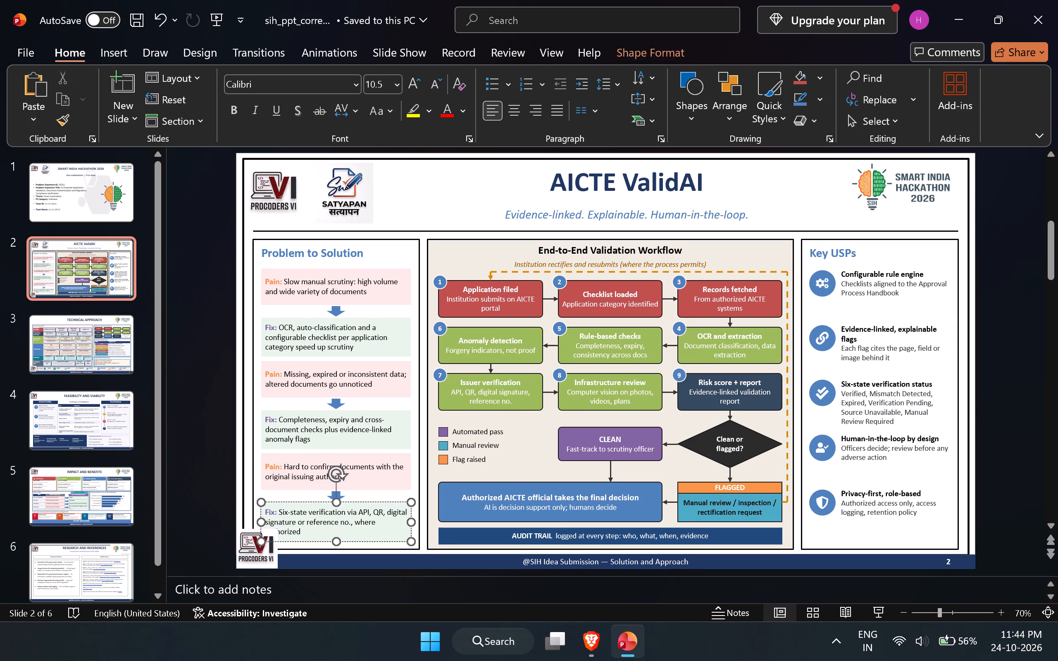
left_click(366, 480)
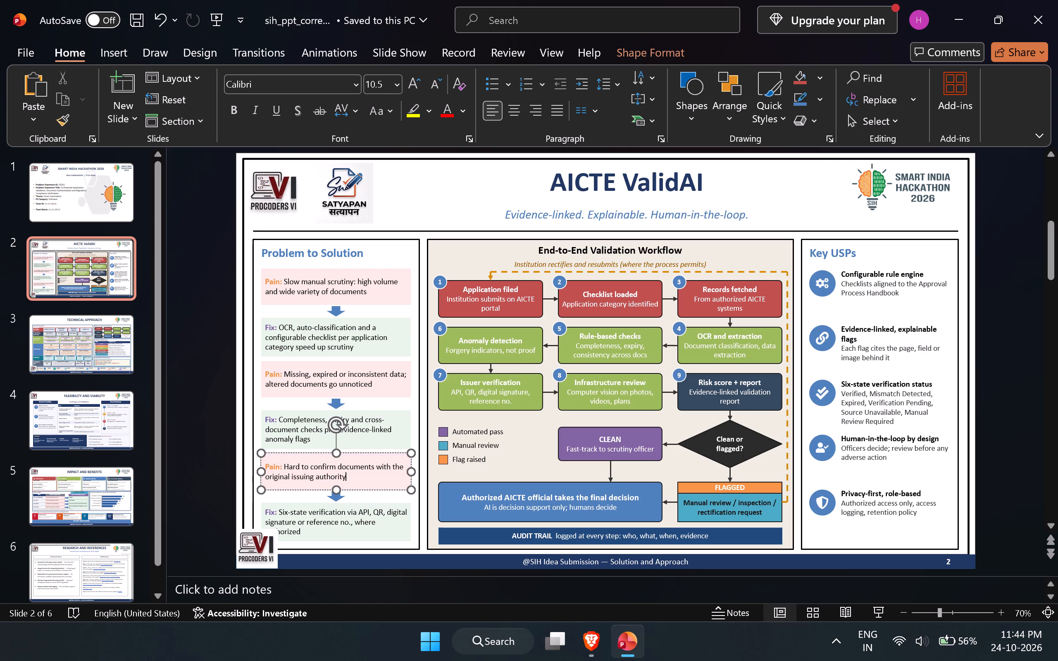
left_click(339, 498)
left_click_drag(335, 495, 335, 491)
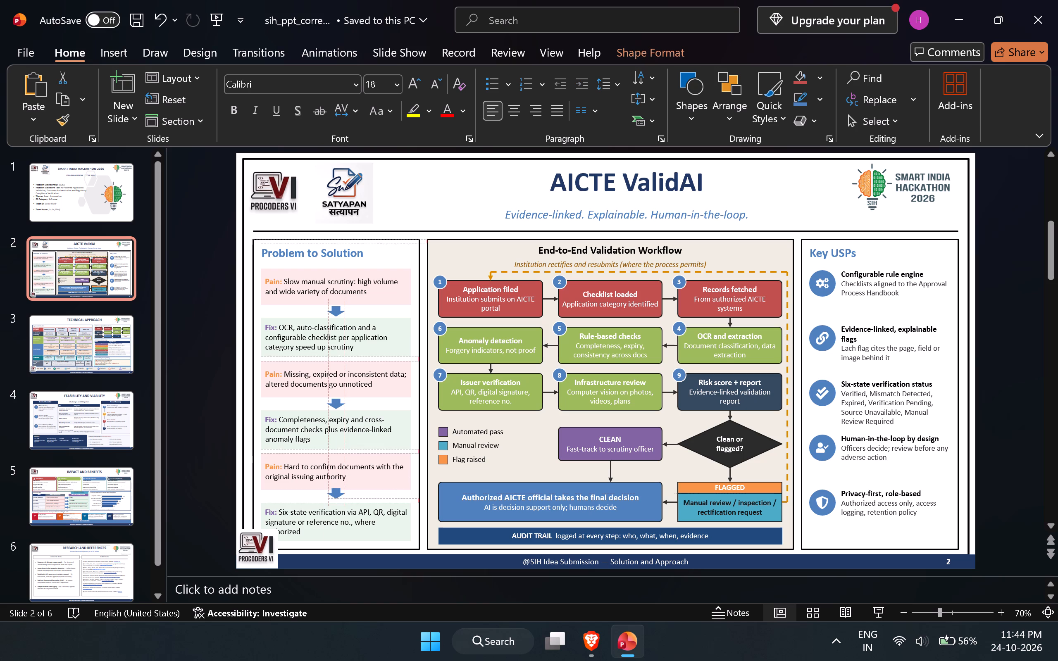
left_click_drag(335, 491, 335, 487)
Extend the top edge of the last Fix box, Six-state verification, upward so its text clears the logo.
left_click(363, 516)
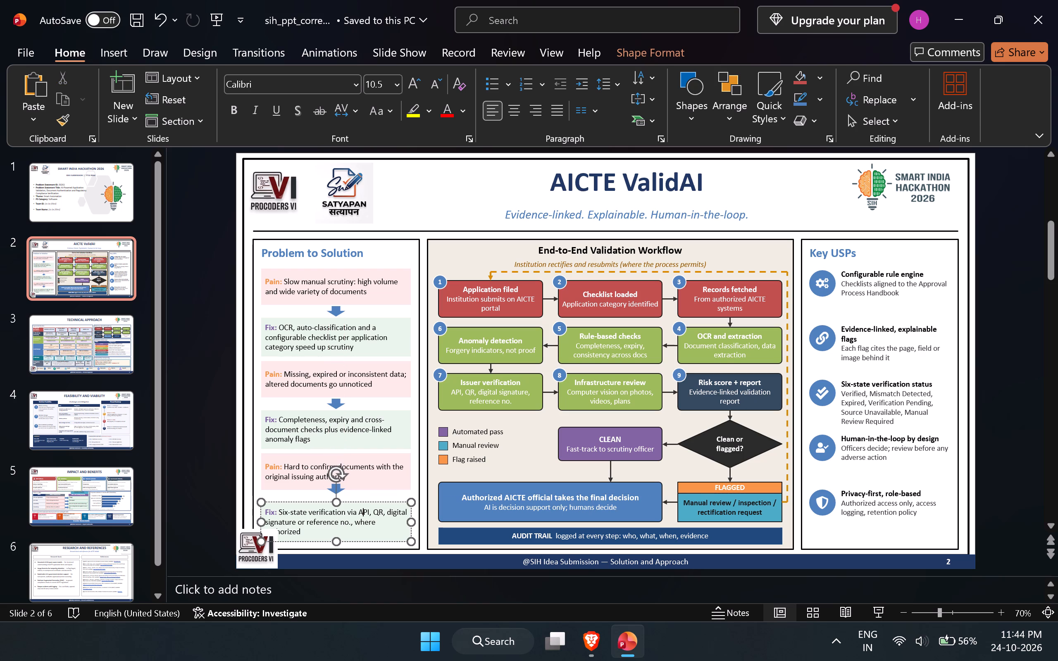
left_click_drag(335, 502, 336, 488)
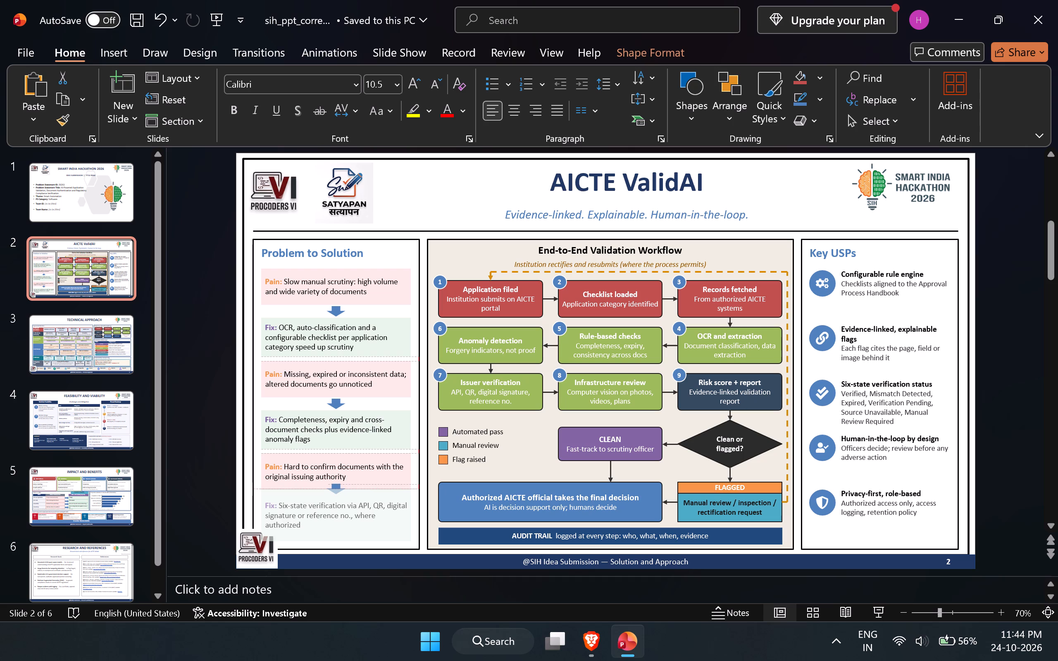
left_click_drag(336, 488, 336, 483)
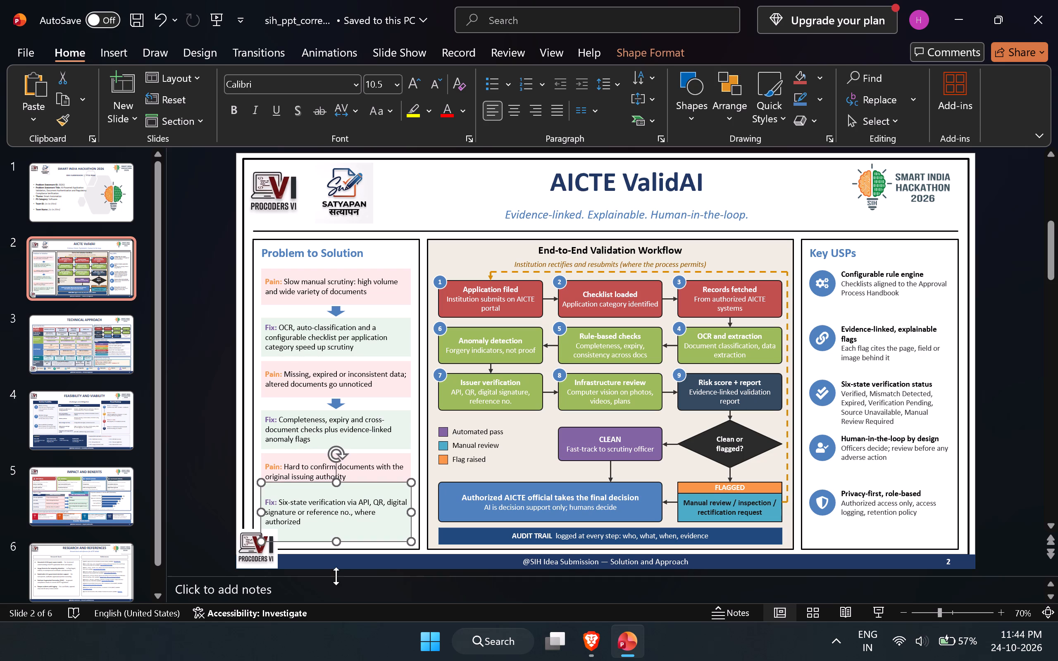
left_click(335, 576)
left_click(210, 552)
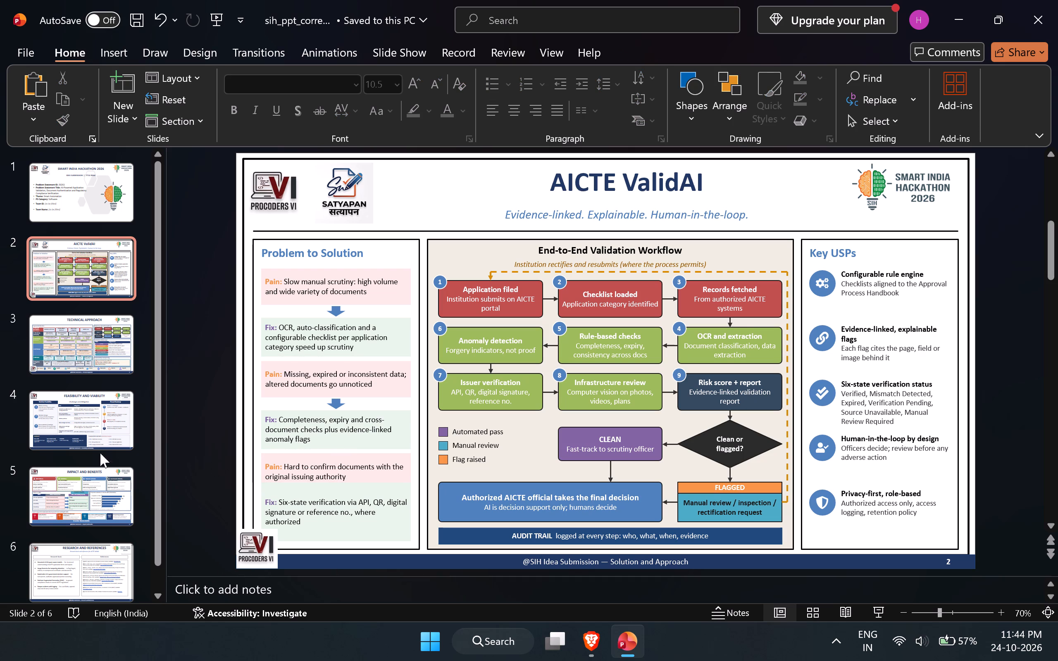
Paste the small PROCODERS VI logo onto slide 5, Impact and Benefits, and place it in the slide's bottom-left corner.
left_click(71, 479)
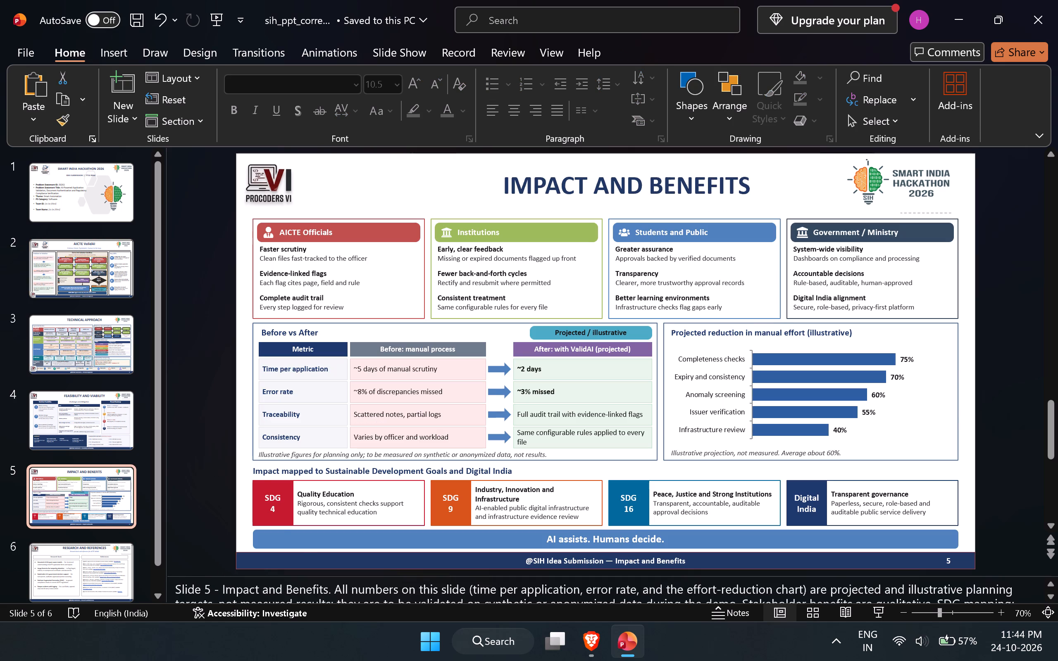
key("ctrl+v")
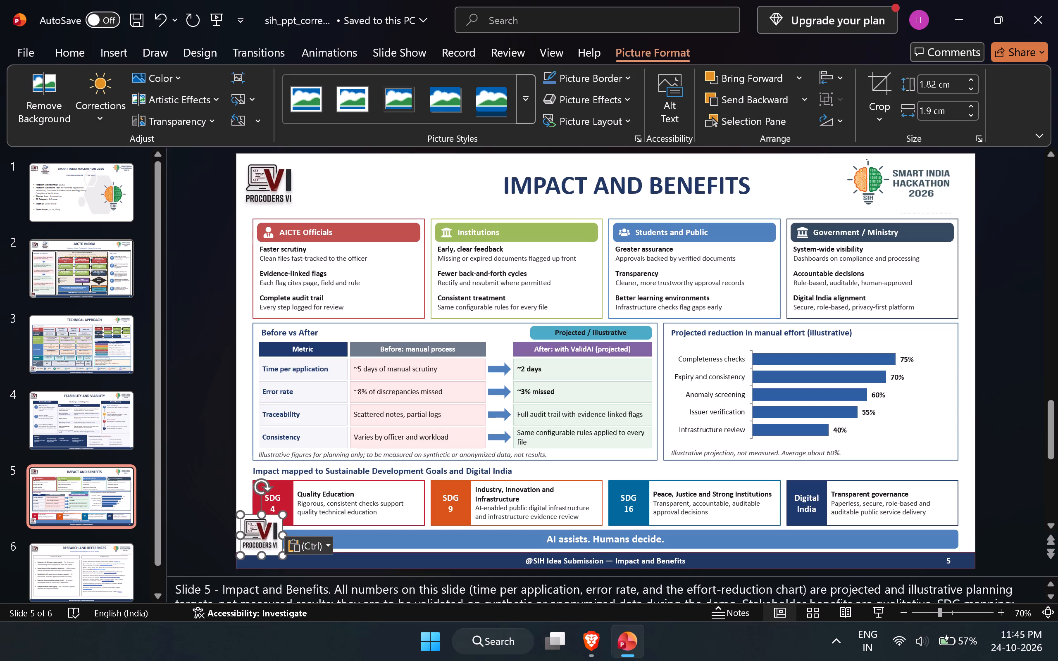
left_click(380, 537)
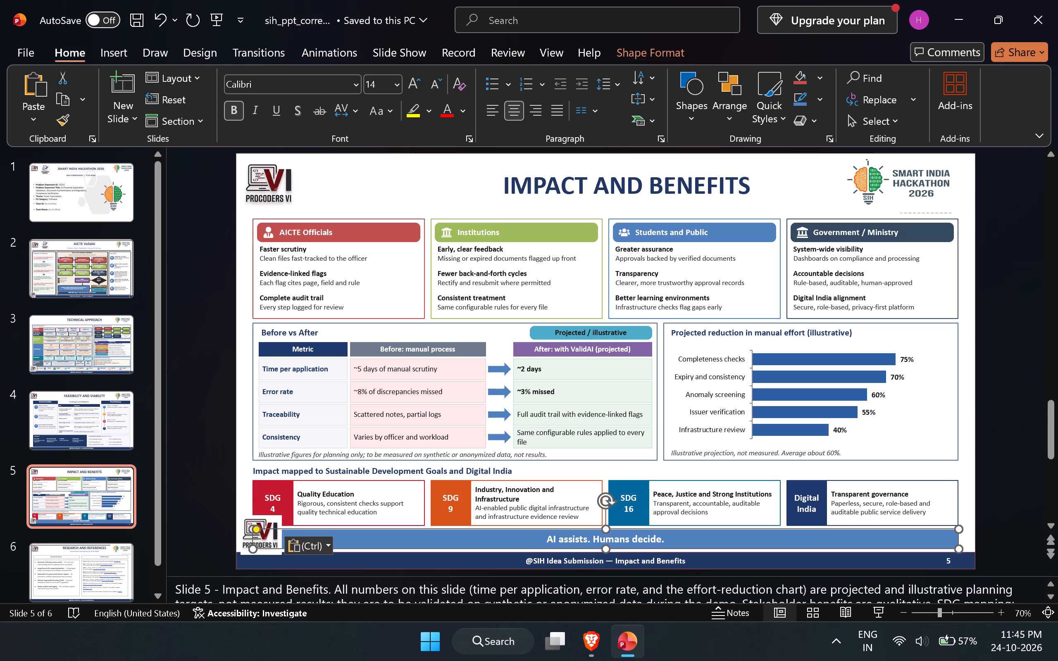
left_click(244, 526)
left_click_drag(261, 533, 261, 533)
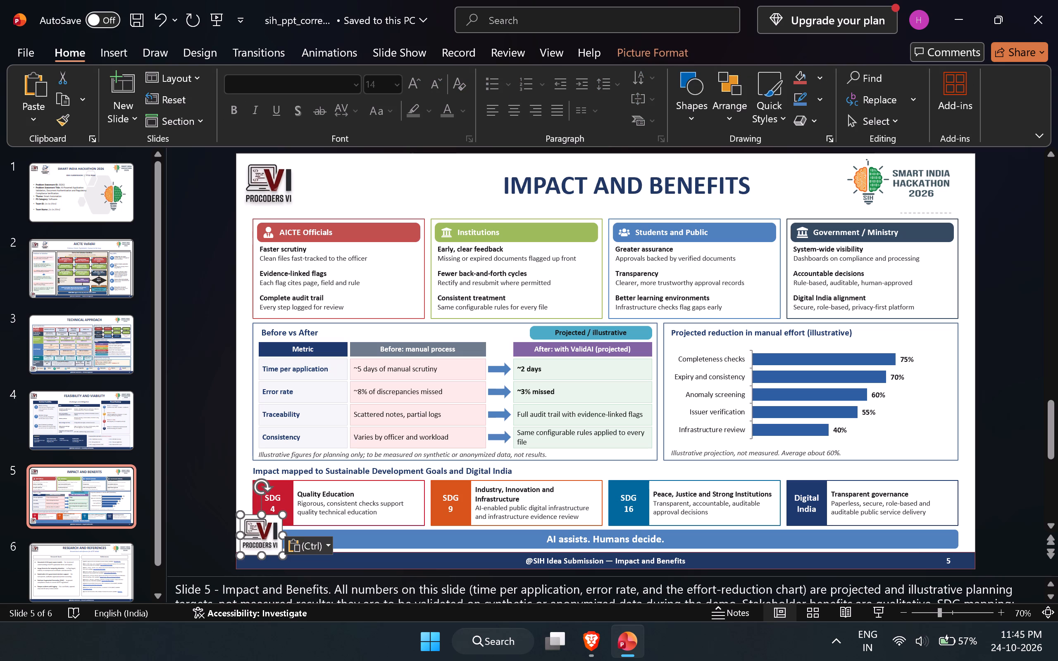
left_click_drag(261, 533, 256, 547)
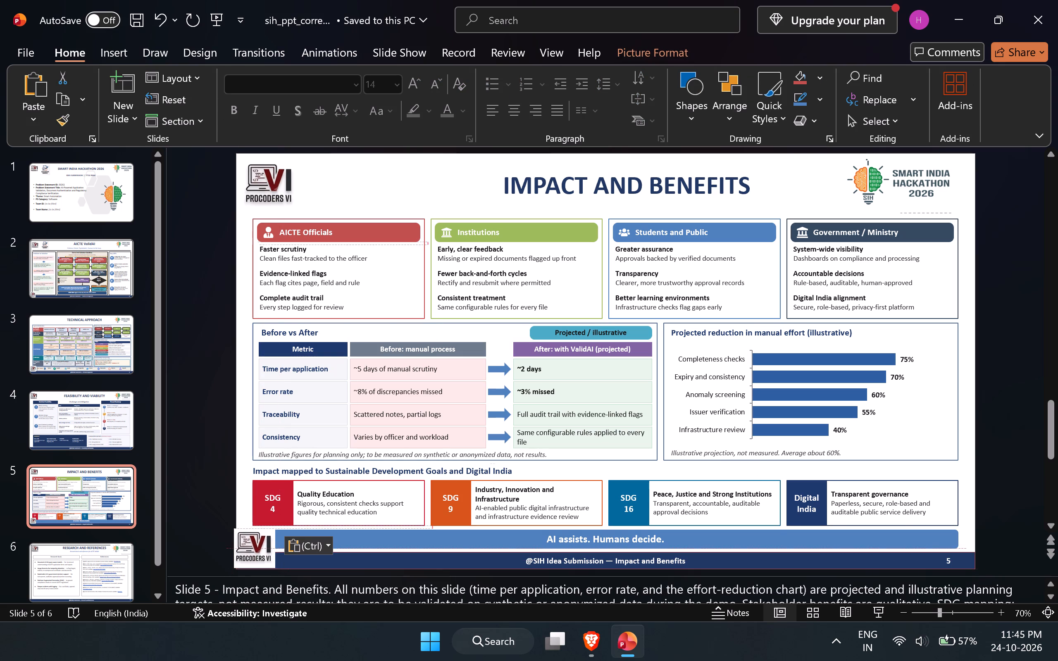
left_click_drag(256, 547, 257, 544)
left_click(203, 542)
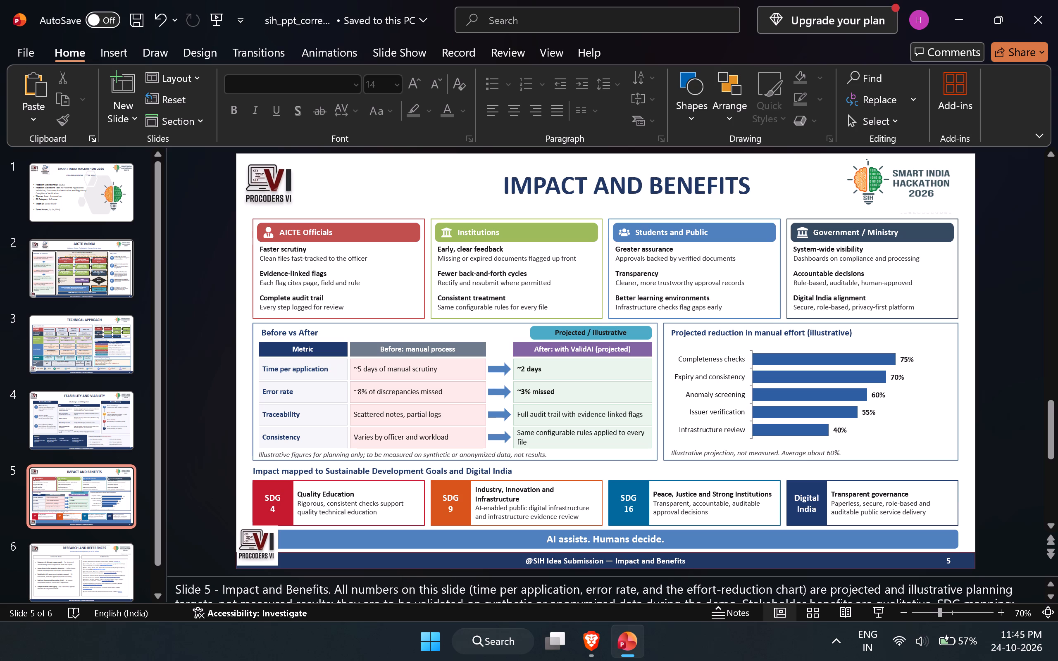
Paste the small PROCODERS VI logo onto slide 6, Research and References, and place it in the slide's bottom-left corner.
left_click(91, 566)
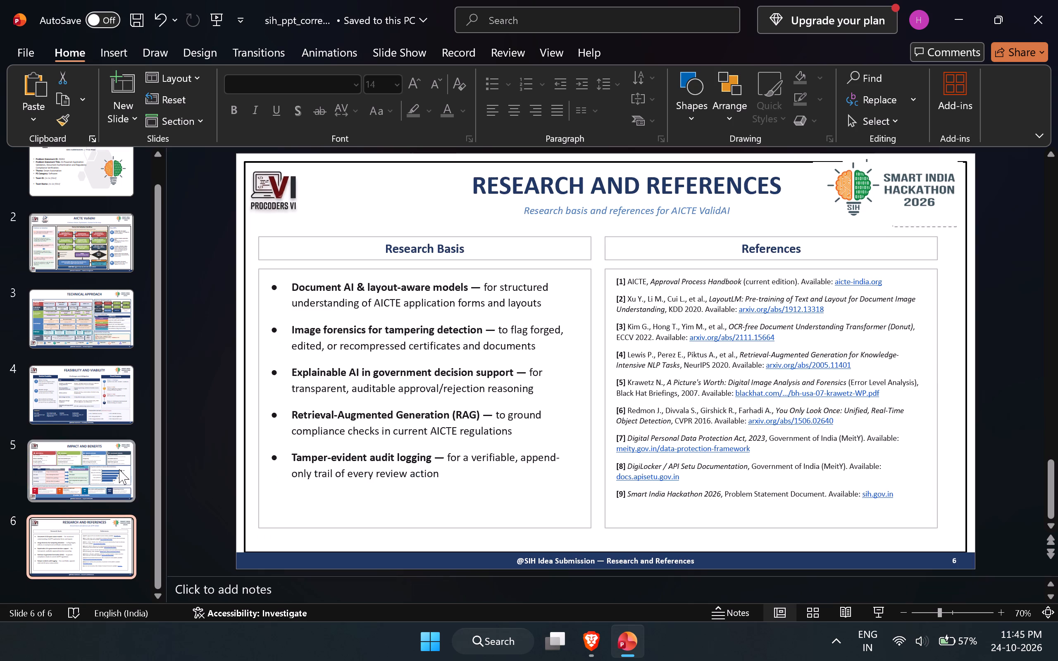
key("ctrl+v")
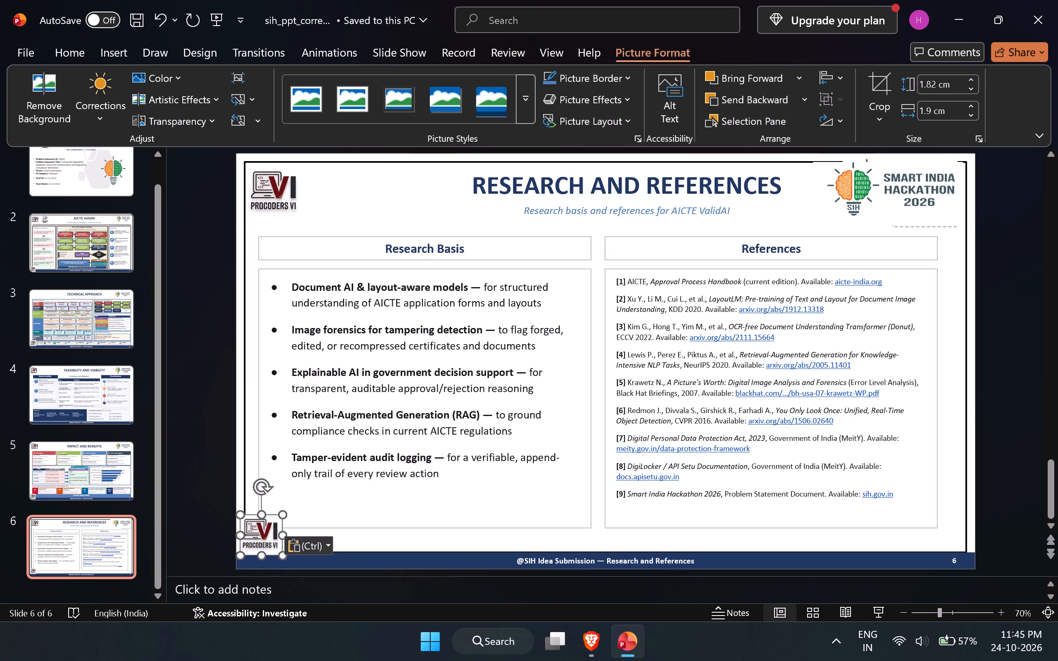
left_click_drag(273, 537, 269, 549)
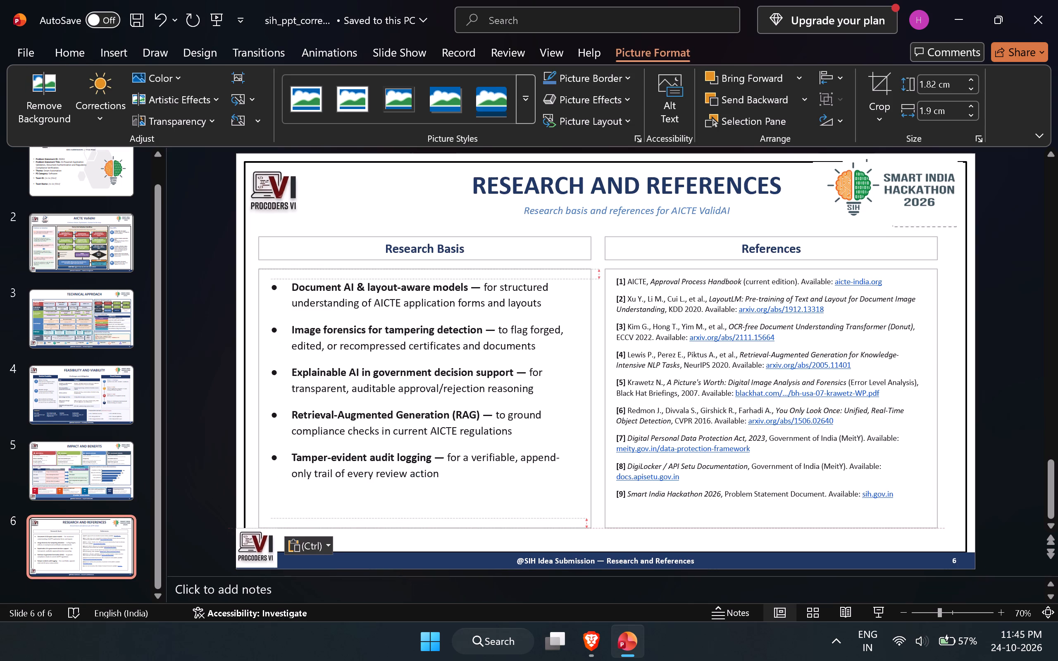
left_click_drag(269, 549, 269, 548)
Delete the larger PROCODERS VI logo from the header of slide 6, Research and References.
left_click(76, 476)
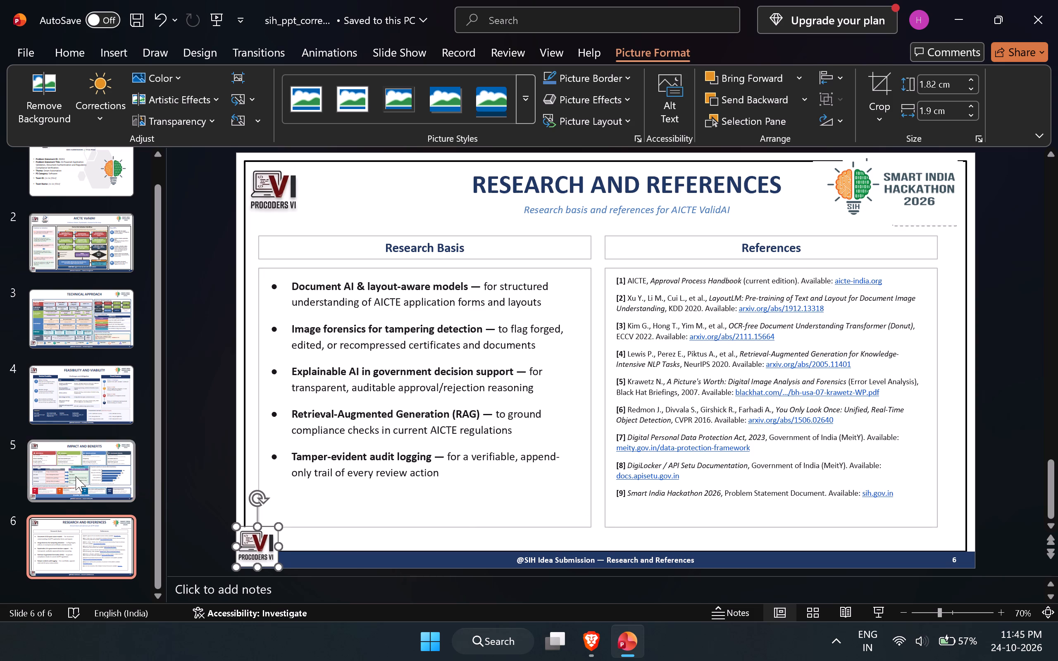
left_click(76, 409)
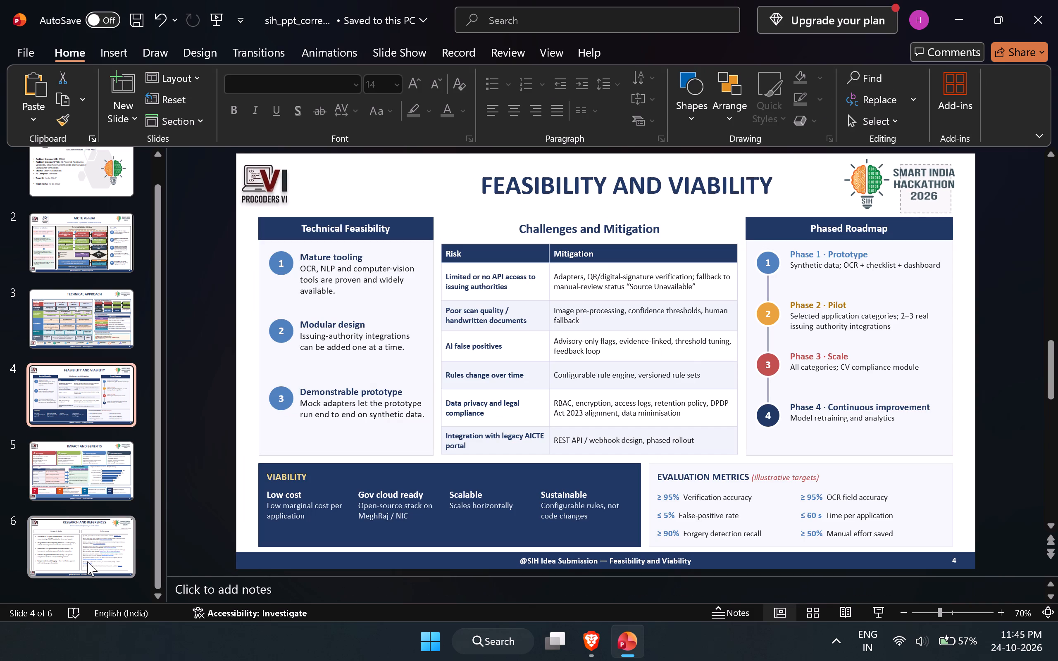
left_click(58, 540)
left_click(276, 206)
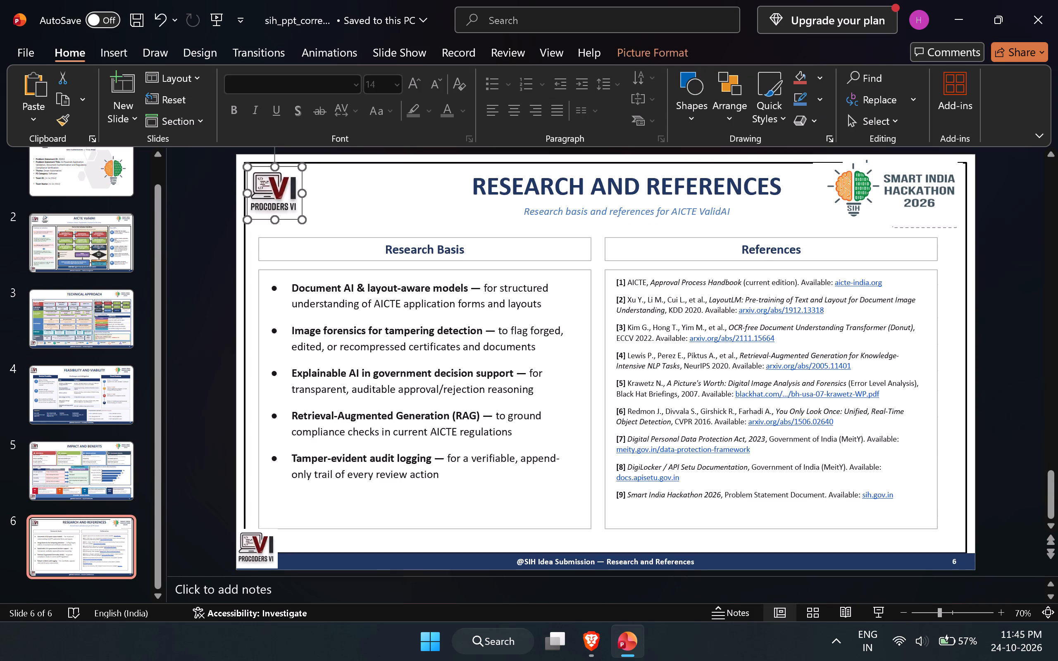
key("Print")
key("Escape")
key("Delete")
Delete the PROCODERS VI logo from the headers of slide 5, Impact and Benefits, and slide 4, Feasibility and Viability.
left_click(71, 471)
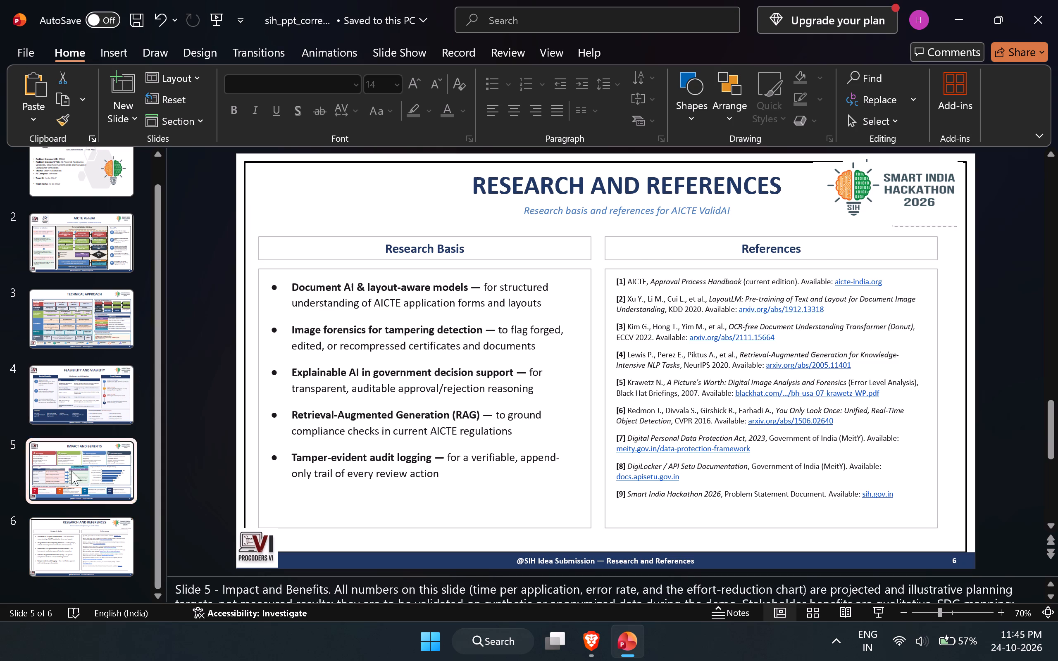
left_click(282, 171)
key("Delete")
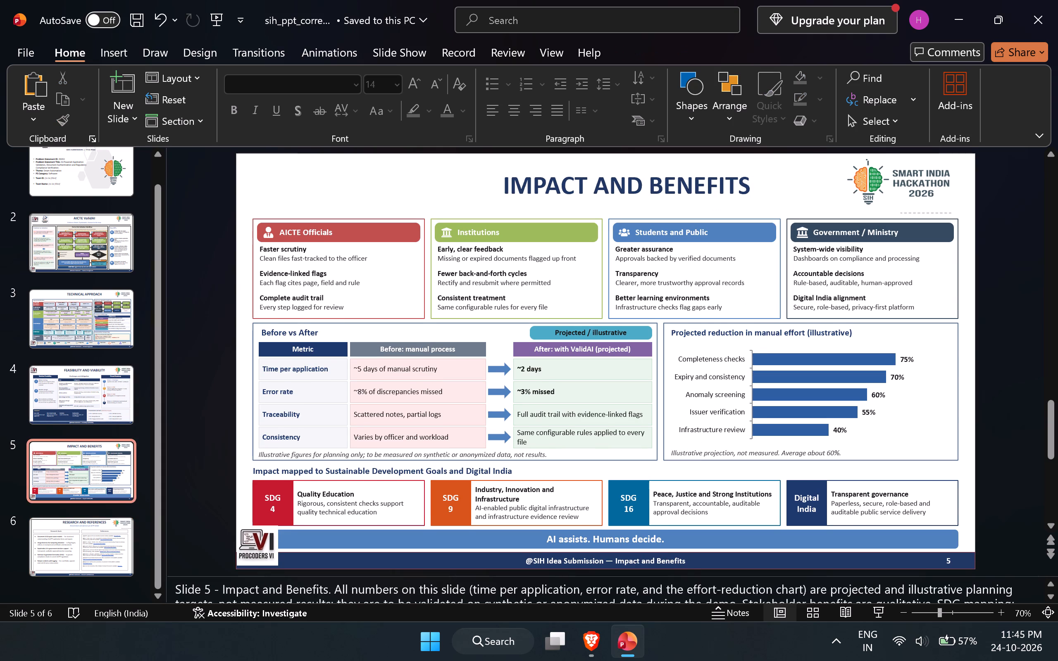
left_click(59, 380)
left_click(261, 182)
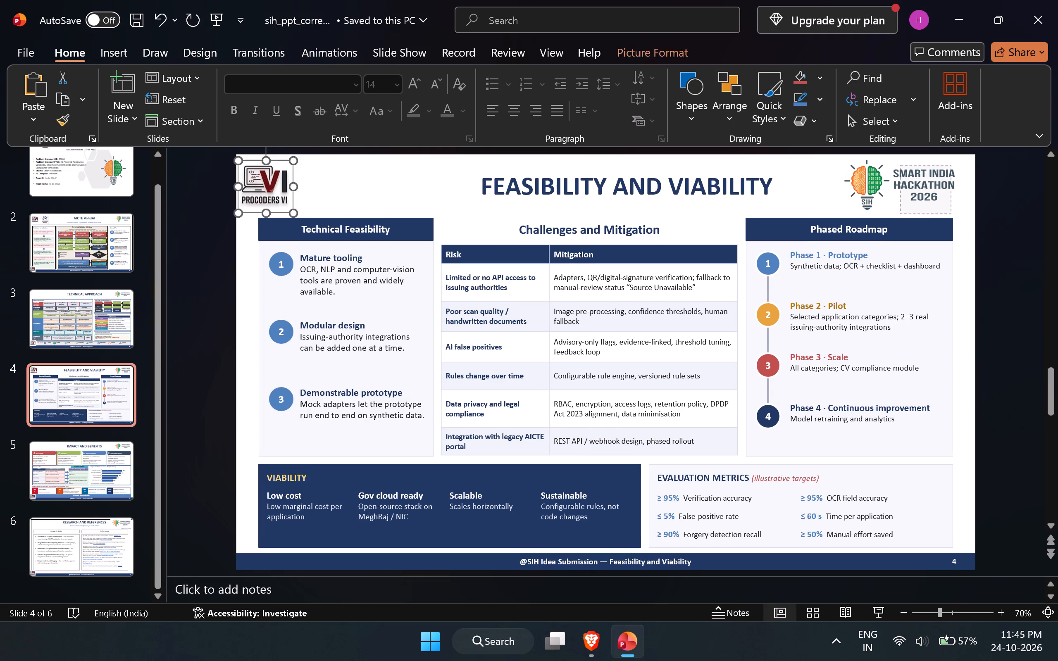
key("Delete")
Delete the larger PROCODERS VI logo from the header of slide 2, AICTE ValidAI.
left_click(96, 329)
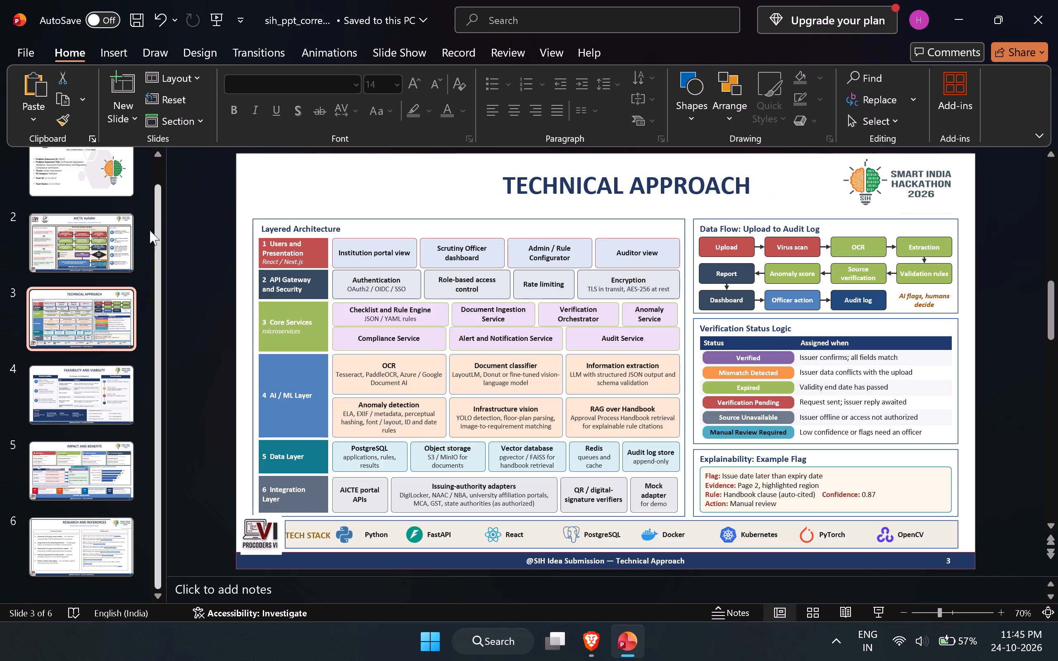
left_click(85, 232)
left_click(267, 209)
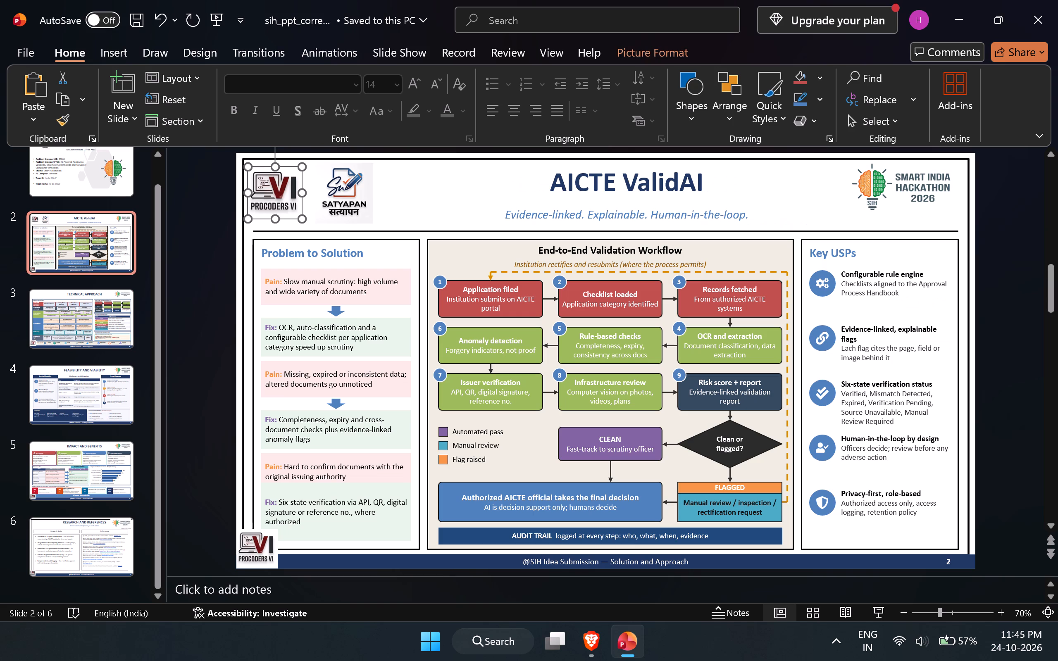
key("Delete")
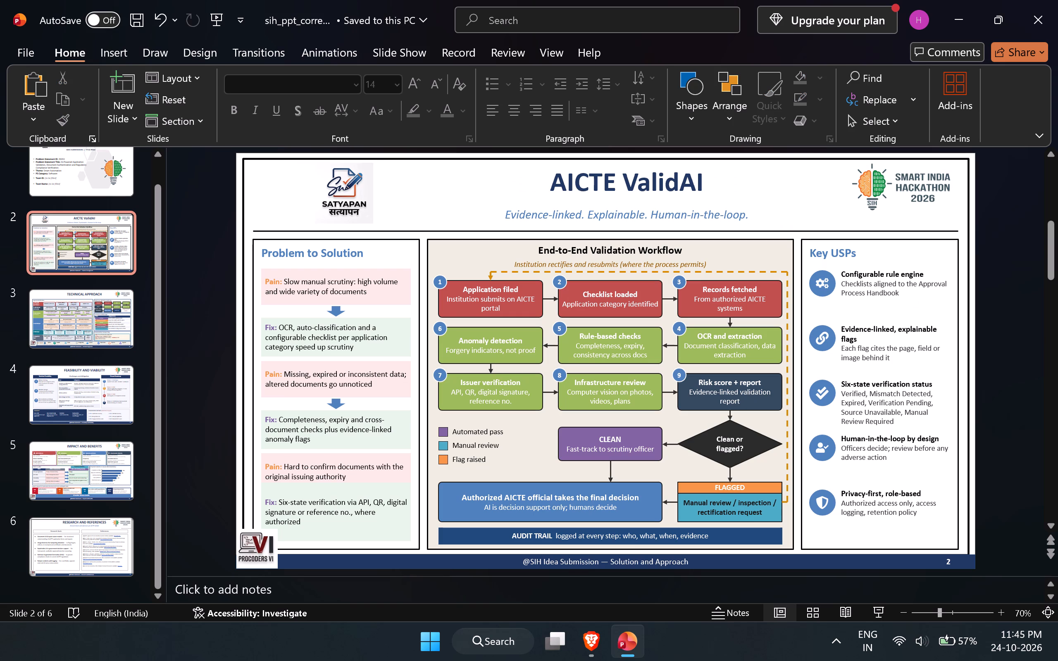
Move slide 2's SATYAPAN logo across the header to sit just left of the AICTE ValidAI title.
left_click(343, 189)
left_click_drag(343, 189, 292, 194)
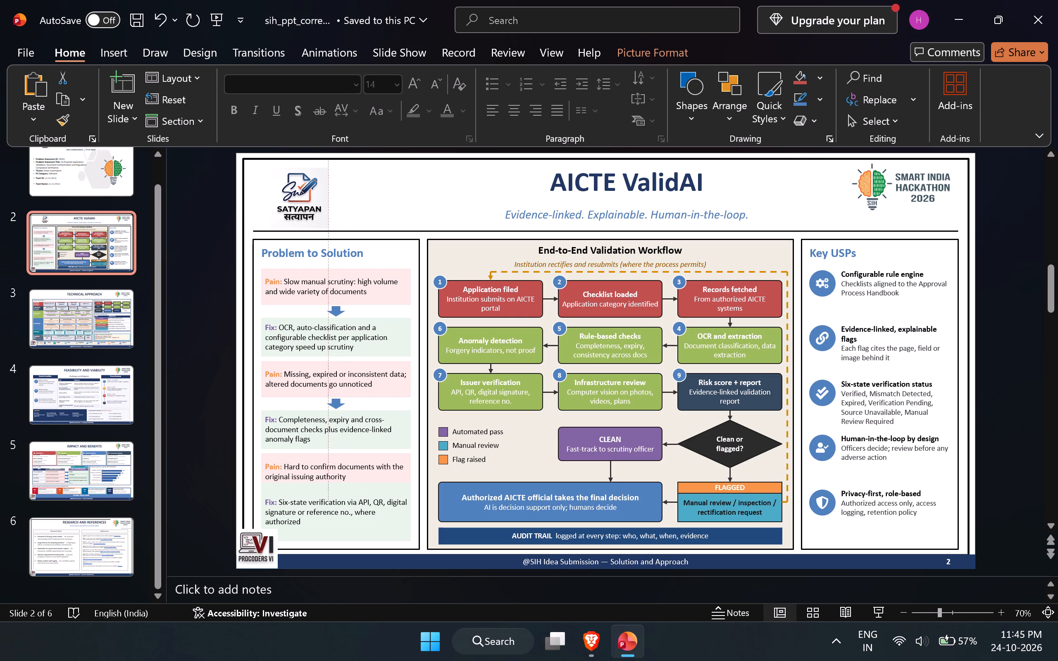
left_click_drag(292, 194, 283, 194)
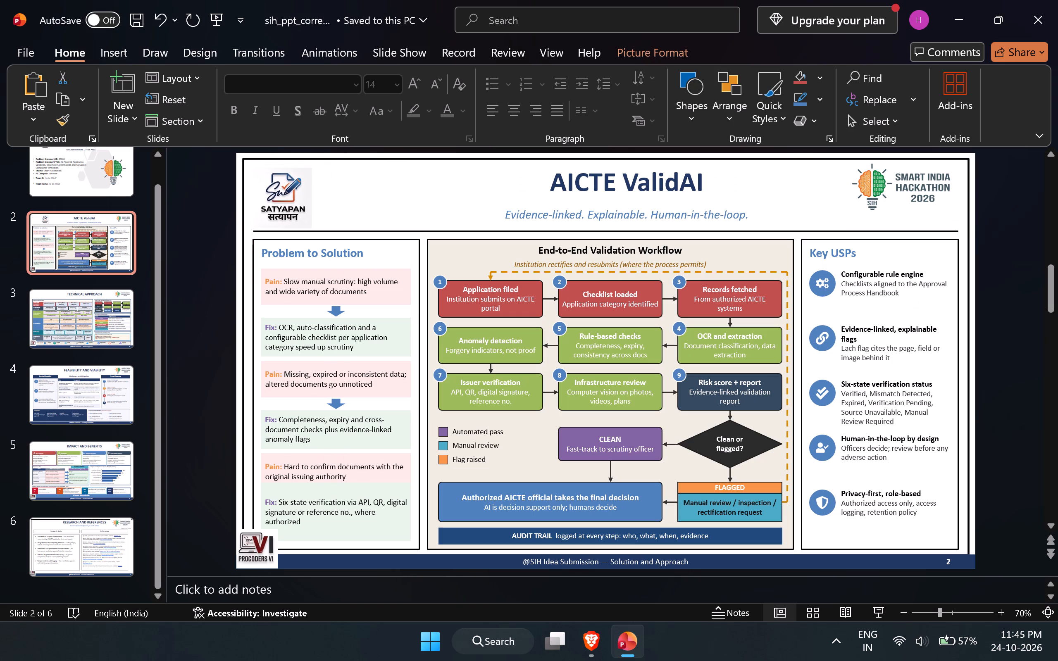
left_click_drag(283, 194, 467, 190)
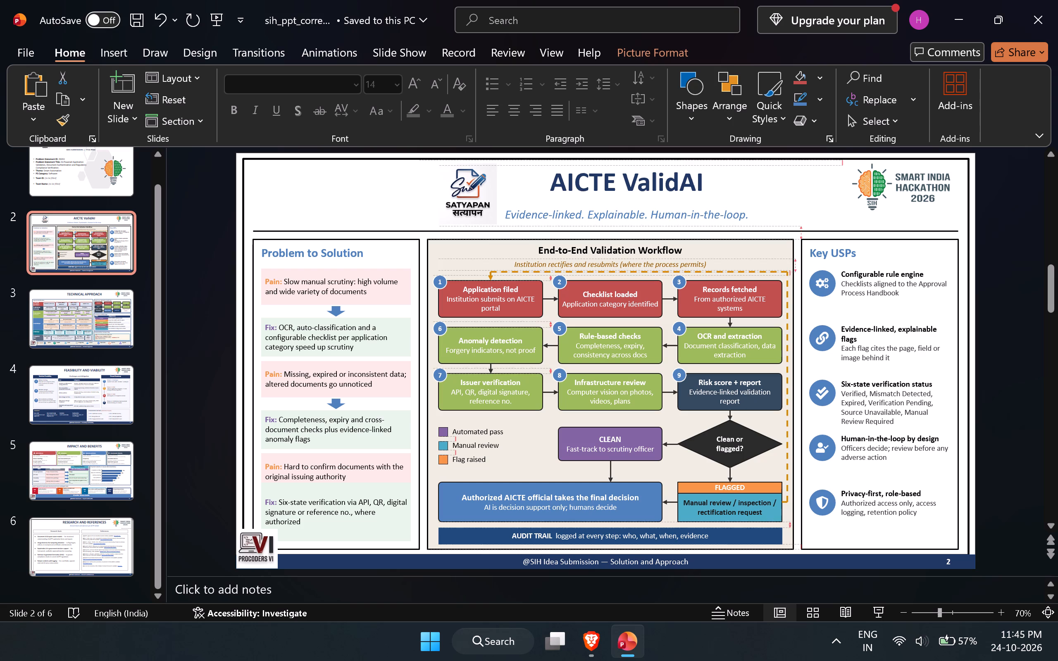
left_click_drag(467, 190, 465, 191)
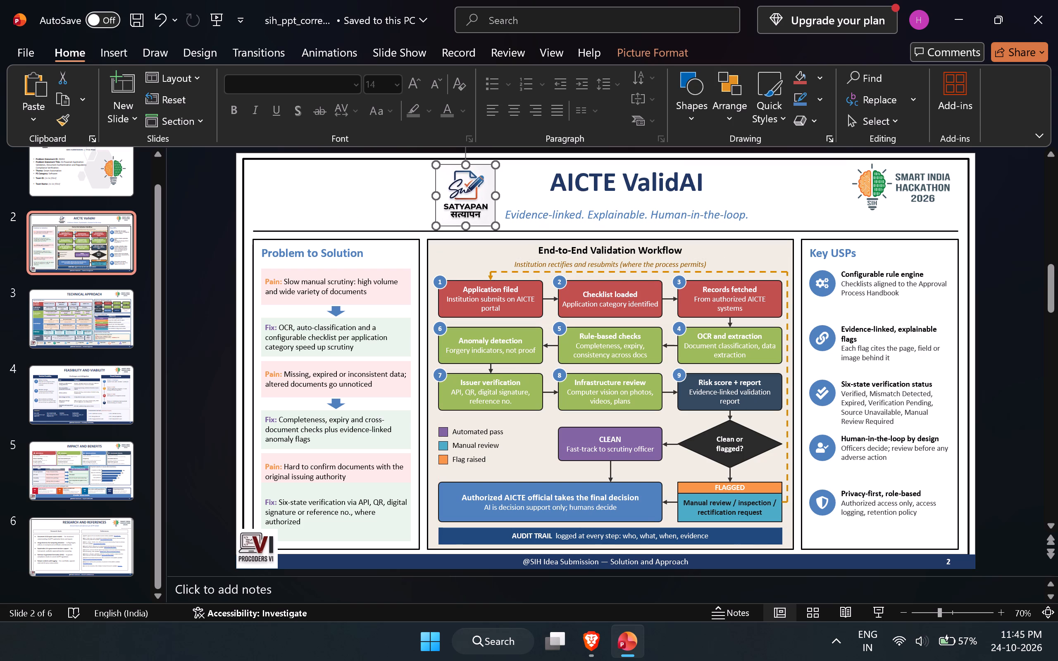
Duplicate the SATYAPAN logo on slide 2 and place the copy right of the title, level with the original.
key("ctrl+c")
left_click(472, 193)
key("ctrl+c")
key("ctrl+v")
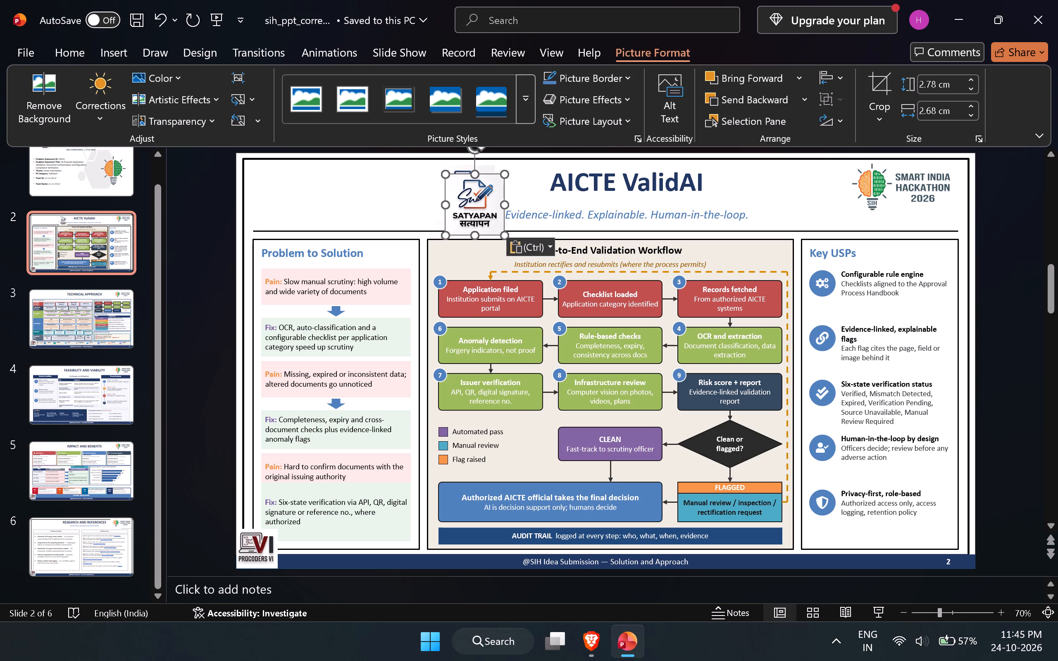
left_click_drag(479, 209, 770, 202)
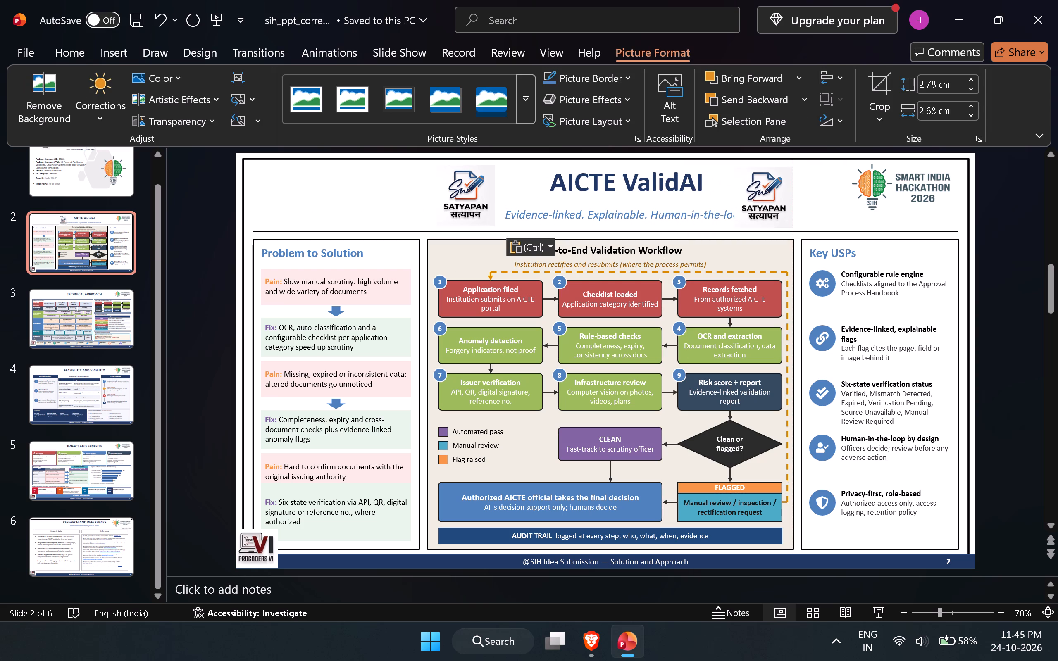
left_click_drag(770, 202, 789, 201)
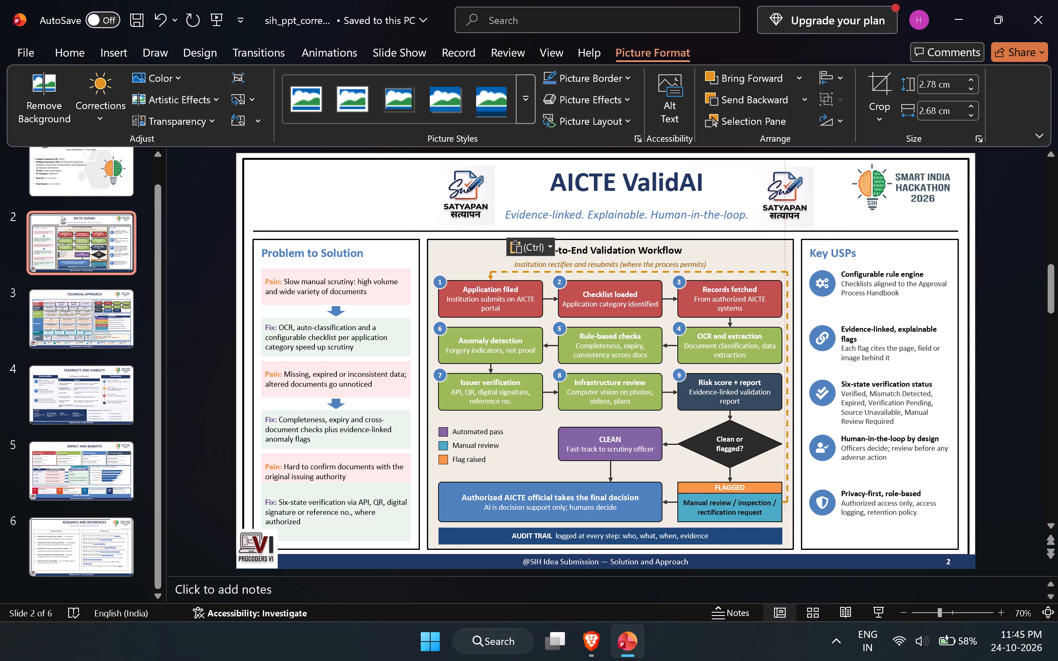
left_click_drag(789, 201, 788, 196)
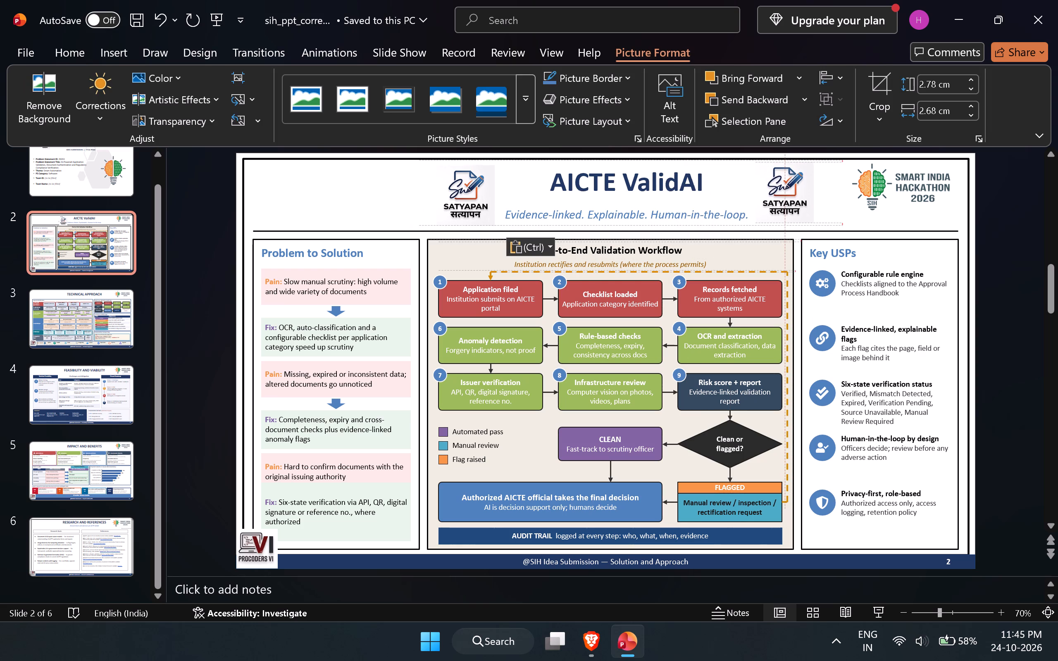
left_click_drag(788, 196, 788, 198)
left_click(189, 277)
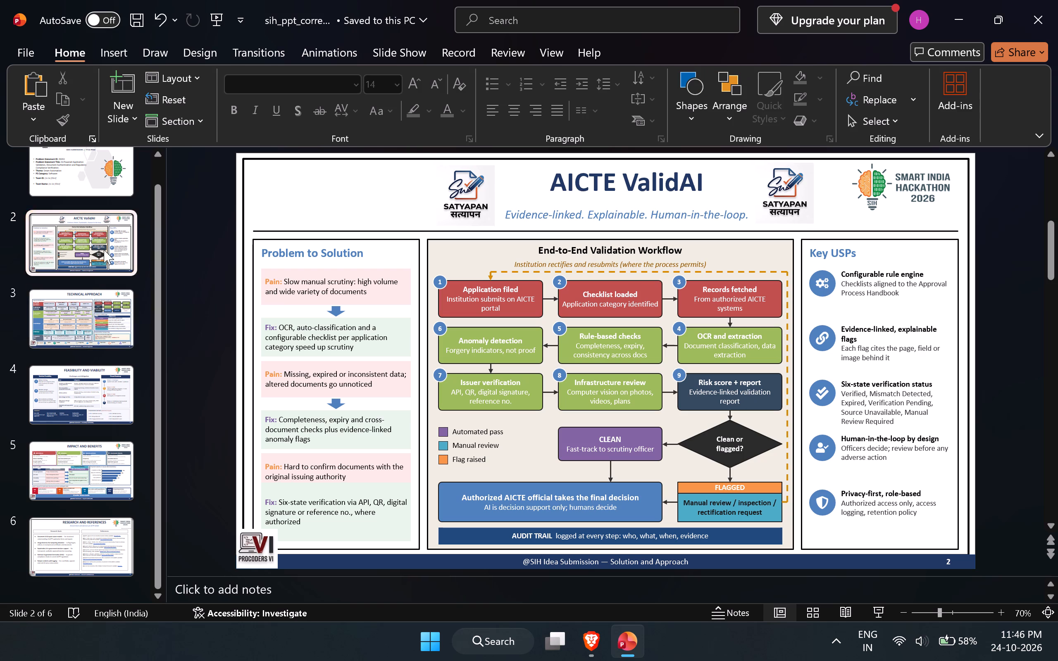
Paste the SATYAPAN logo onto slide 3 and position it just left of the TECHNICAL APPROACH title, above the Layered Architecture box.
left_click(90, 318)
key("ctrl+v")
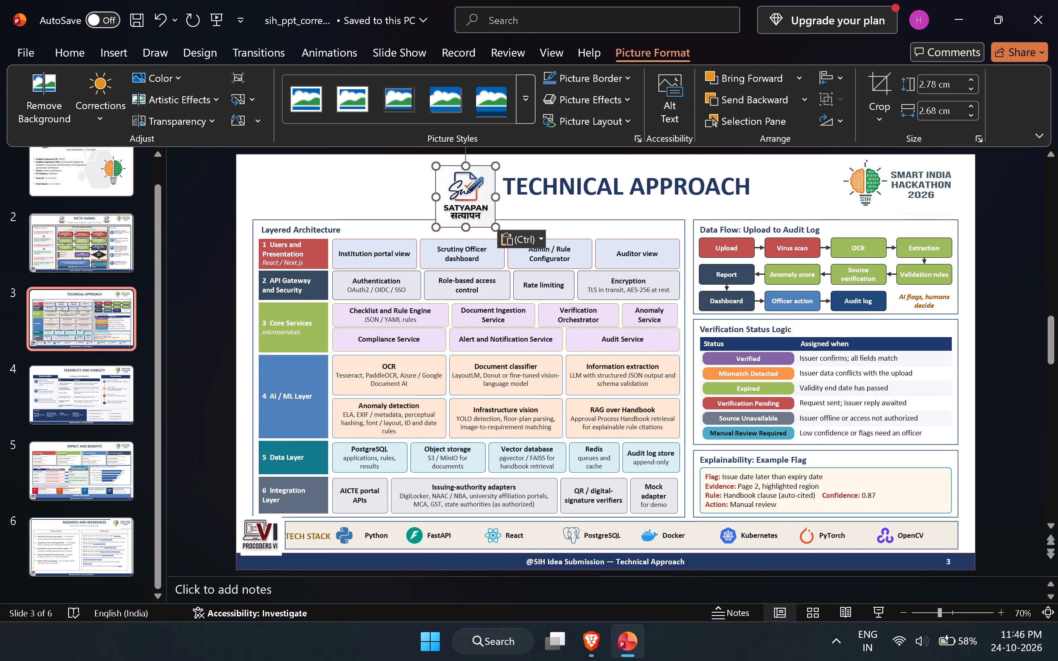
left_click_drag(463, 204, 461, 190)
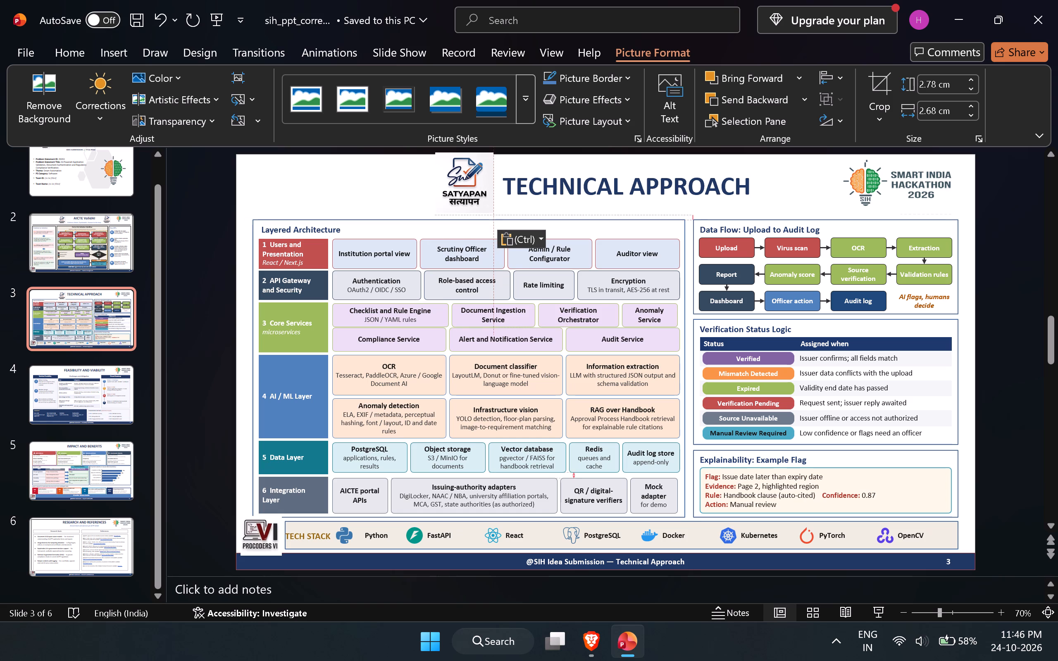
left_click_drag(461, 190, 461, 195)
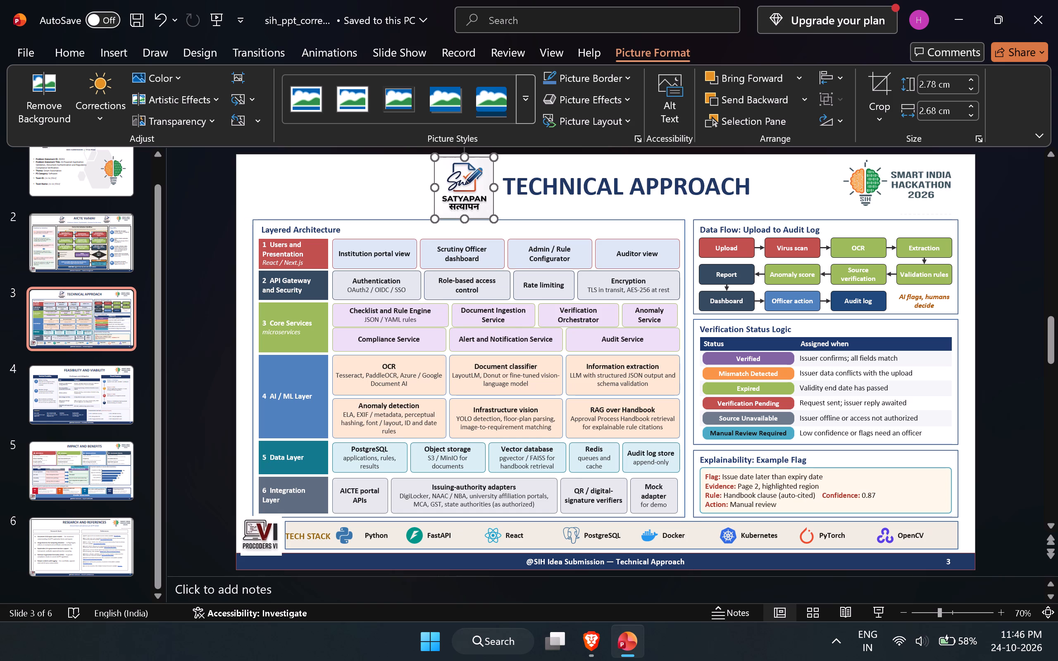
Paste a second SATYAPAN logo onto slide 3 and place it between the TECHNICAL APPROACH title and the Smart India Hackathon logo.
key("ctrl+v")
left_click_drag(456, 198, 625, 190)
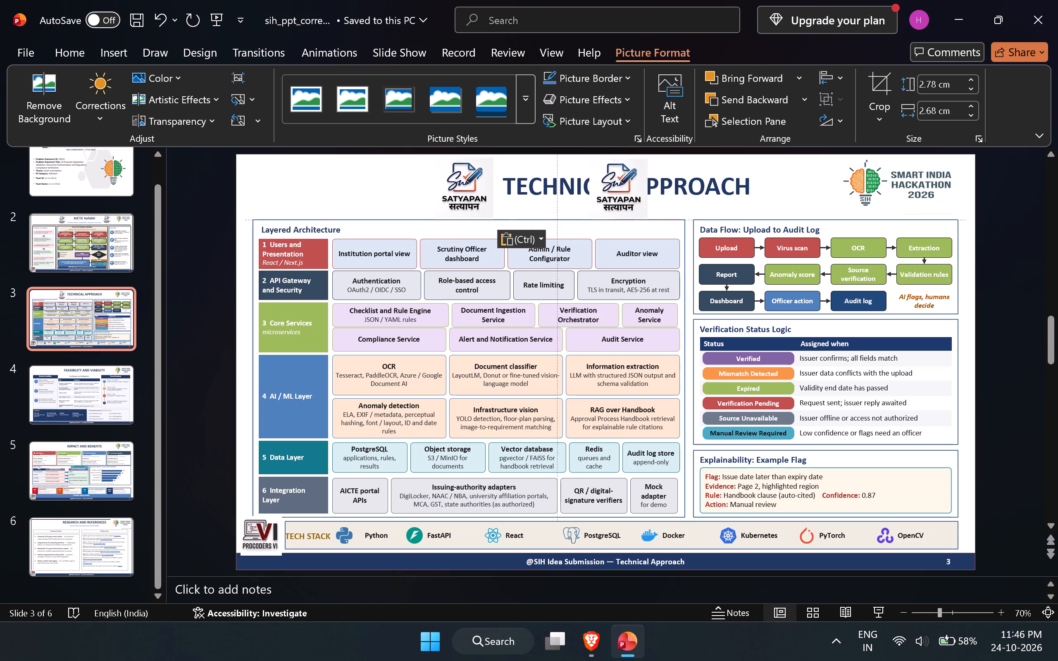
left_click_drag(625, 190, 776, 192)
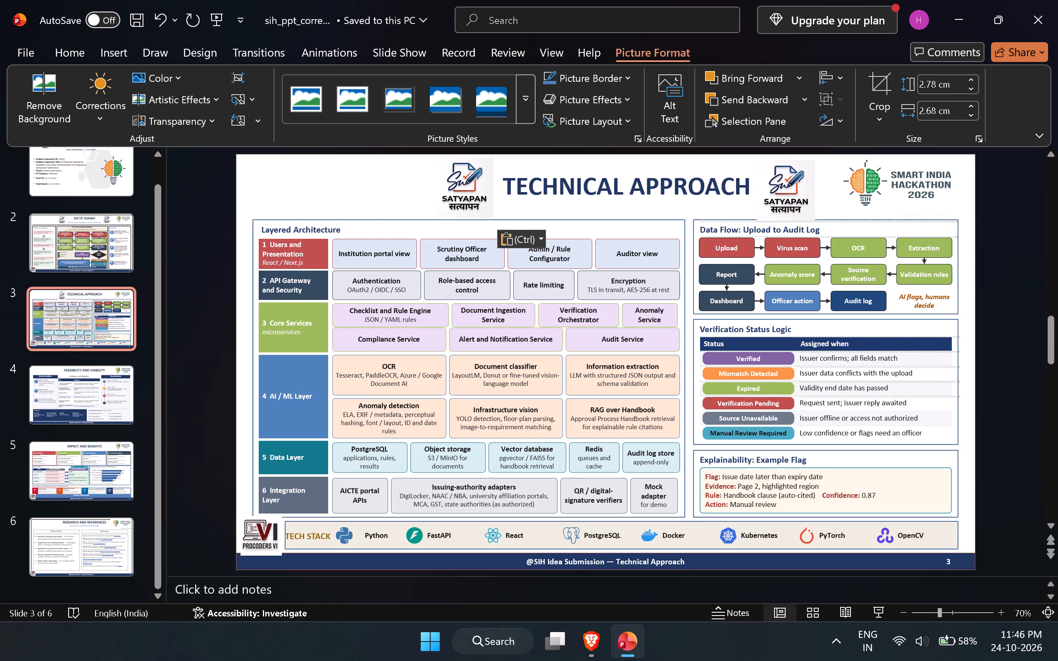
left_click_drag(776, 192, 775, 190)
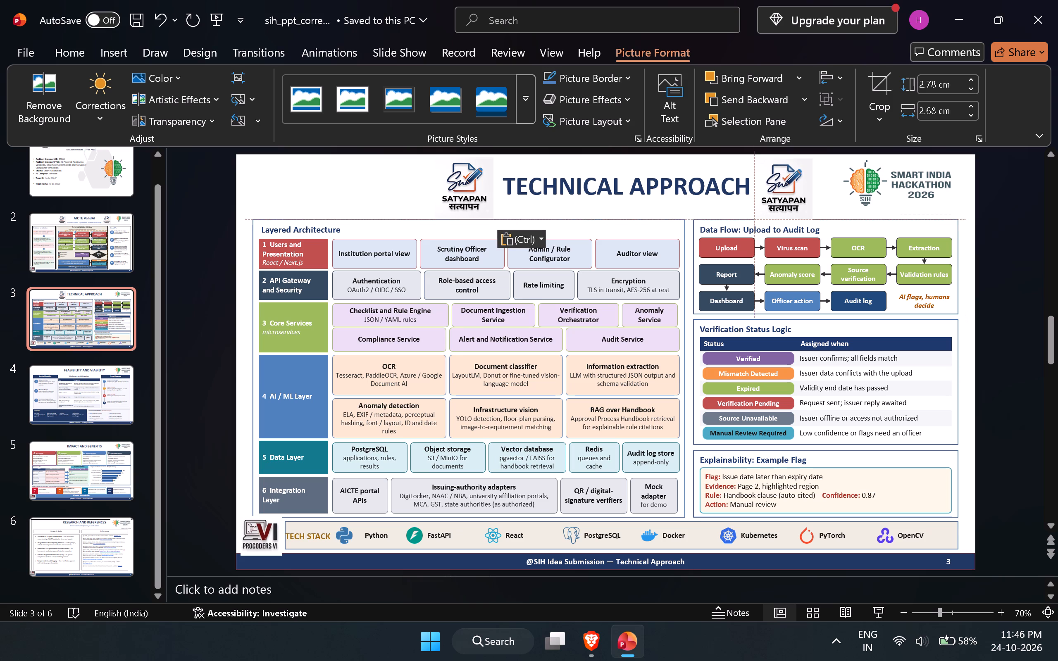
Fine-tune the position of slide 3's second SATYAPAN logo, between the TECHNICAL APPROACH title and the Smart India Hackathon logo.
left_click_drag(775, 190, 775, 191)
left_click(193, 359)
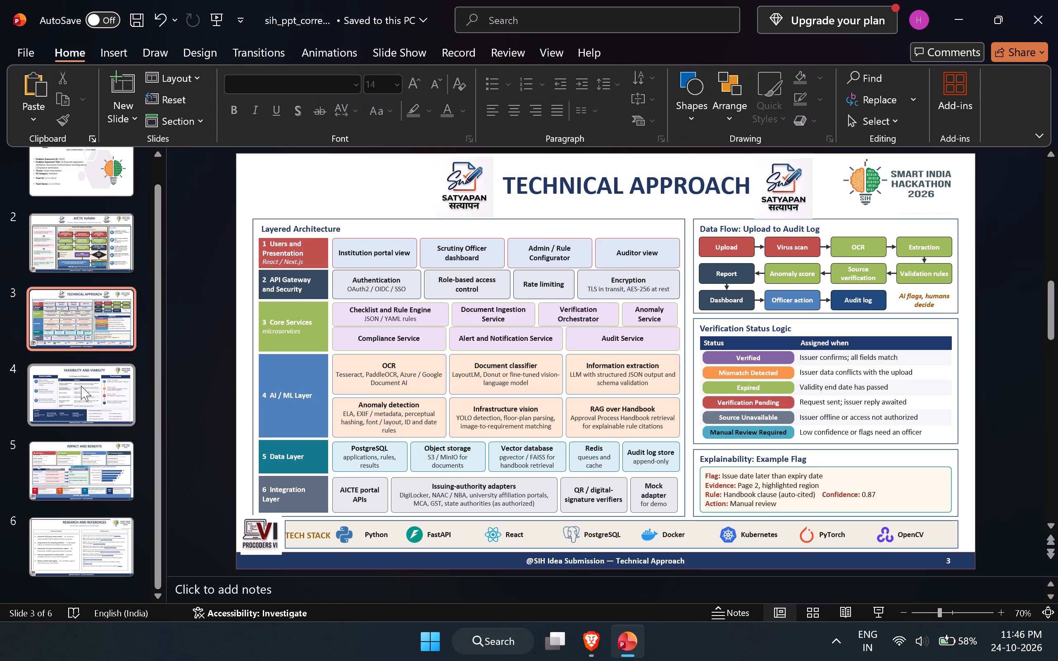
Paste two SATYAPAN logos onto slide 4 and place one on each side of the FEASIBILITY AND VIABILITY title, above the column headings.
left_click(104, 385)
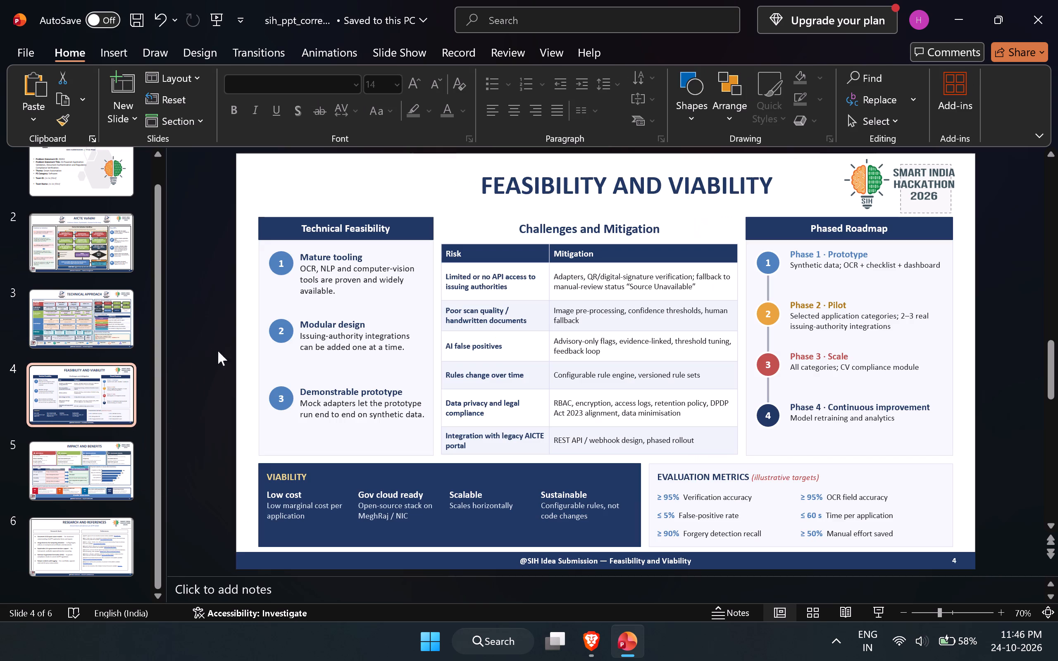
key("ctrl+v")
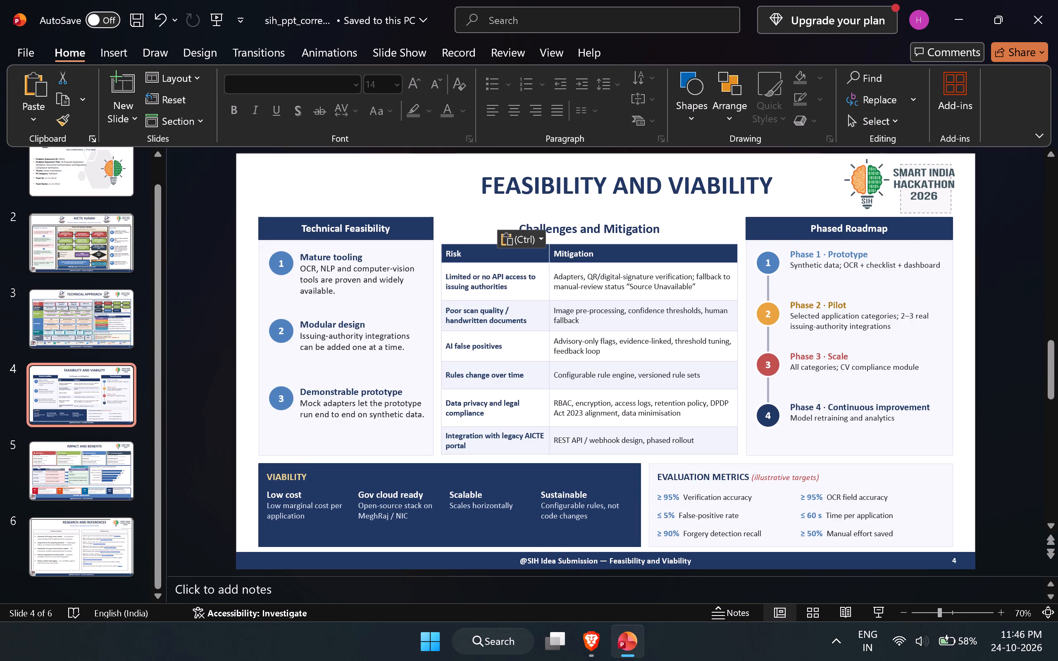
left_click_drag(460, 205, 436, 198)
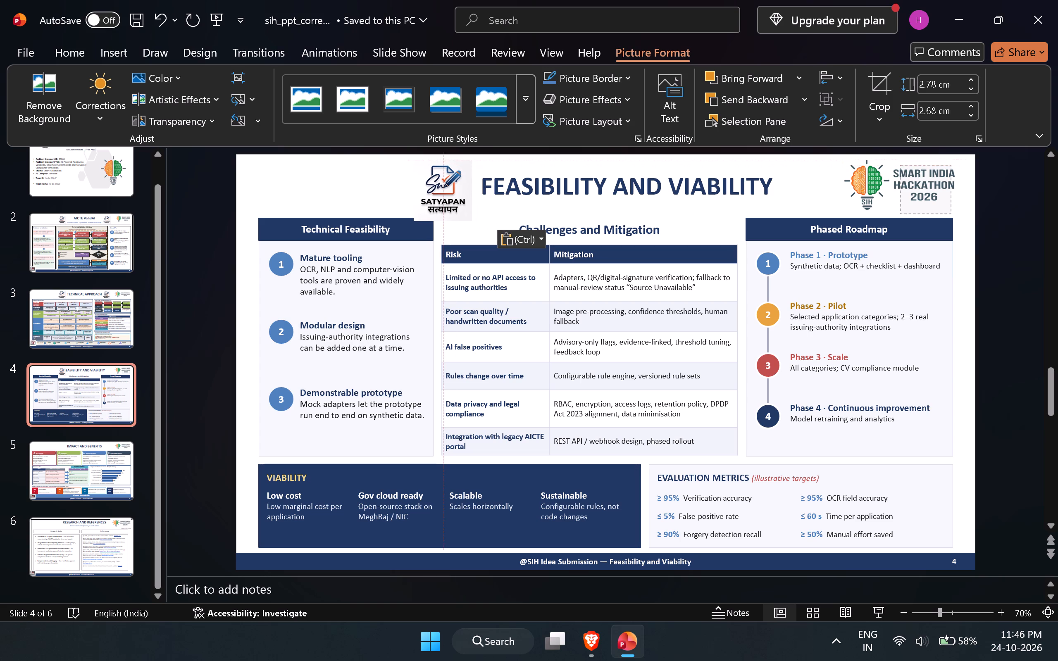
left_click_drag(436, 198, 439, 190)
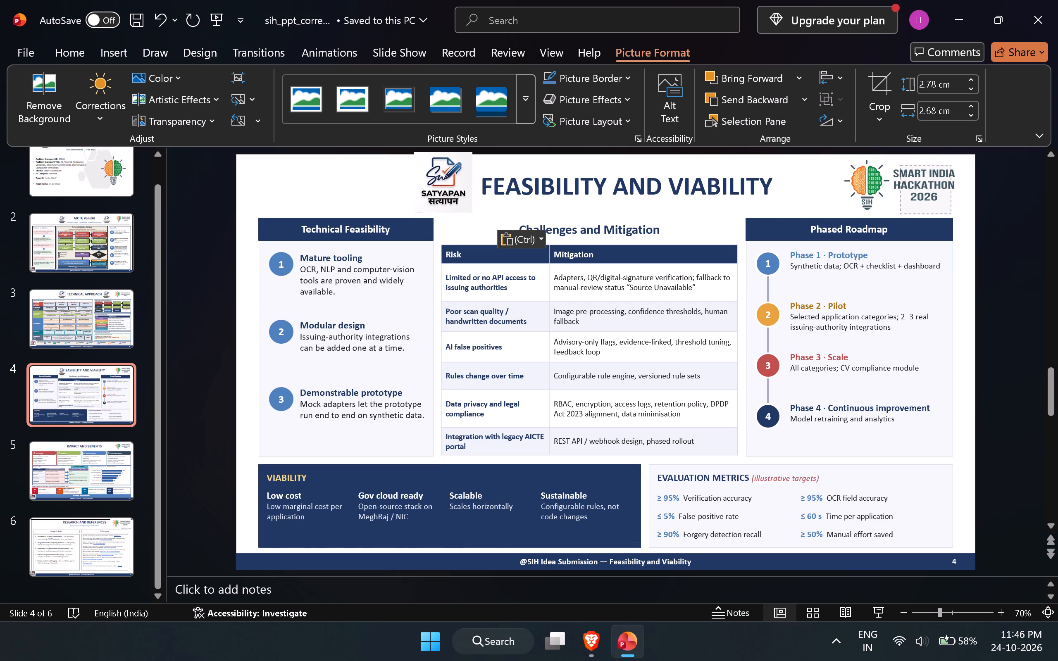
left_click_drag(439, 190, 442, 192)
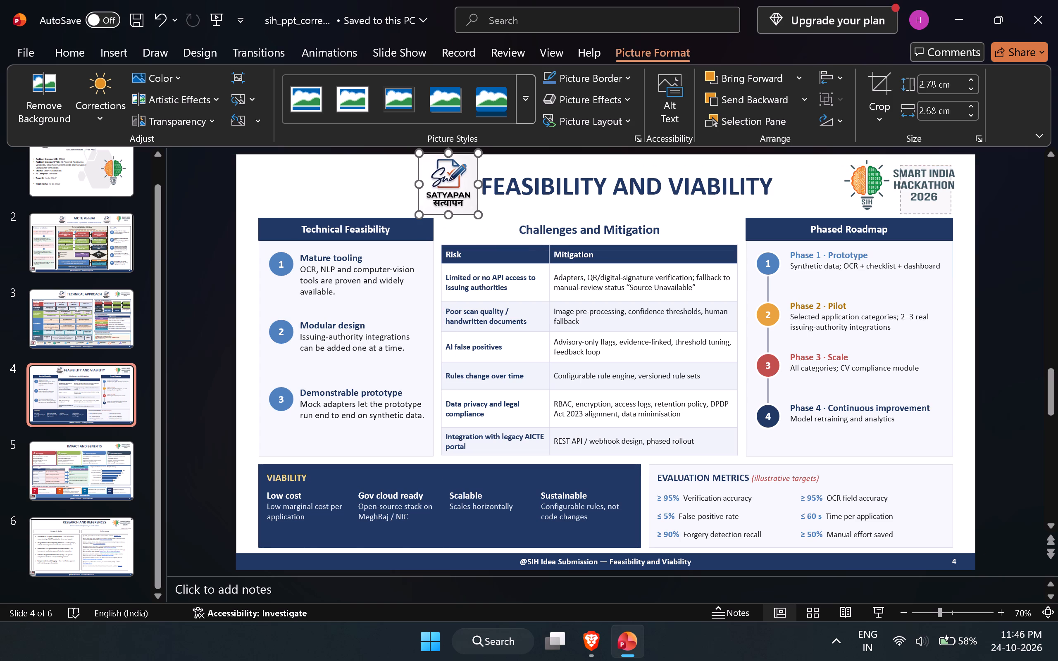
key("ctrl+v")
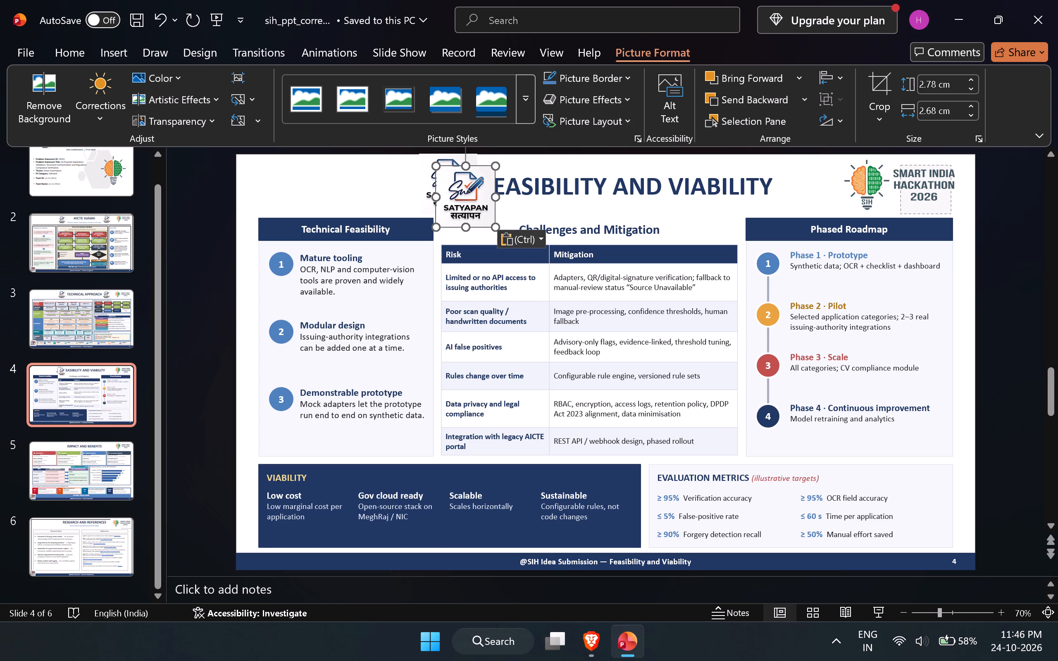
left_click_drag(475, 189, 803, 187)
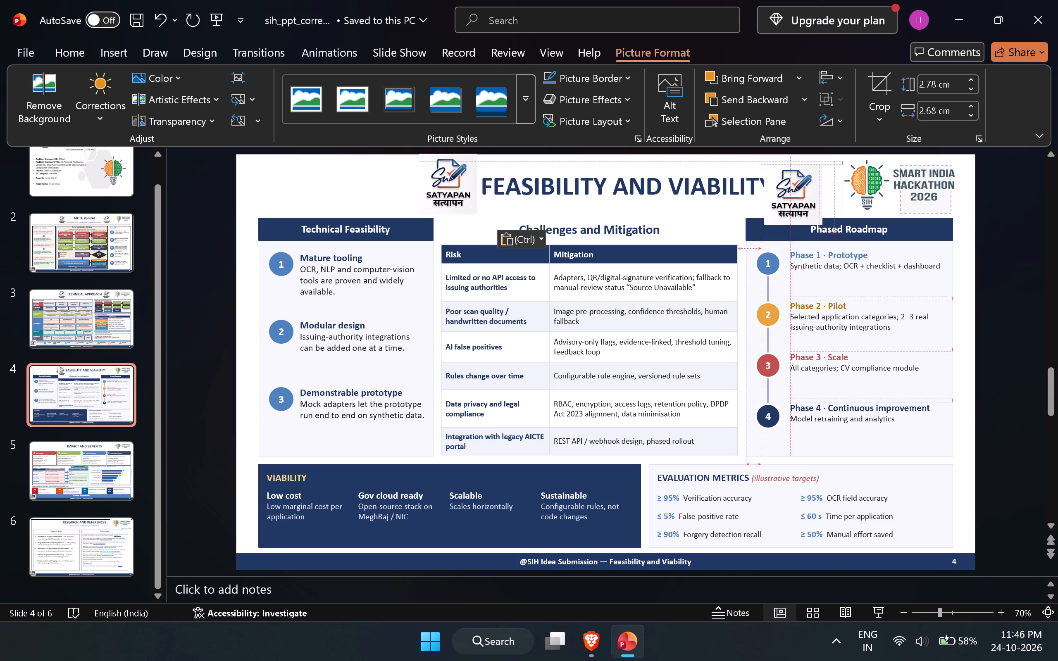
left_click_drag(803, 187, 809, 180)
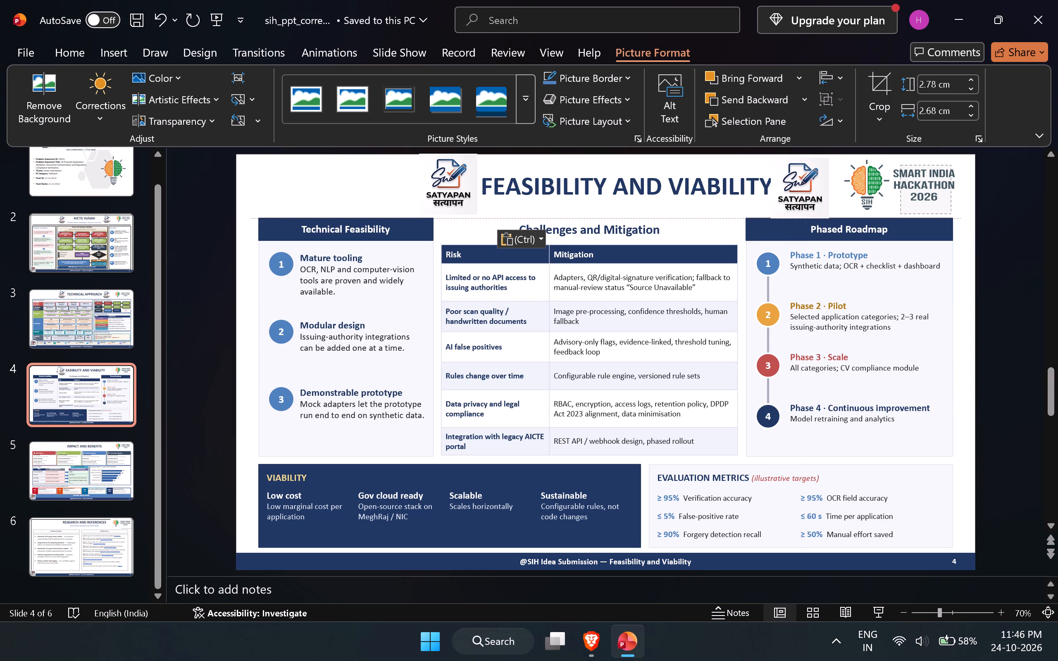
left_click_drag(809, 180, 809, 178)
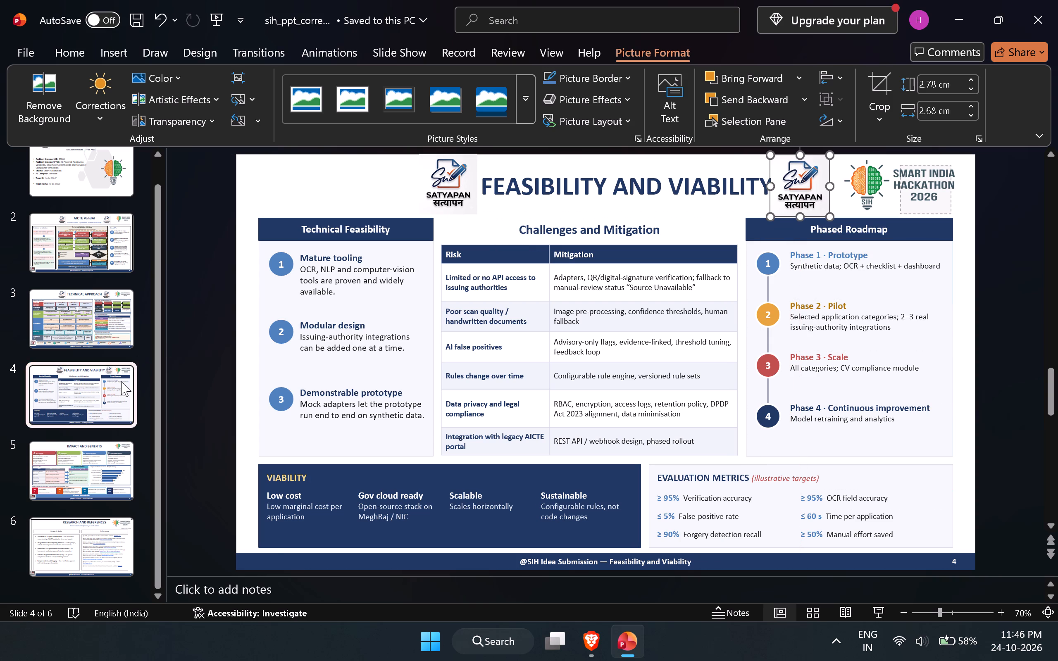
Paste two SATYAPAN logos onto slide 5 and place them level with each other, one on each side of the IMPACT AND BENEFITS title.
left_click(73, 456)
key("ctrl+v")
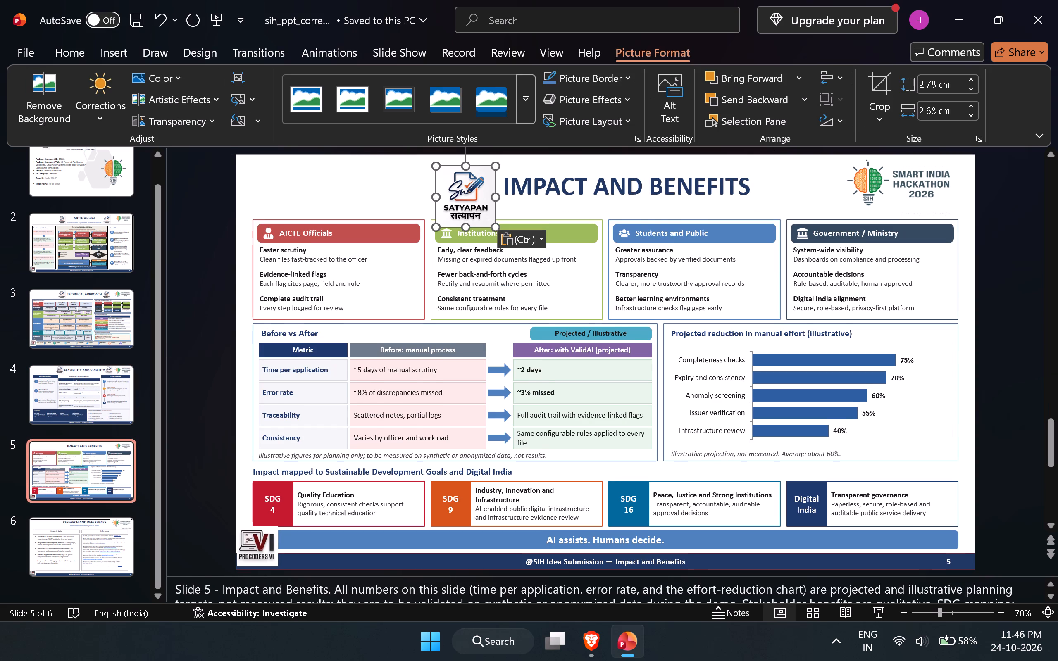
left_click_drag(457, 201, 456, 190)
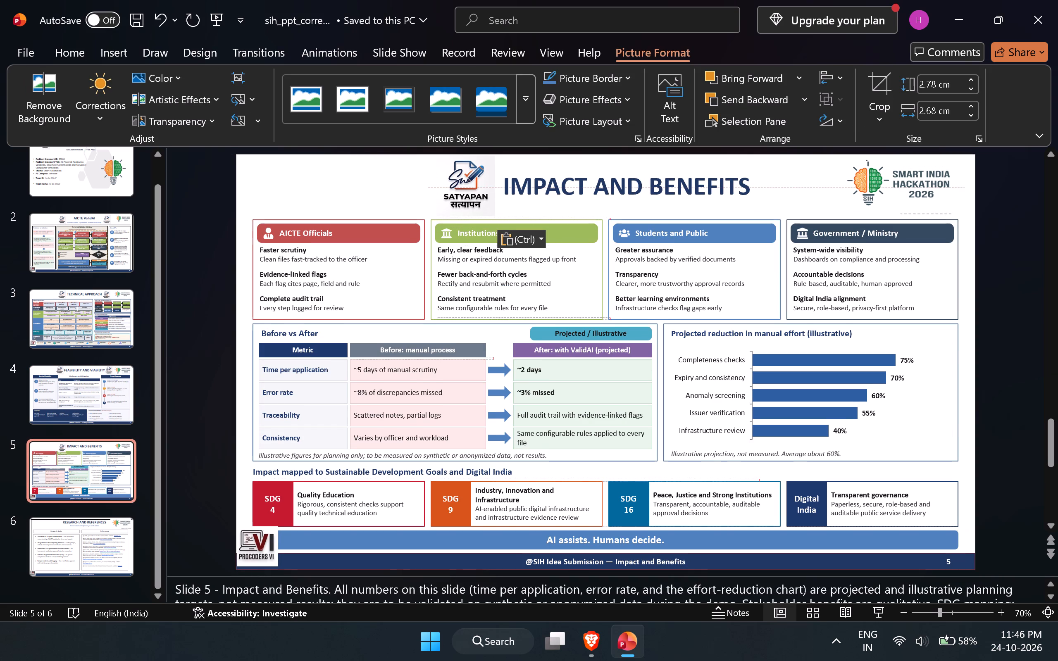
left_click_drag(456, 190, 456, 191)
key("ctrl+v")
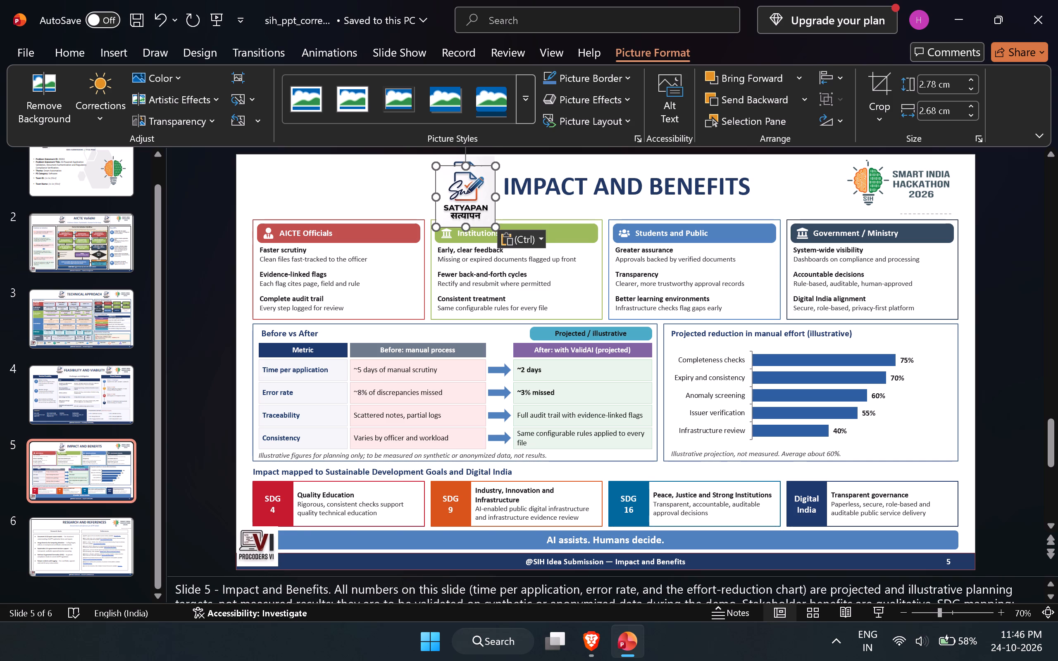
left_click_drag(457, 204, 790, 193)
Paste two SATYAPAN logos onto slide 6 and place them level with each other, one on each side of the RESEARCH AND REFERENCES title.
left_click(82, 523)
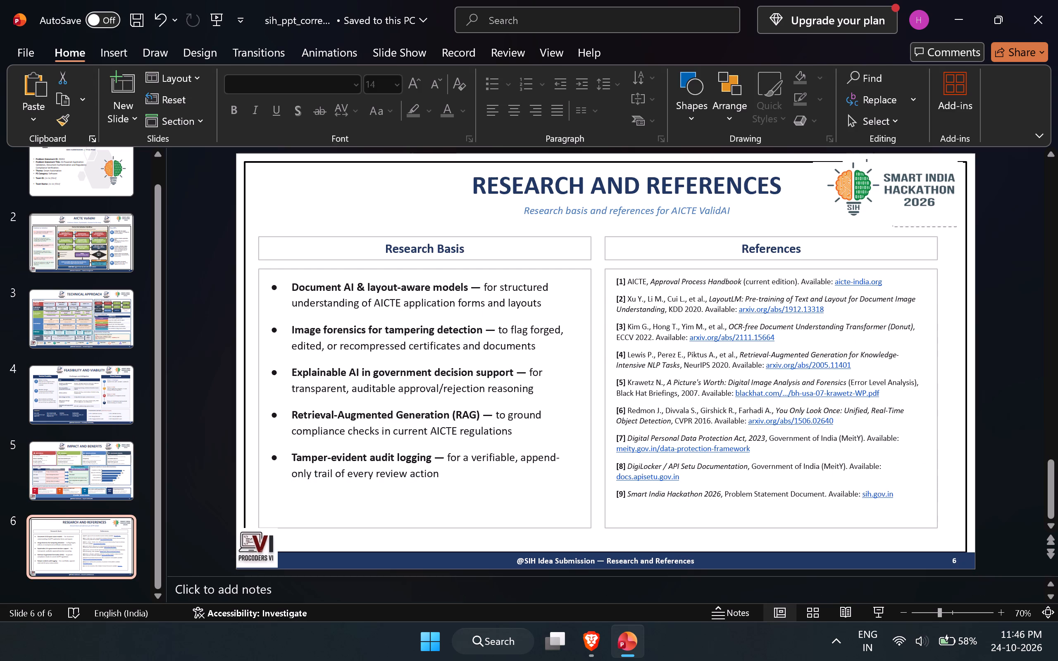
key("ctrl+v")
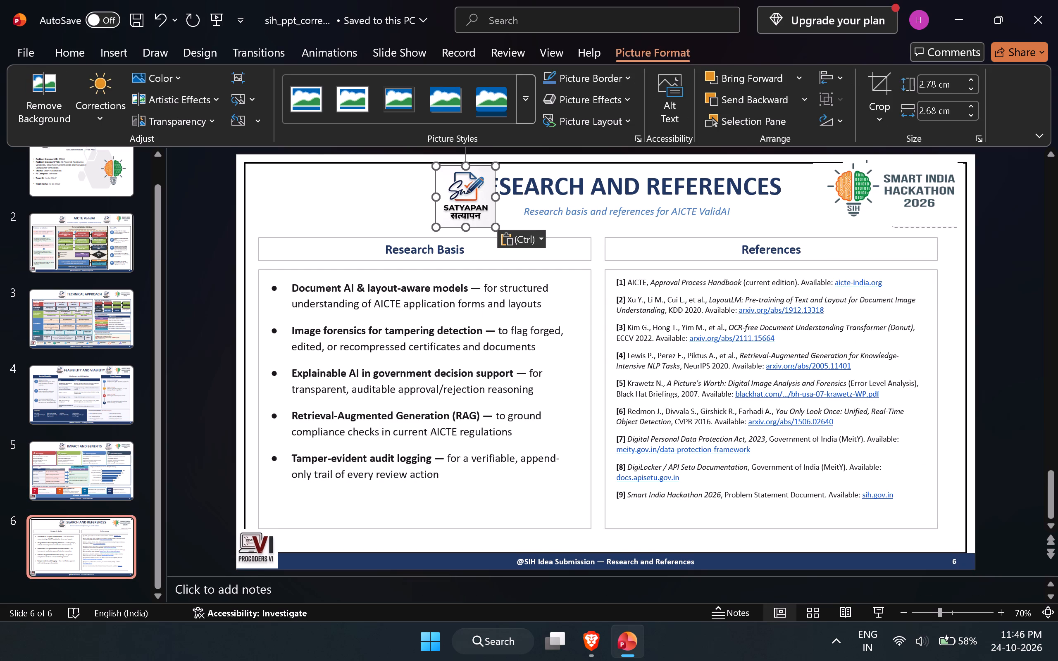
left_click_drag(466, 205, 425, 207)
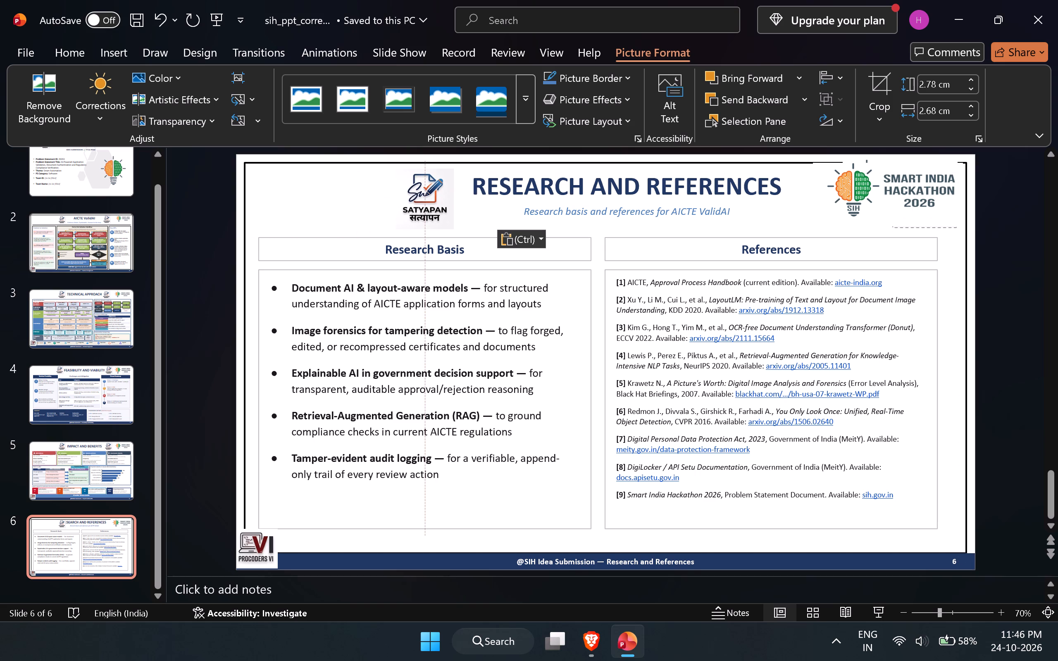
left_click_drag(425, 207, 437, 204)
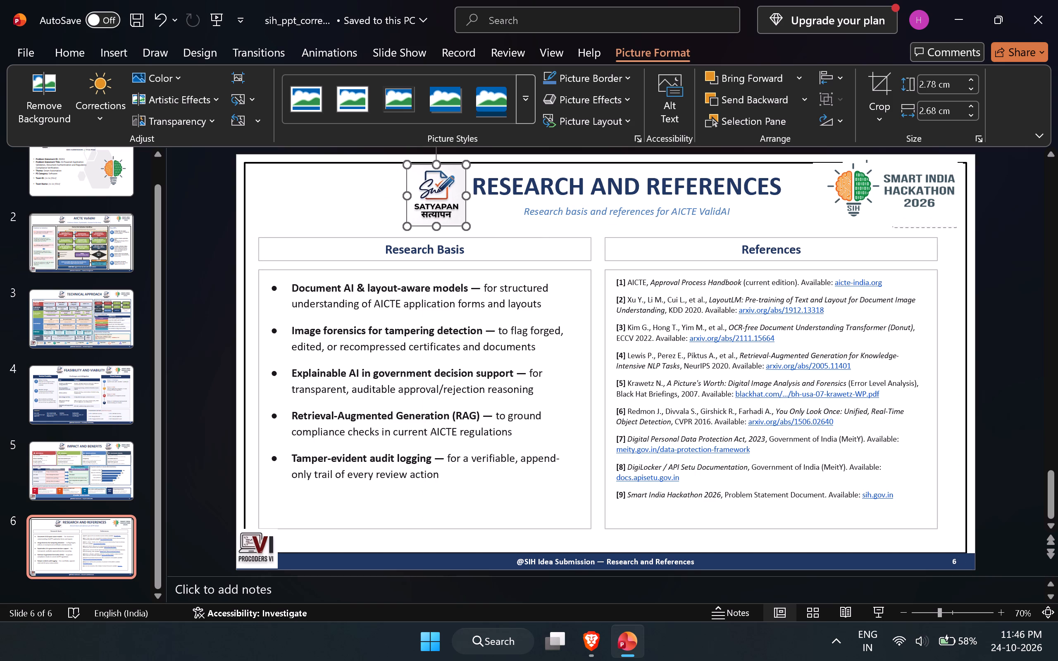
key("ctrl+v")
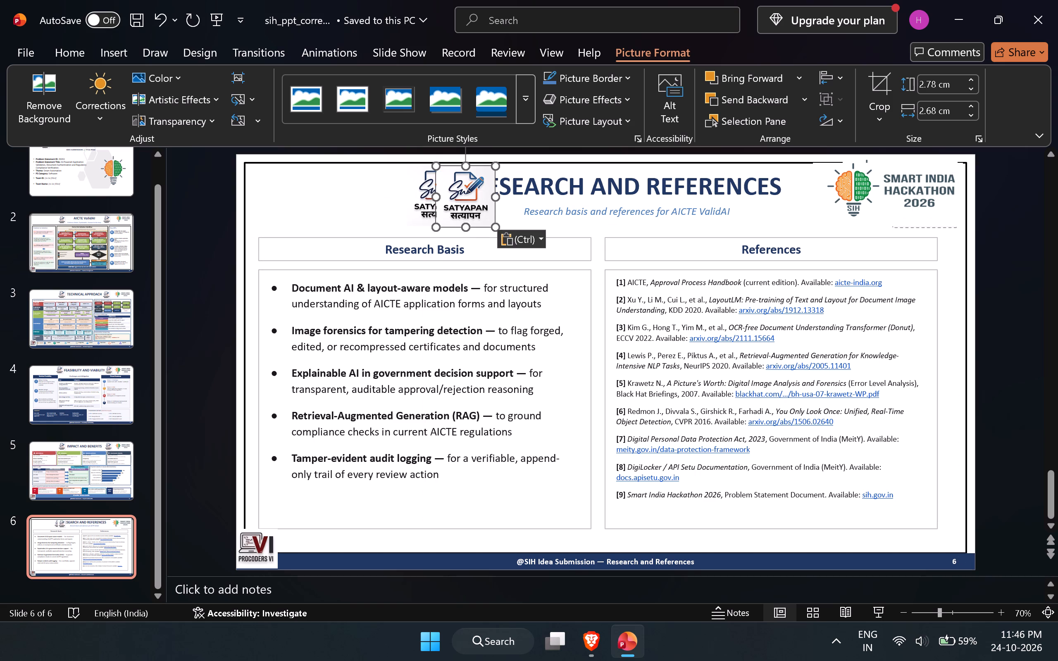
left_click_drag(468, 209, 813, 209)
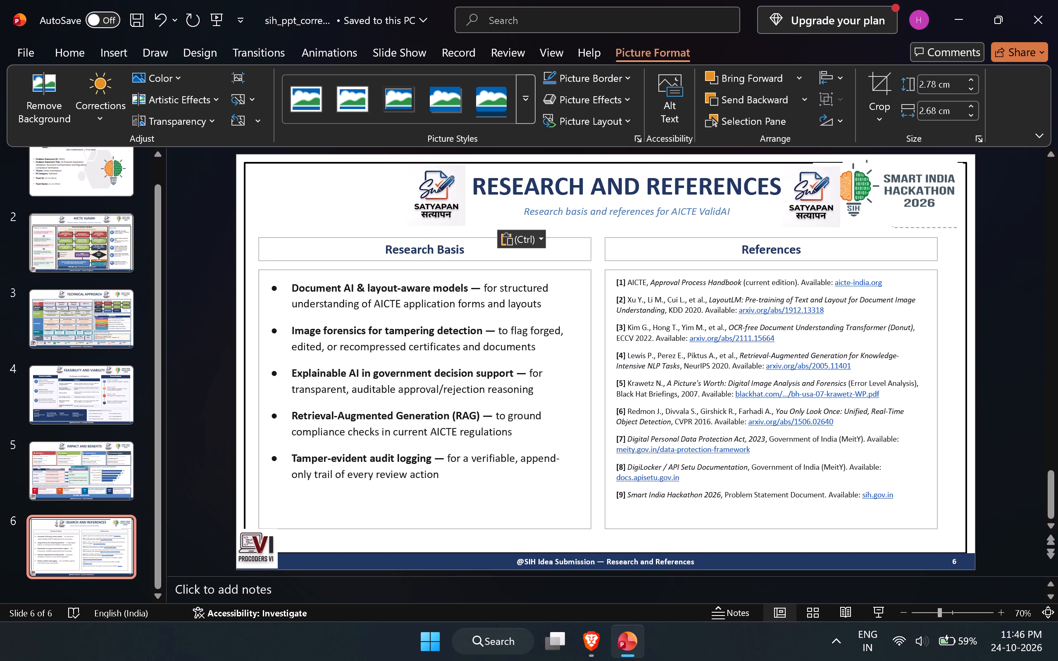
left_click_drag(813, 209, 813, 209)
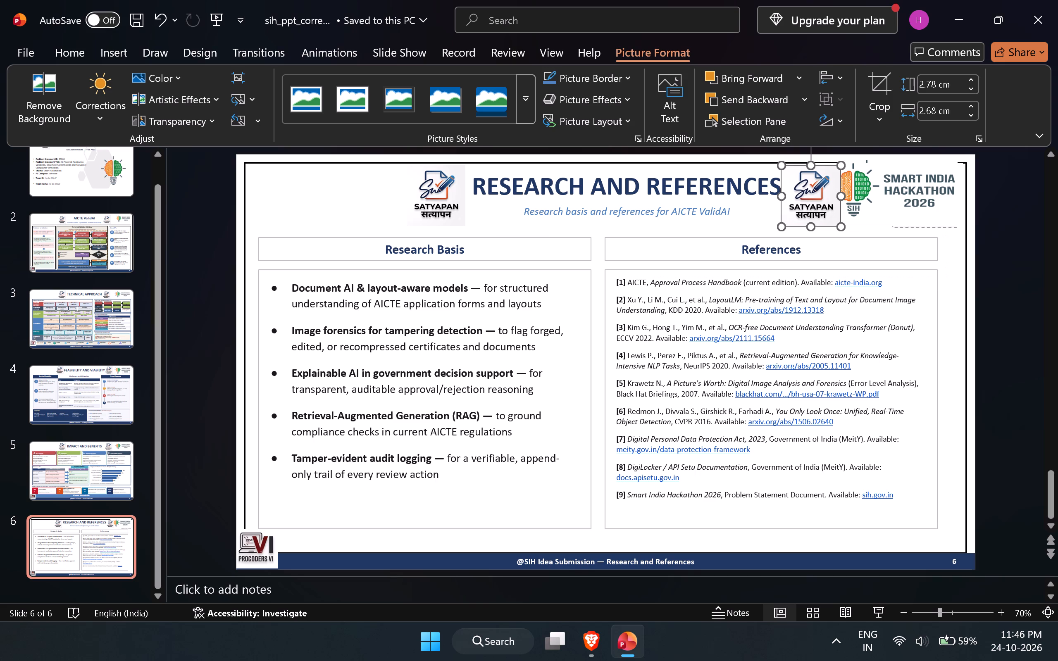
Narrow slide 6's Smart India Hackathon logo from its left edge to about 5.34 cm wide, clear of the neighbouring SATYAPAN logo.
left_click(859, 199)
left_click_drag(816, 195, 860, 191)
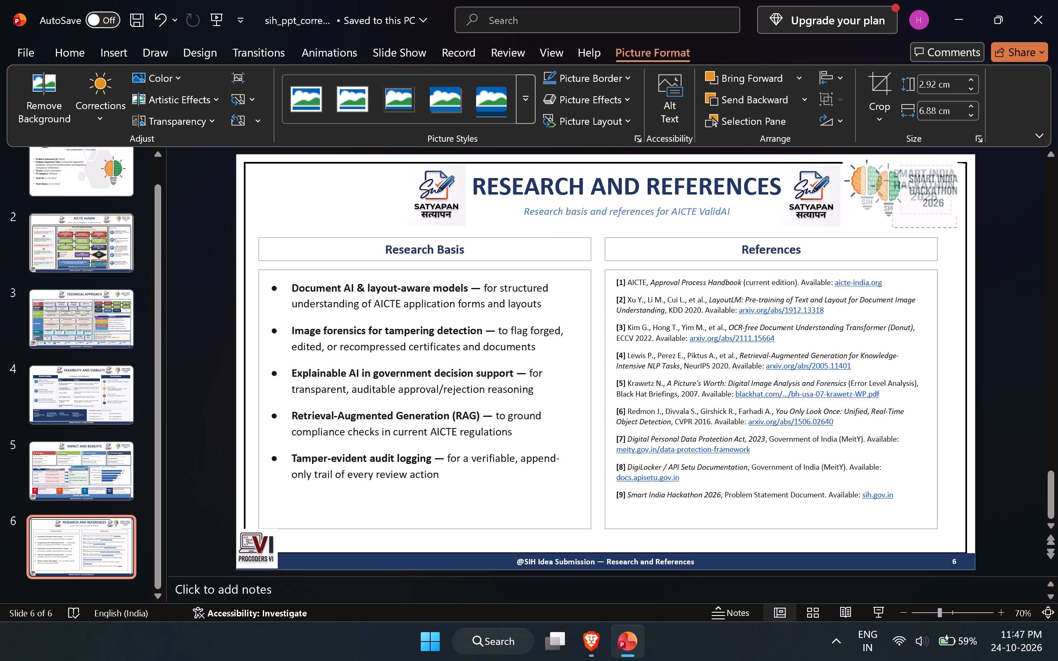
left_click_drag(860, 191, 847, 190)
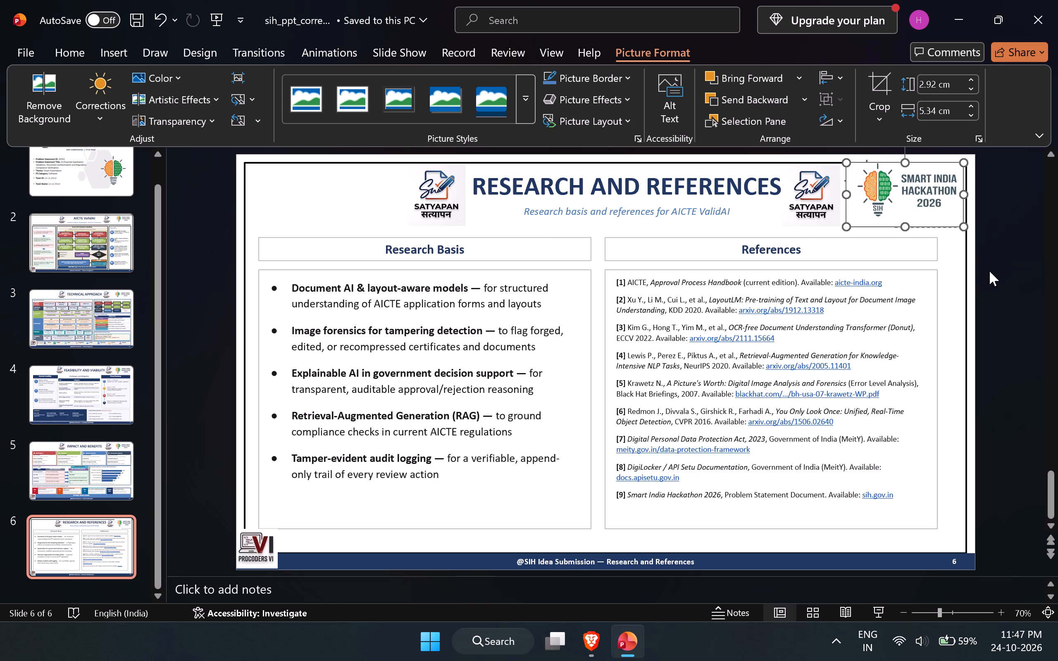
left_click(992, 274)
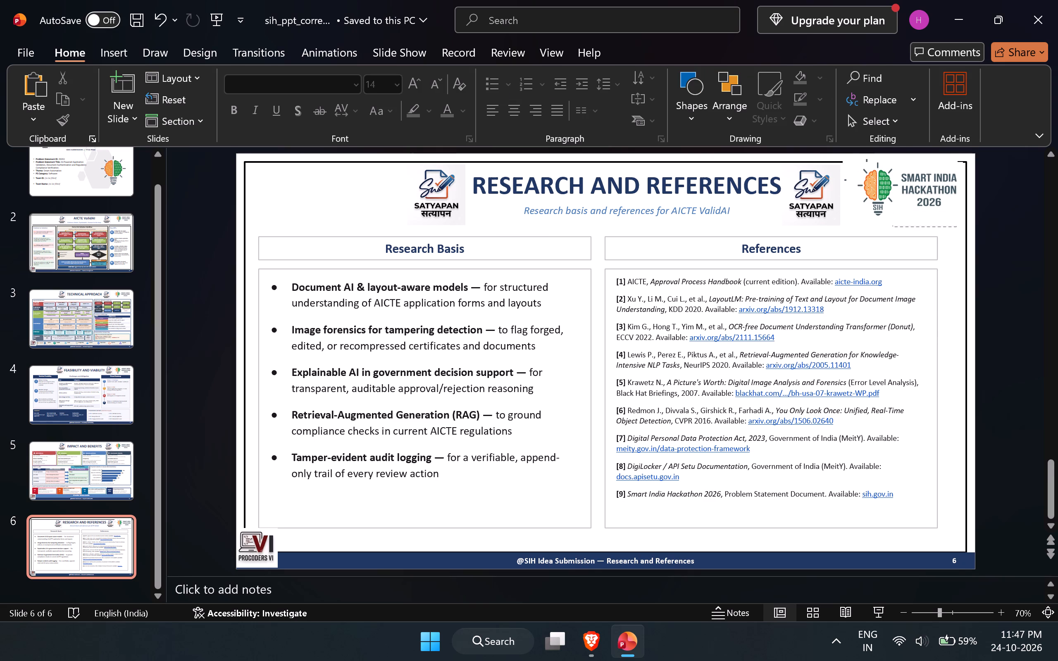
Enlarge slide 6's Smart India Hackathon logo slightly by extending its left, top and bottom edges outward.
left_click(890, 180)
left_click(850, 194)
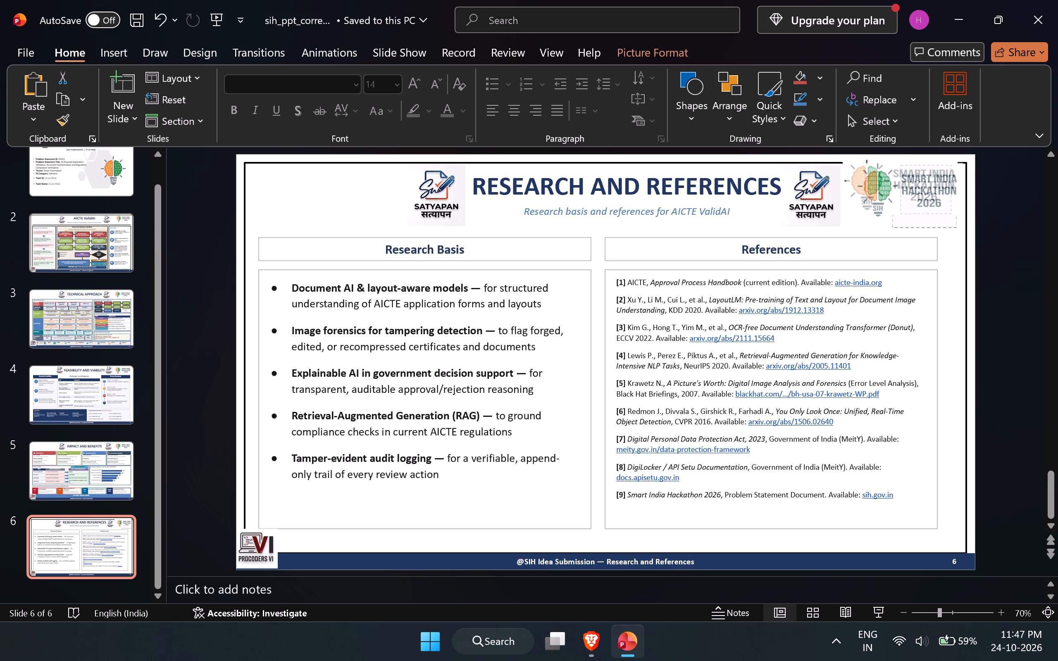
left_click_drag(905, 164, 904, 160)
left_click(848, 195)
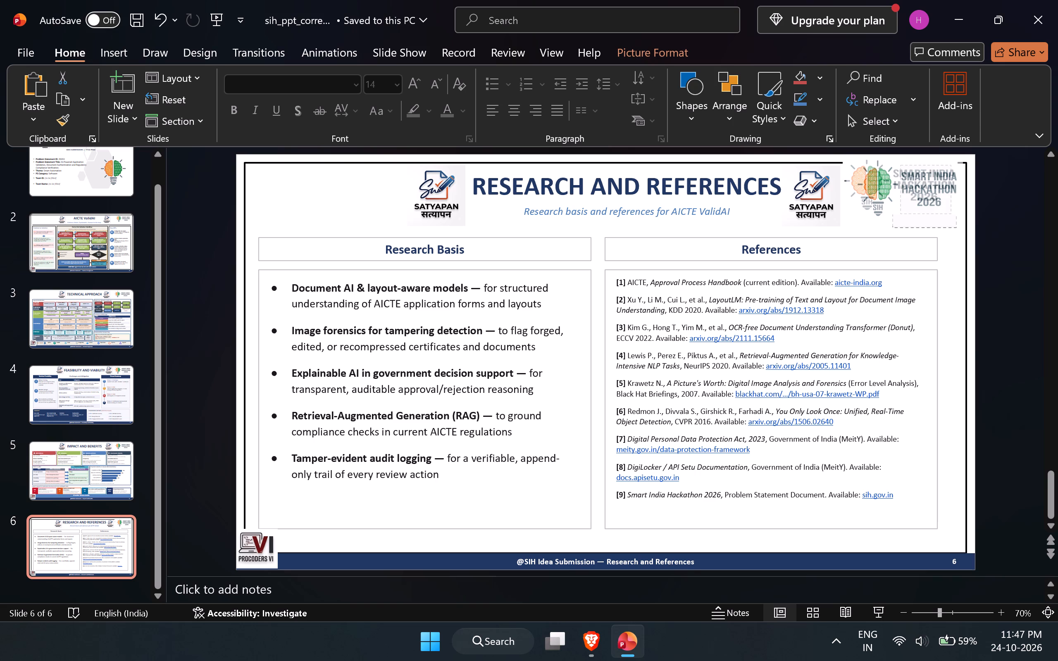
left_click(1003, 210)
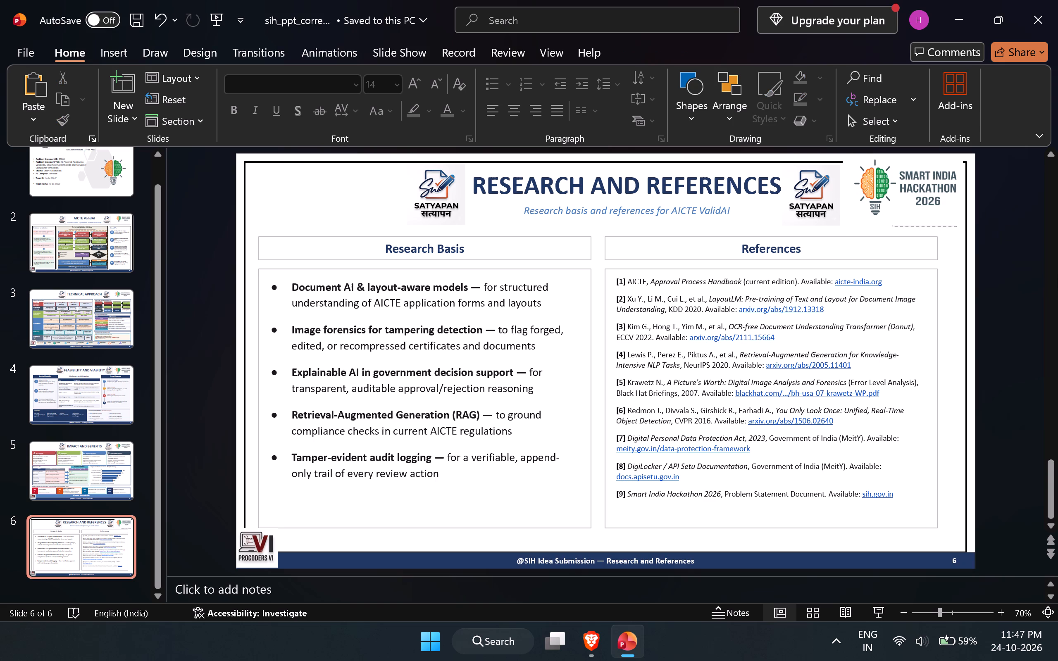
left_click(928, 216)
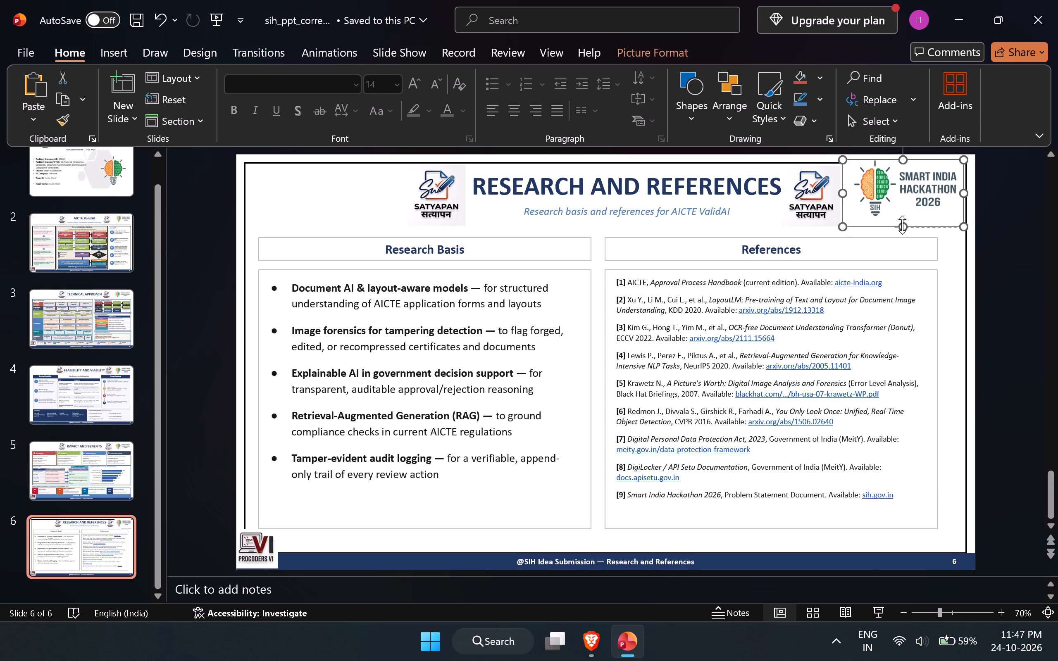
left_click(903, 225)
left_click_drag(903, 226, 903, 231)
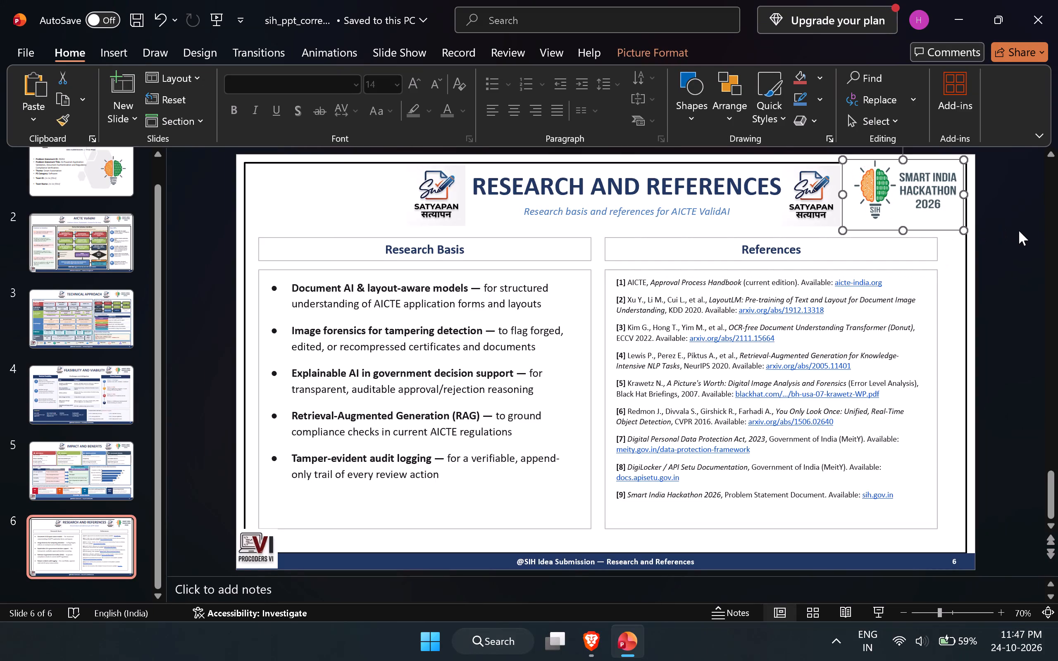
left_click(1019, 231)
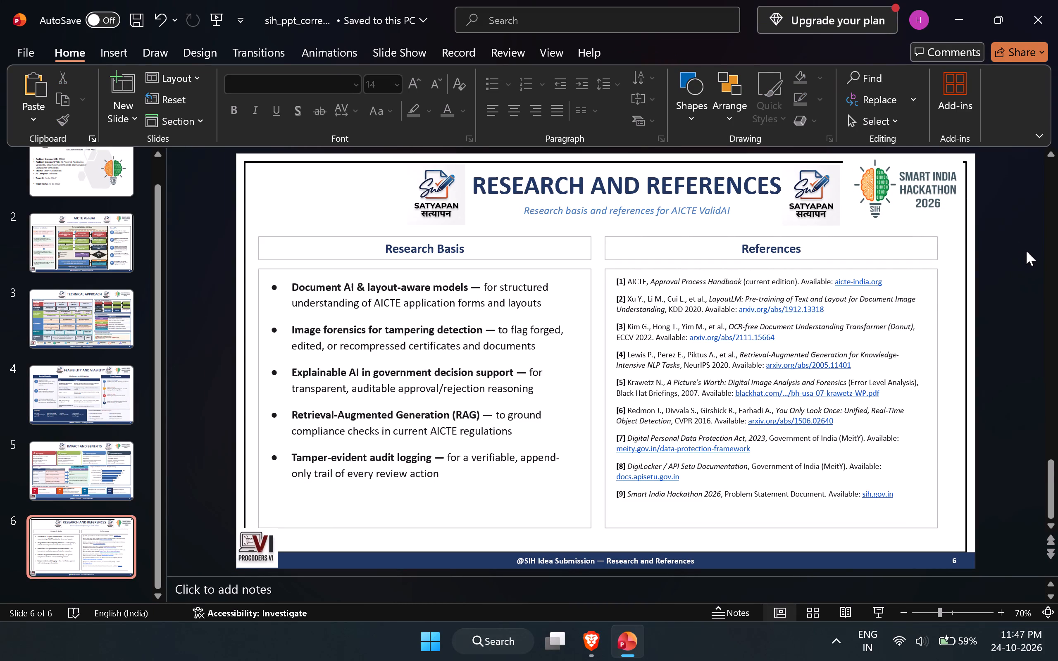
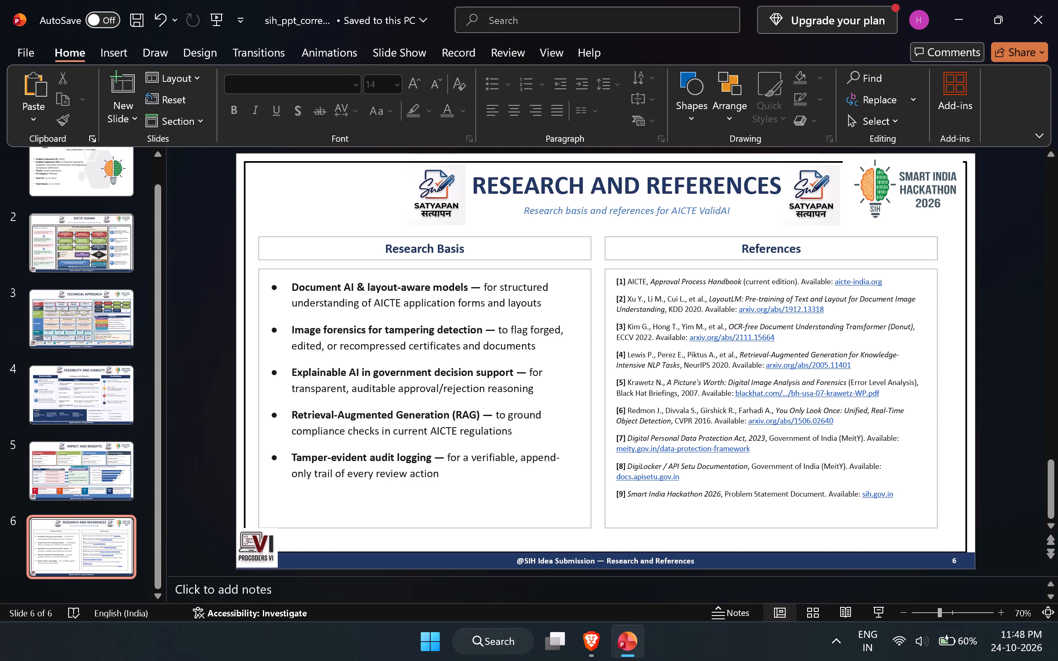
Add a new bullet reading "RESEARCH PAPER" at the end of slide 6's Research Basis list.
left_click(444, 480)
key("Return")
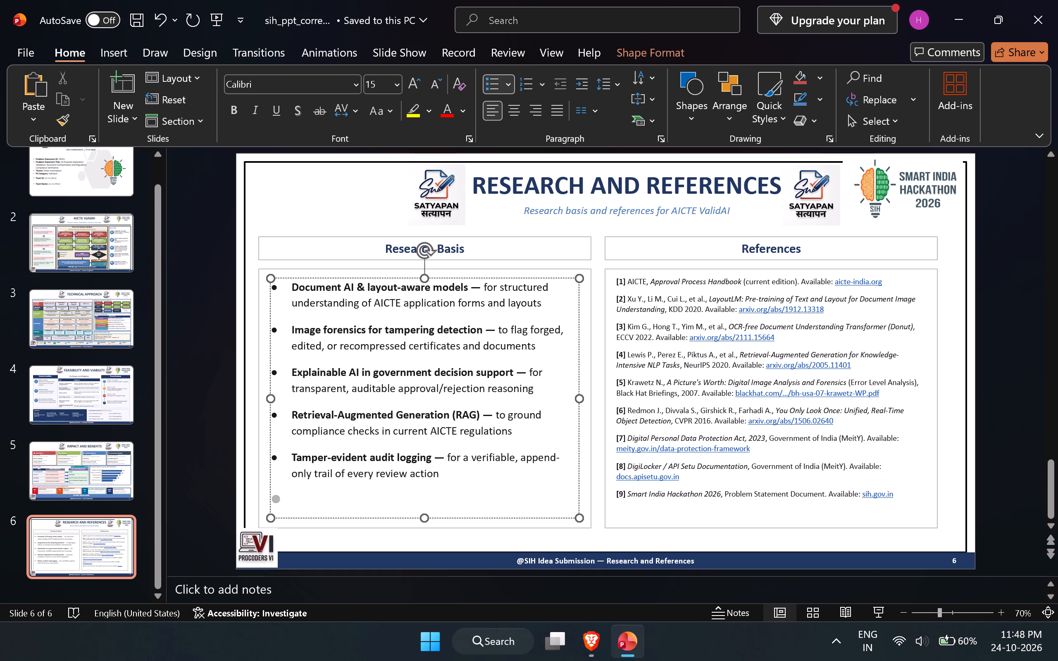
type("re")
key("BackSpace")
key("BackSpace")
type("RE")
key("a")
key("BackSpace")
type("SEA")
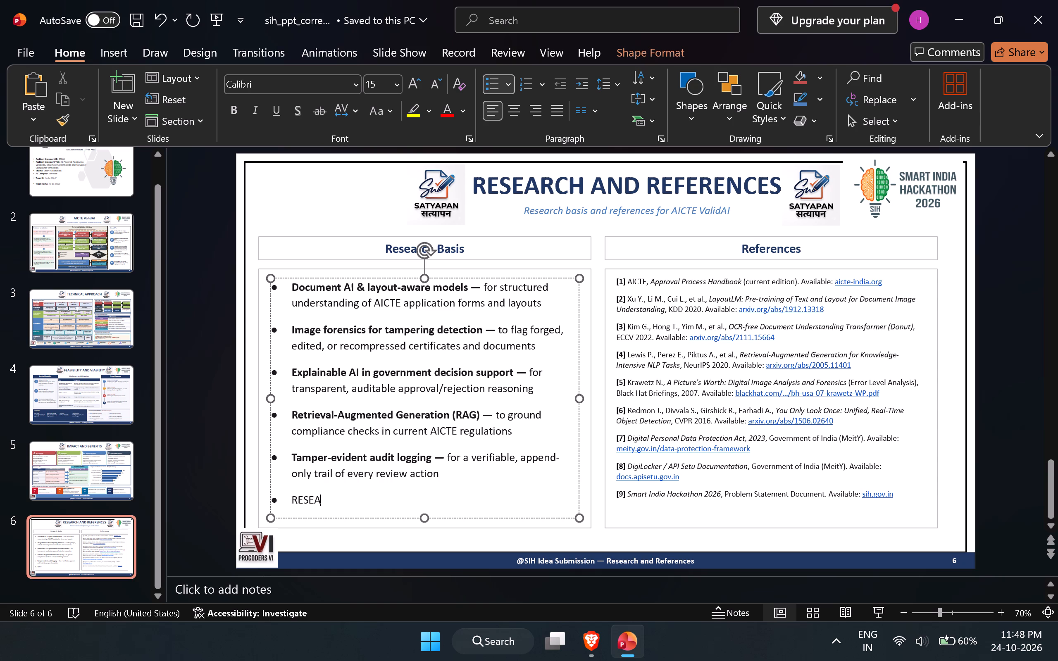
type("RCH")
key("space")
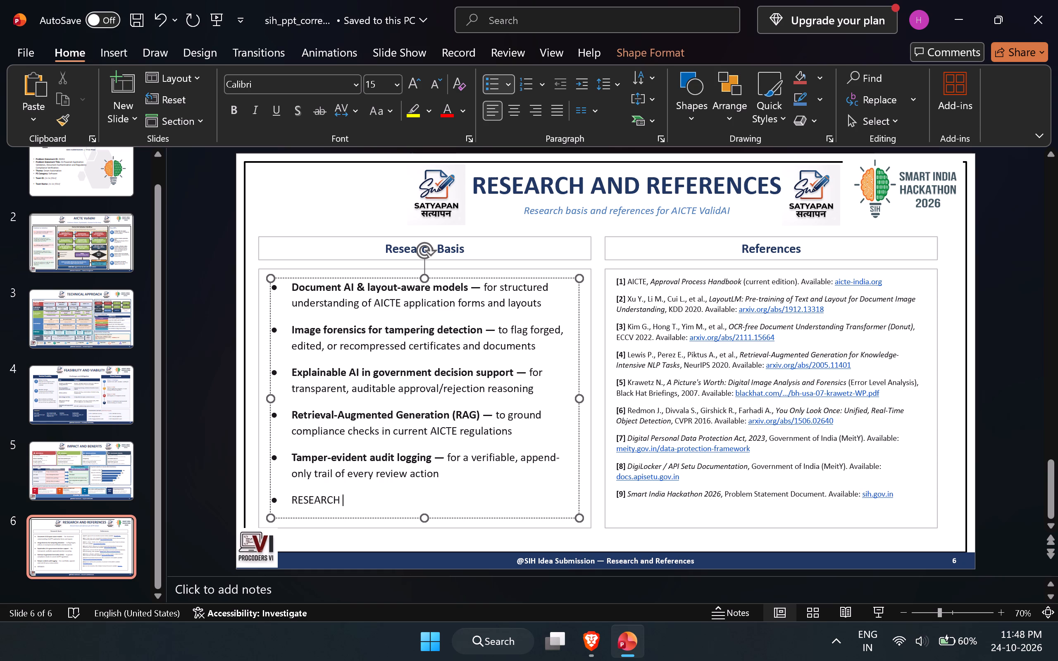
type("PA")
type("PER")
key("space")
Format the RESEARCH PAPER bullet text as bold italic at font size 16.
left_click_drag(381, 498, 311, 495)
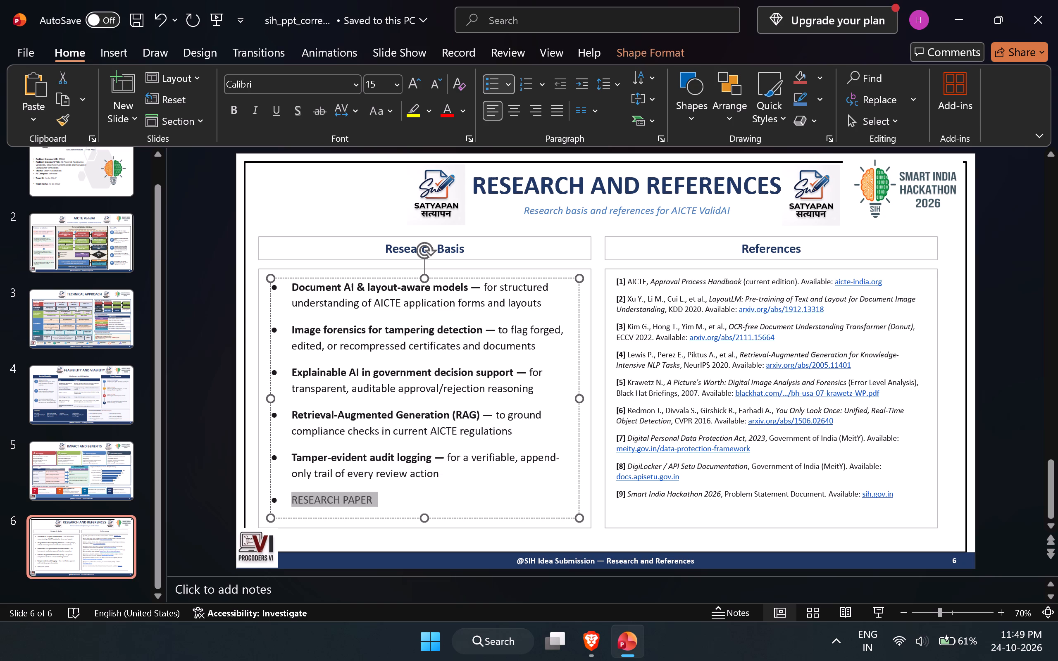
right_click(330, 493)
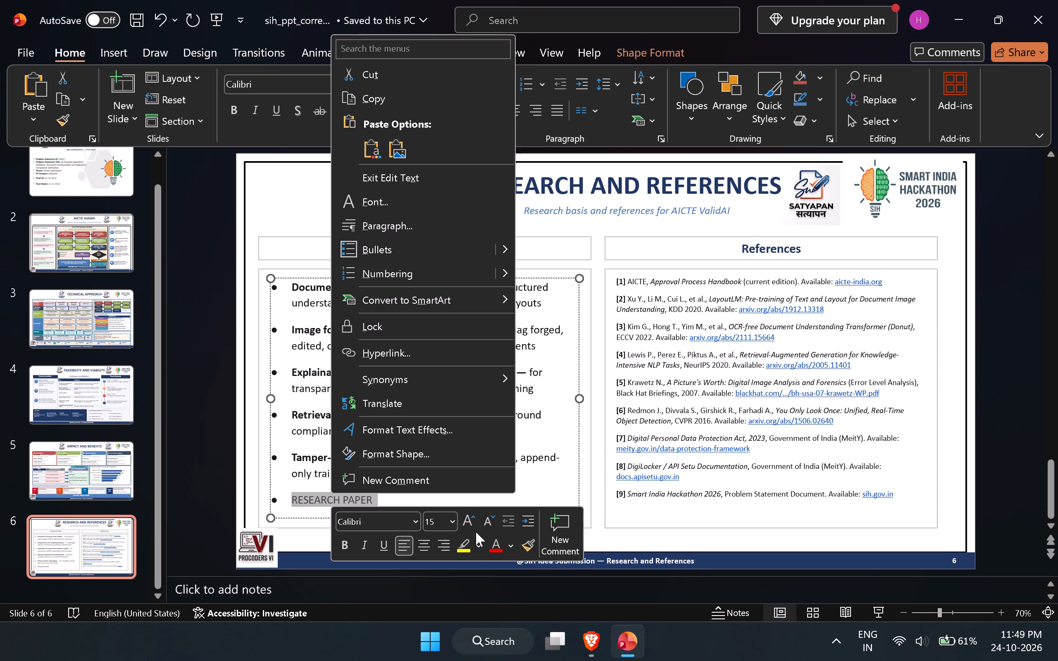
left_click(462, 523)
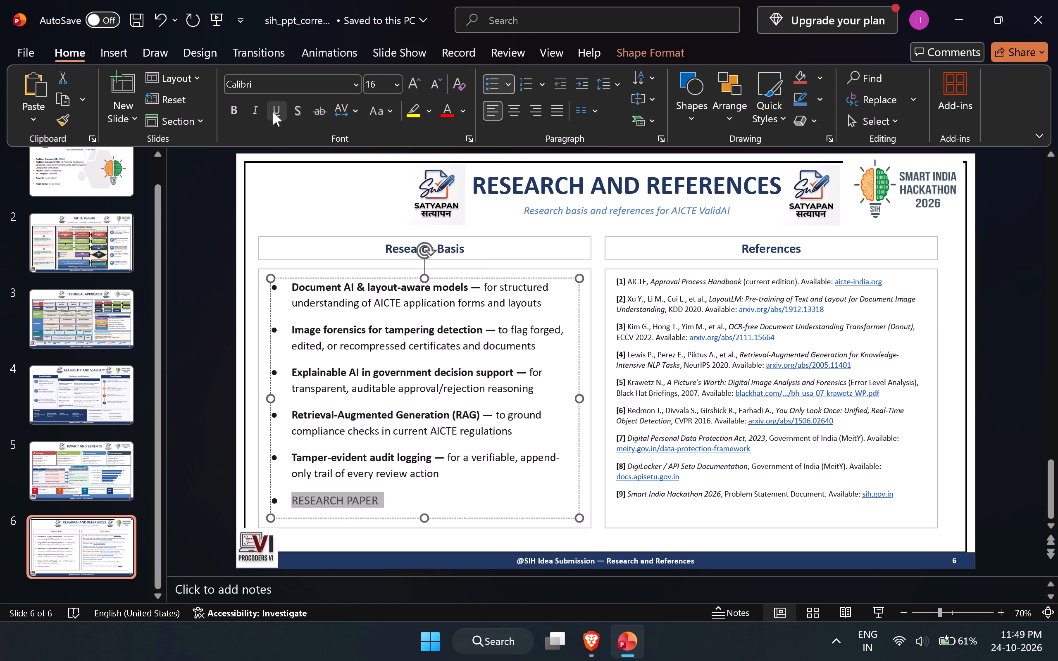
left_click(237, 108)
left_click(254, 112)
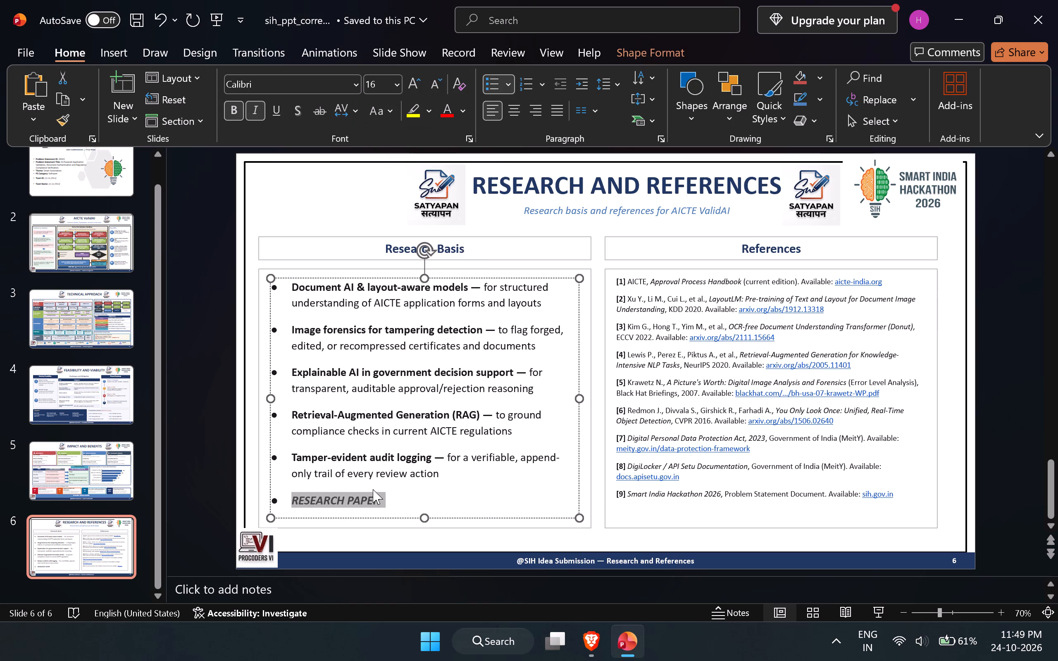
left_click(381, 497)
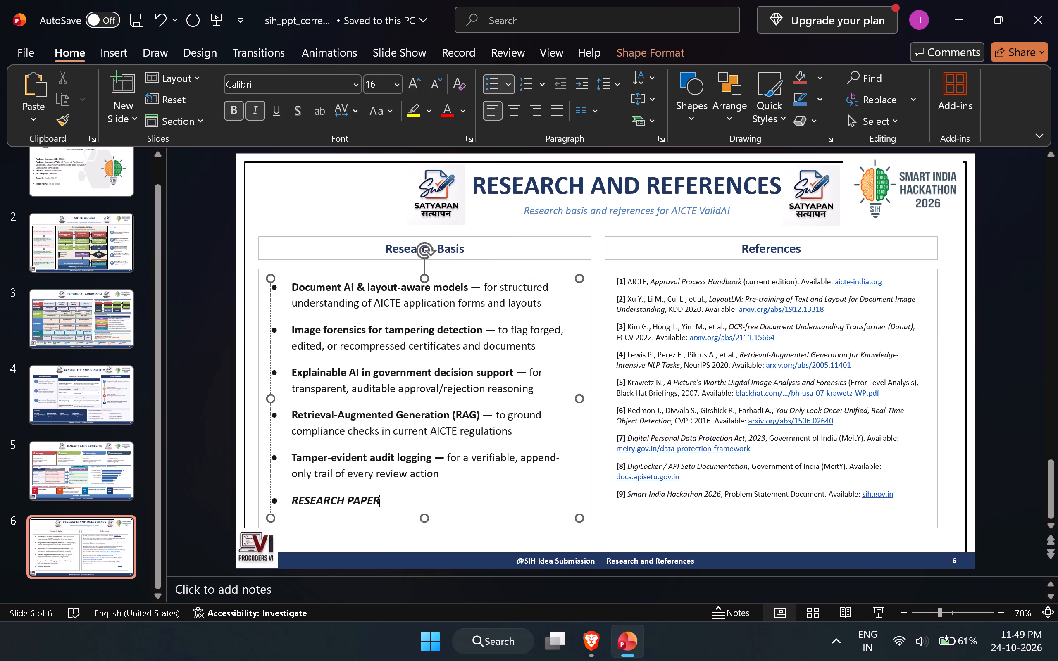
Copy the RESEARCH PAPER text, delete its bullet from the list's end, and finish the Tamper-evident audit logging bullet with a period.
key("ctrl+c")
left_click_drag(383, 498, 291, 489, "ctrl")
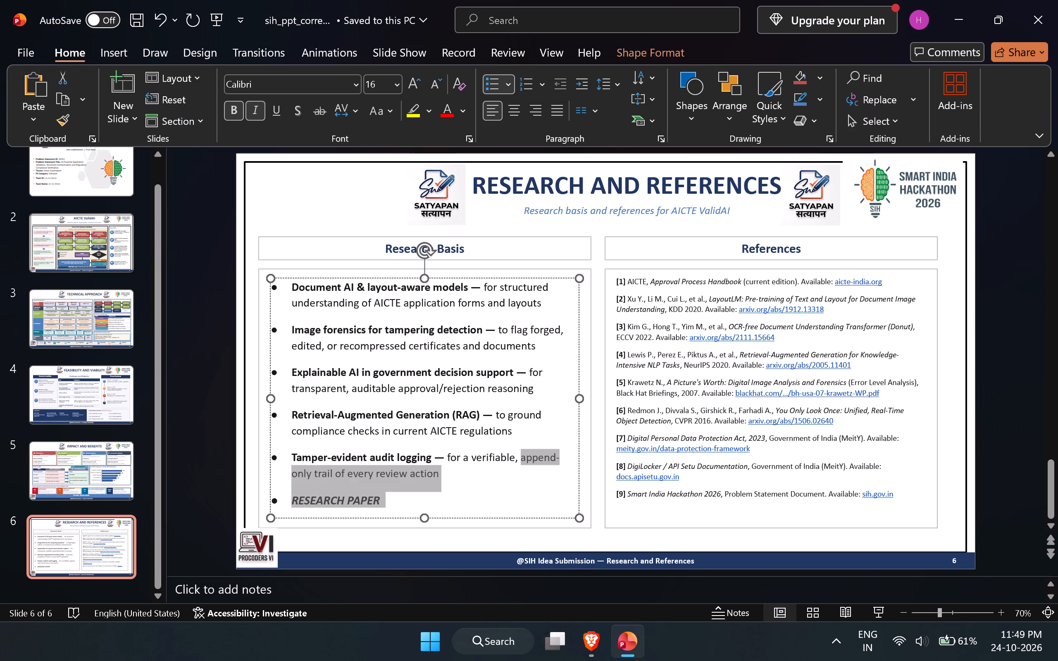
left_click_drag(291, 489, 291, 499, "ctrl")
key("ctrl+c")
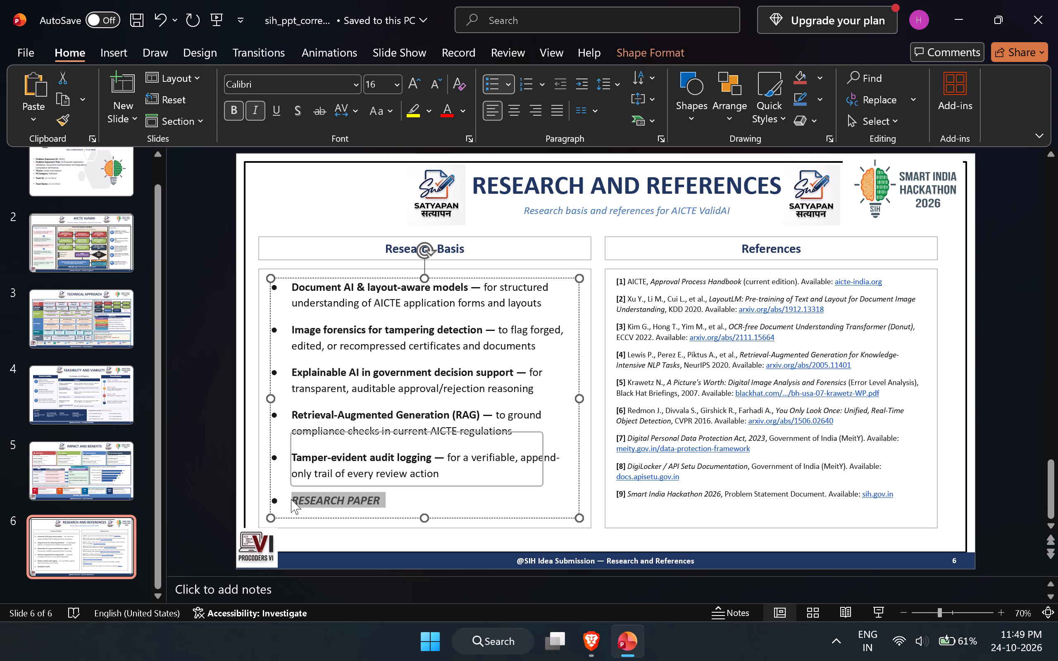
key("BackSpace")
key("BackSpace")
key("n")
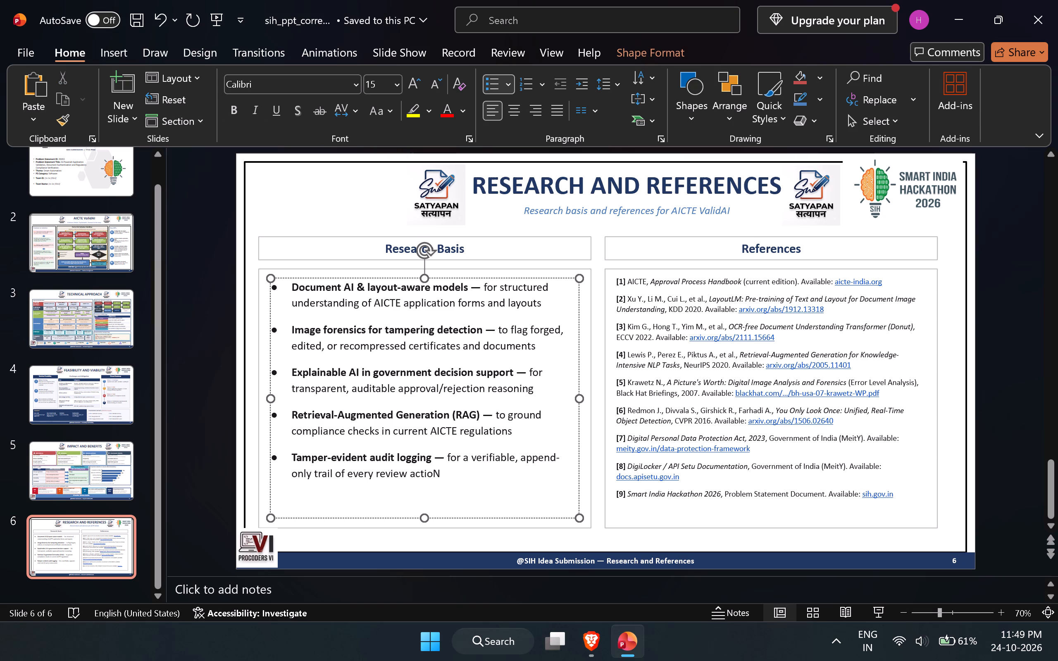
key("n")
key("period")
Paste the RESEARCH PAPER text as the first bullet of the Research Basis list, leaving no empty bullet beneath it.
left_click(288, 292)
key("Return")
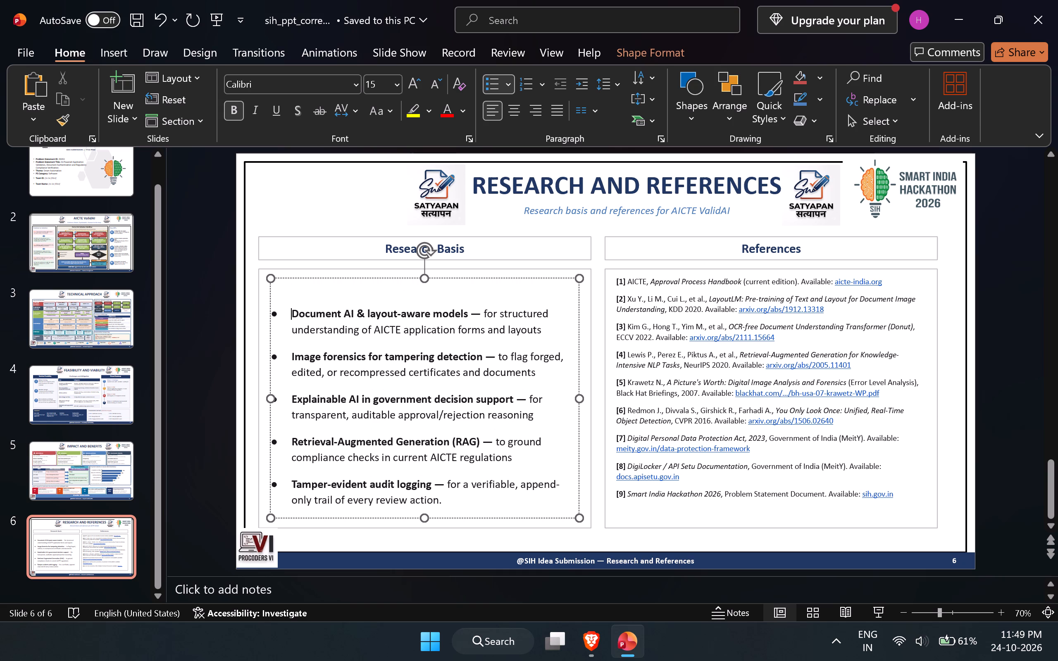
left_click(288, 292)
key("ctrl+v")
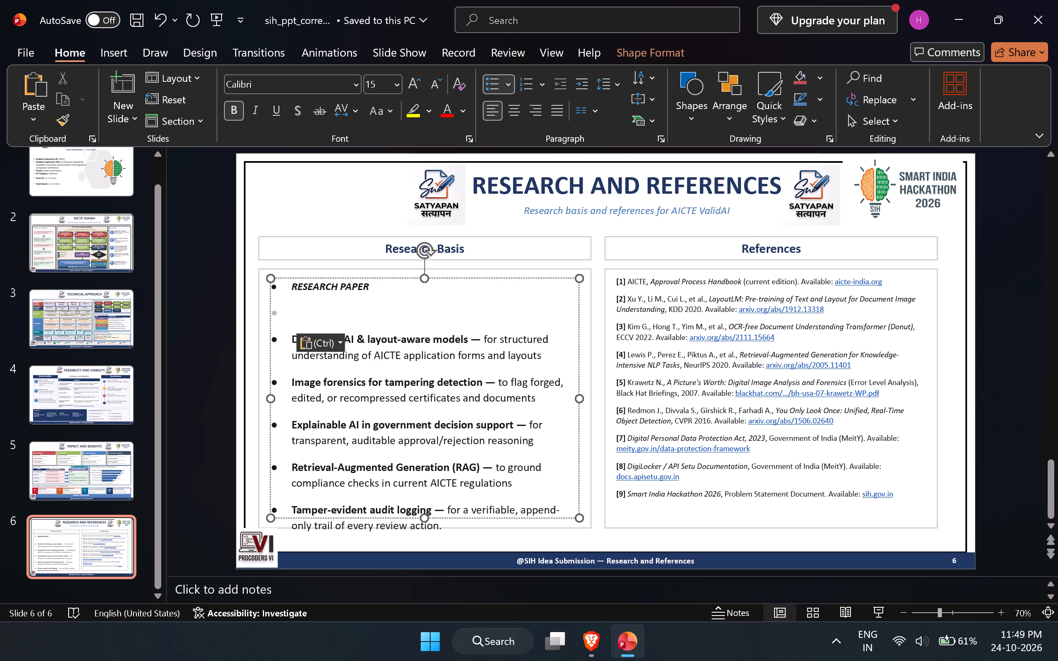
left_click(303, 321)
key("BackSpace")
key("BackSpace")
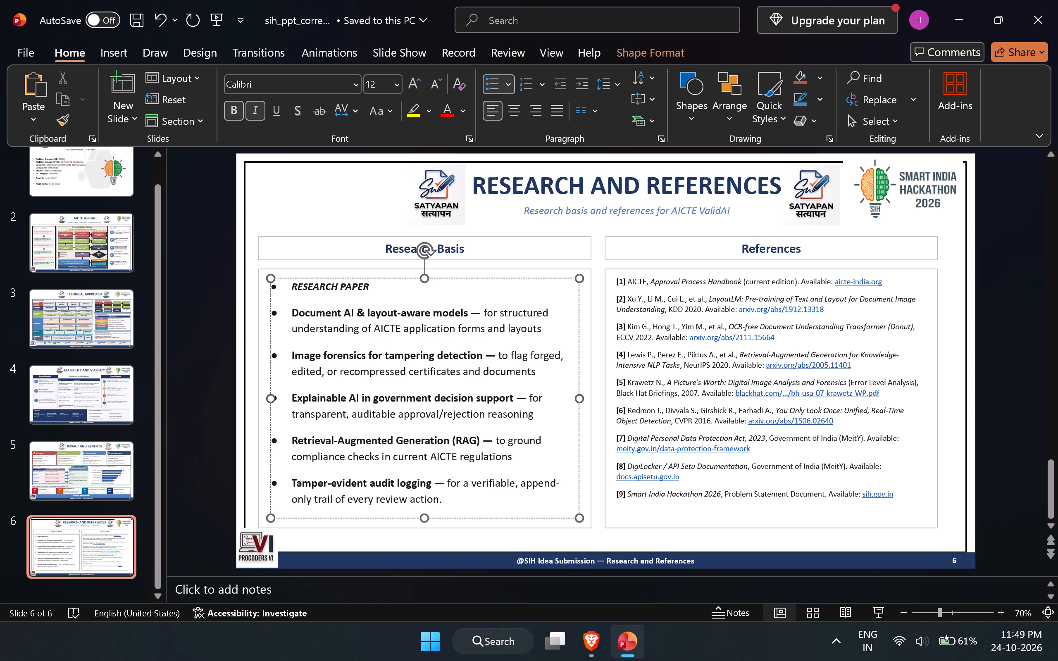
key("BackSpace")
Append ":-" and a space to the RESEARCH PAPER bullet.
key("semicolon")
key("BackSpace")
key("shift+colon")
key("1")
key("BackSpace")
type("-")
key("space")
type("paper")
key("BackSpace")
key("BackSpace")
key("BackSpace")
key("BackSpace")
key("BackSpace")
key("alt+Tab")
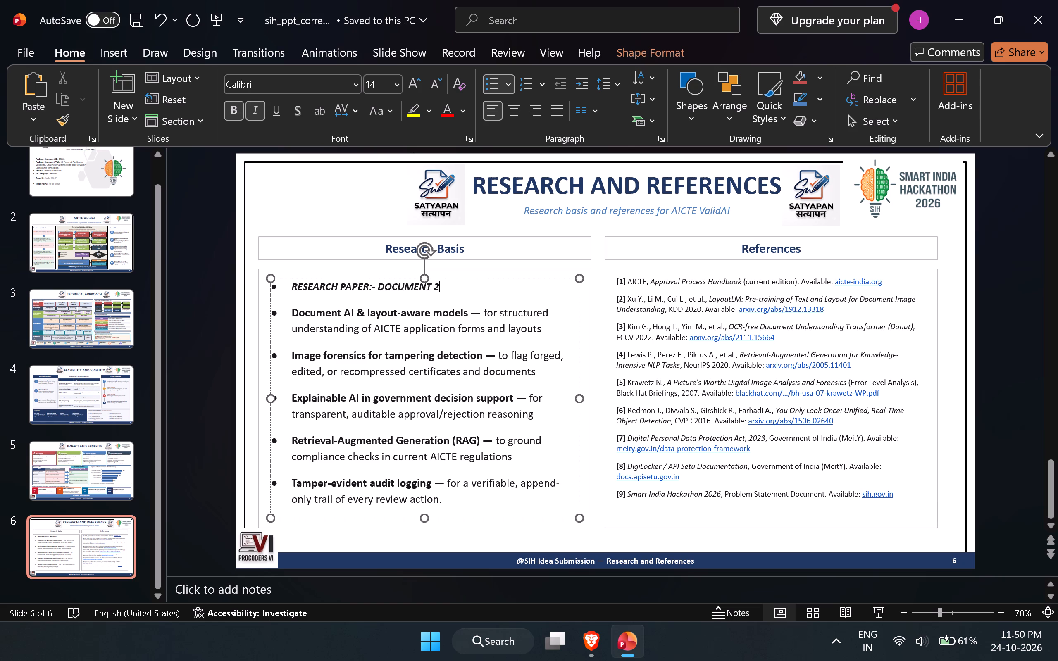
key("BackSpace")
type("1")
key("space")
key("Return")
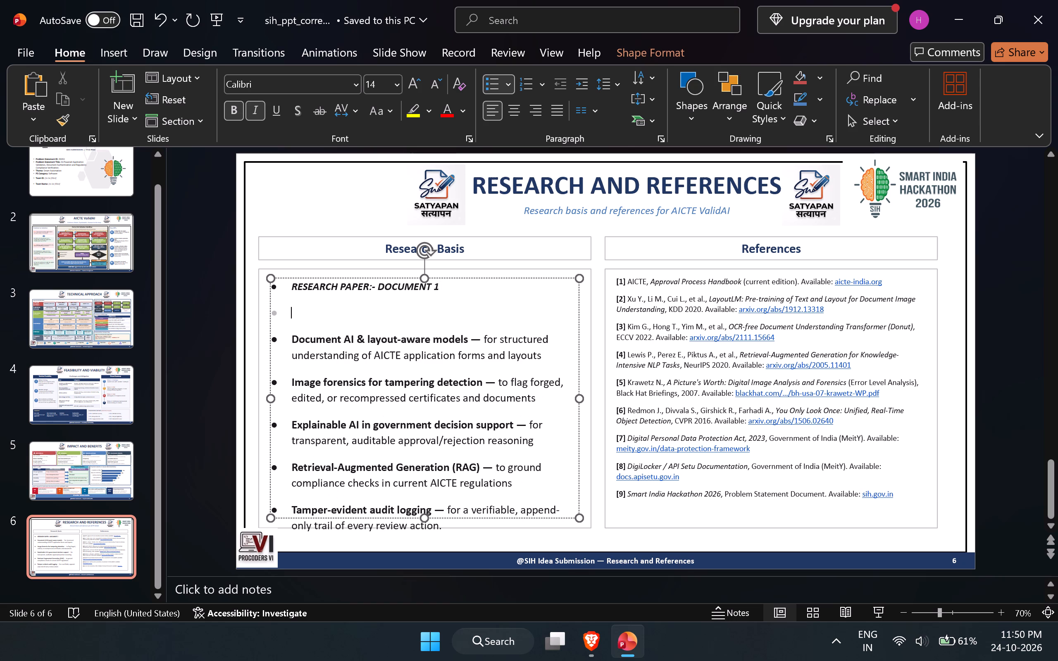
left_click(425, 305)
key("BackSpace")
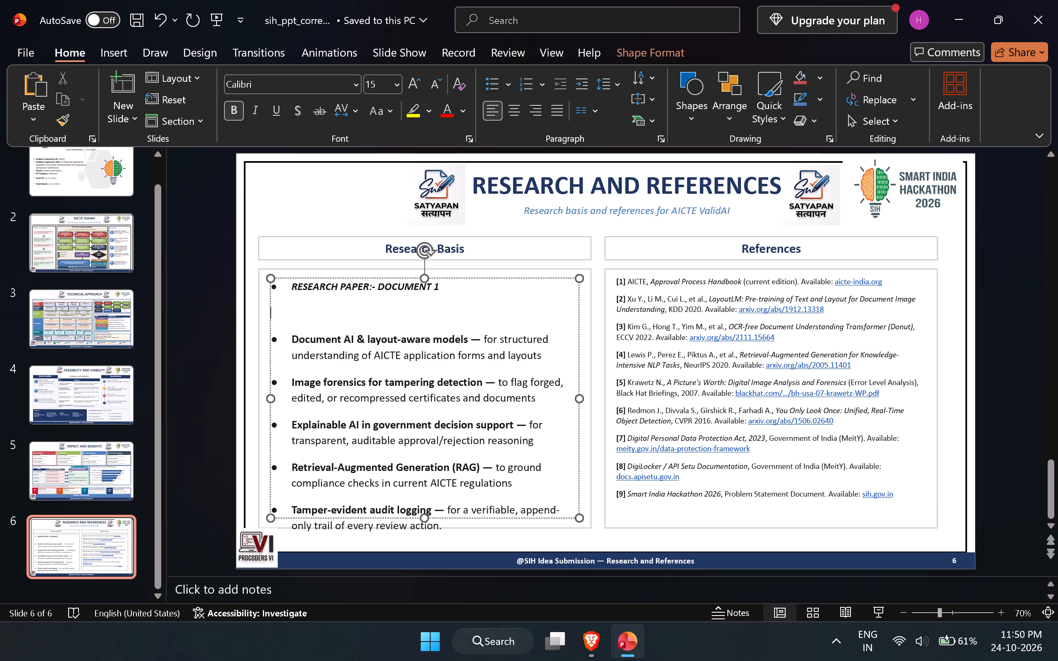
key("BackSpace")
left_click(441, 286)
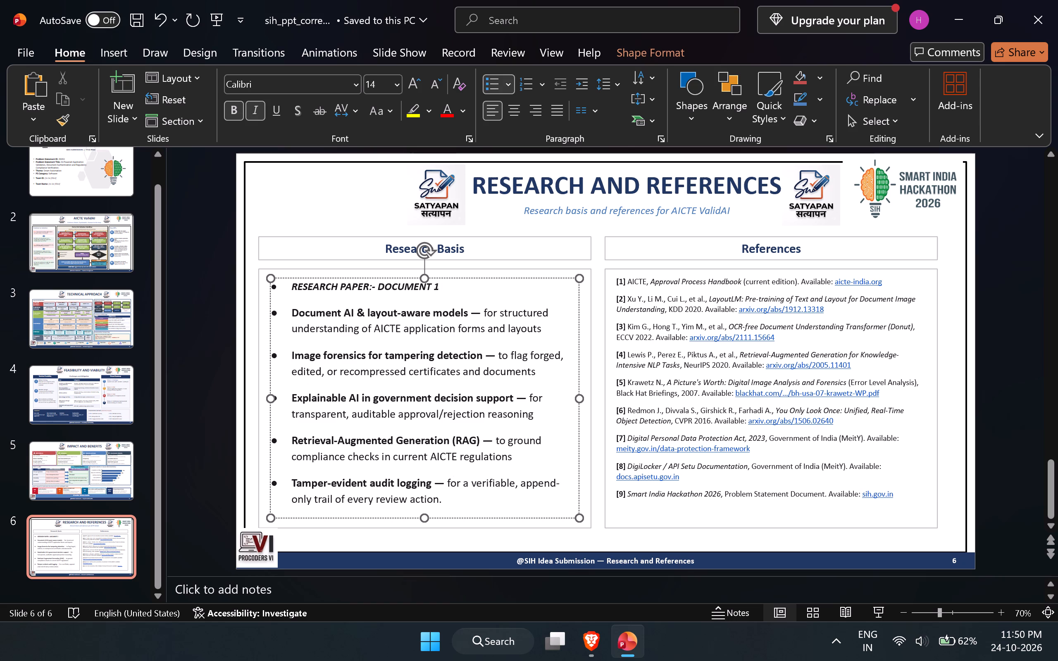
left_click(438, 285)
Remove and reapply the bullet on the RESEARCH PAPER line of the Research Basis list, giving it the default bullet format.
left_click(497, 85)
left_click(491, 109)
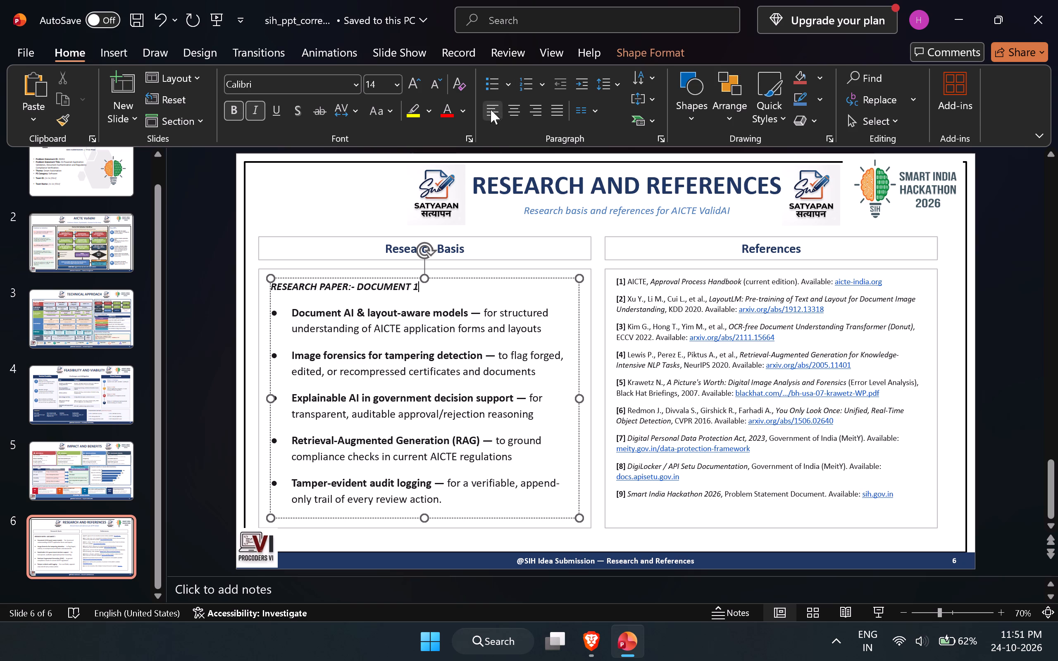
left_click(497, 82)
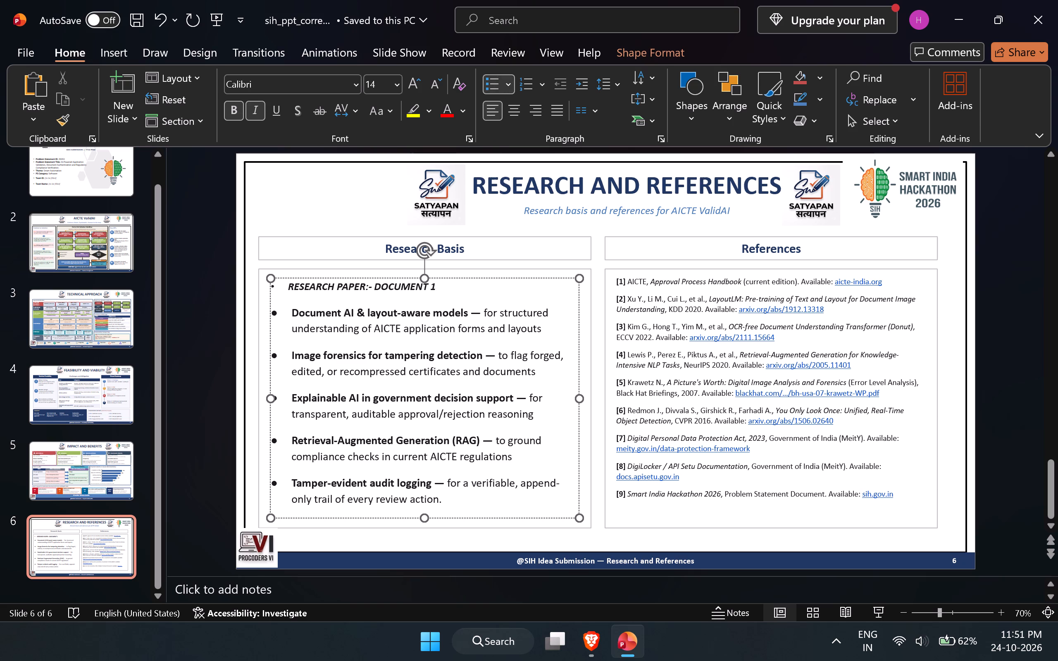
key("space")
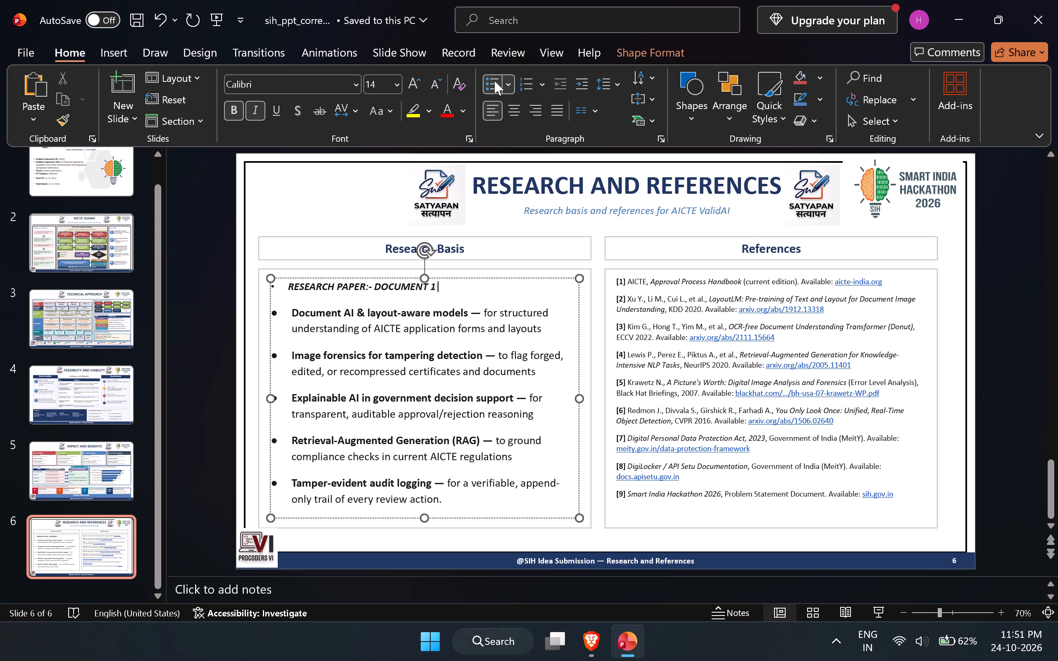
left_click(494, 81)
left_click(494, 83)
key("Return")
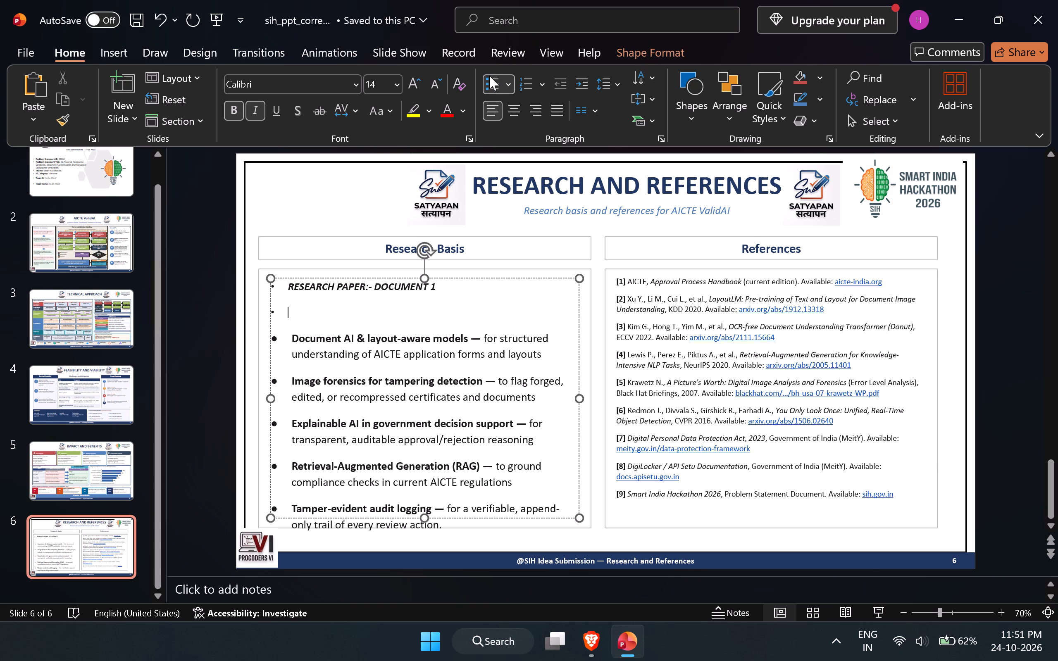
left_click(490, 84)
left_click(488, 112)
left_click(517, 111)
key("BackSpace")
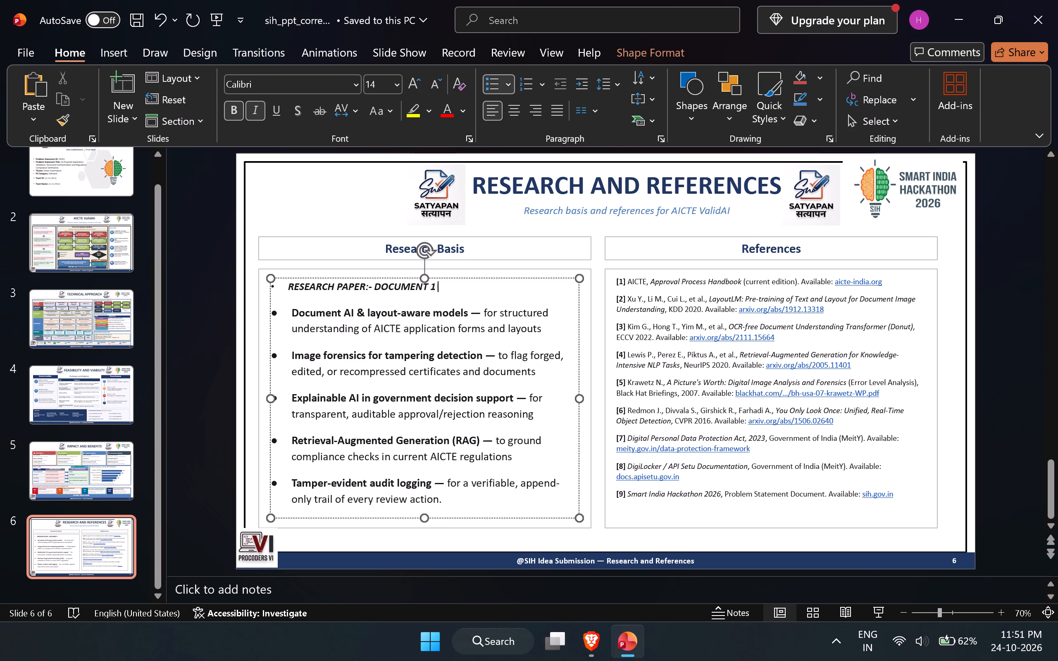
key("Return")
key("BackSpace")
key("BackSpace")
Apply the filled round bullet style to the RESEARCH PAPER line.
left_click(509, 83)
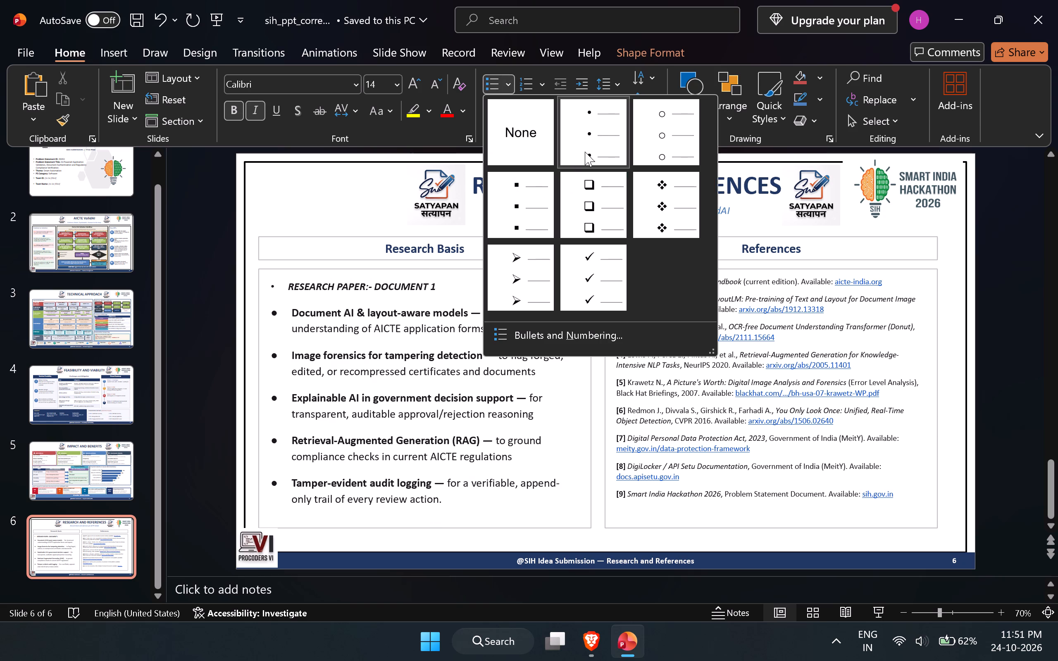
left_click(605, 136)
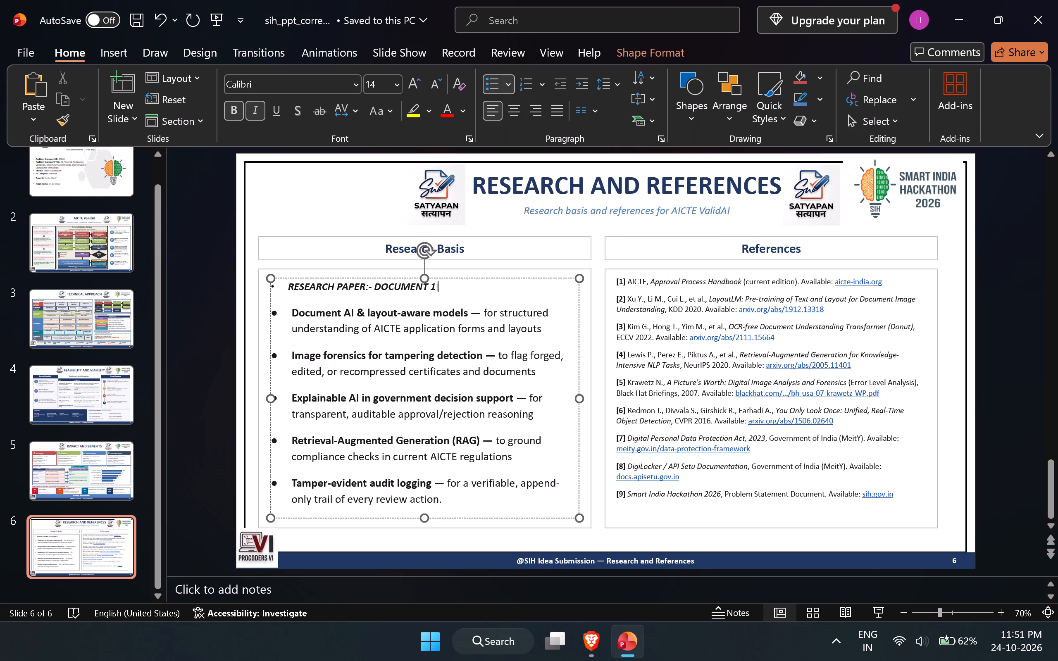
Set the font size of all text in the Research Basis list to 14.
left_click_drag(438, 285, 311, 344)
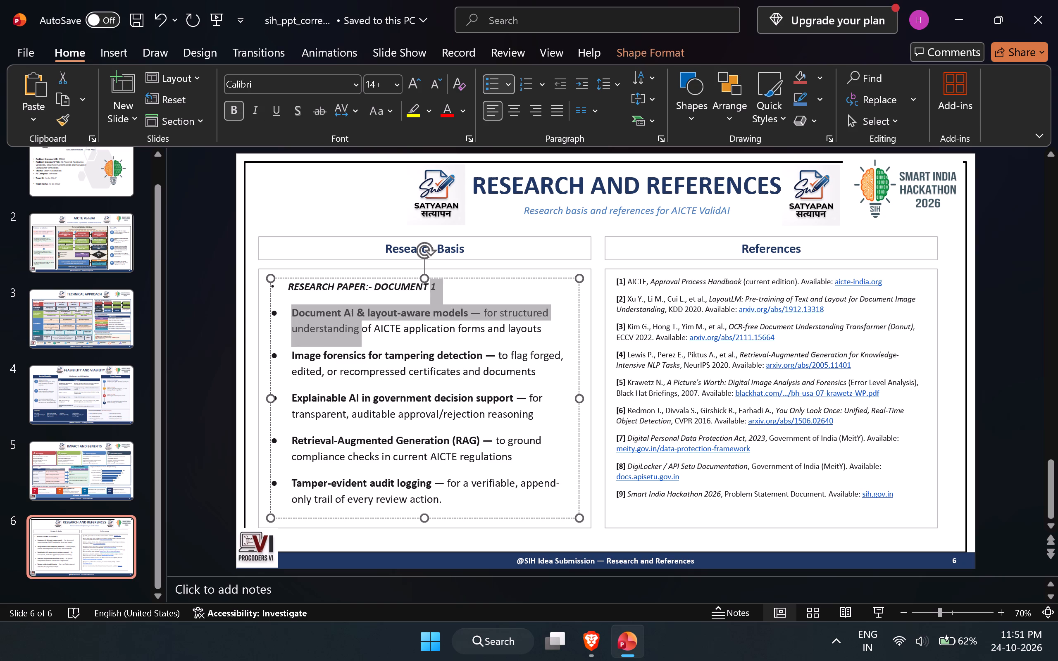
left_click_drag(311, 344, 291, 303)
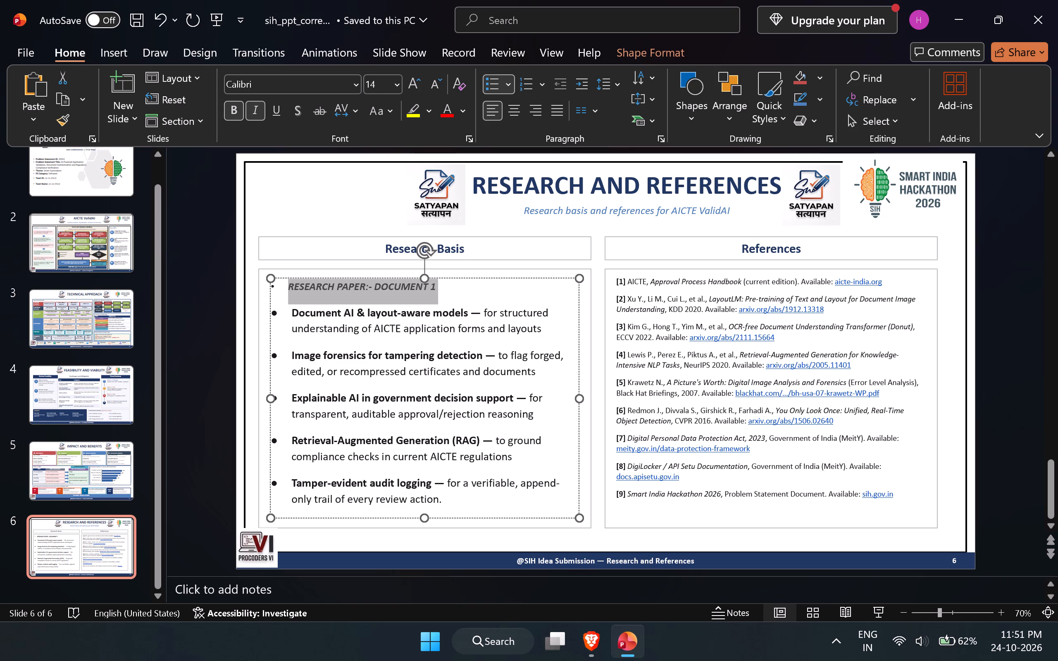
left_click_drag(291, 303, 343, 479)
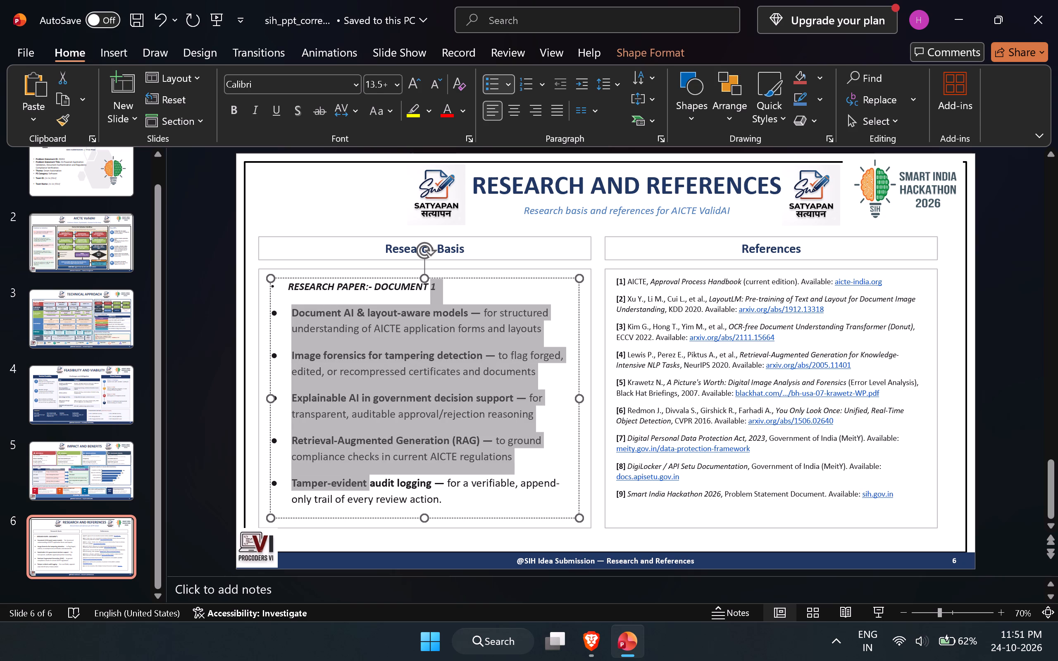
left_click_drag(343, 479, 347, 475)
left_click(458, 499)
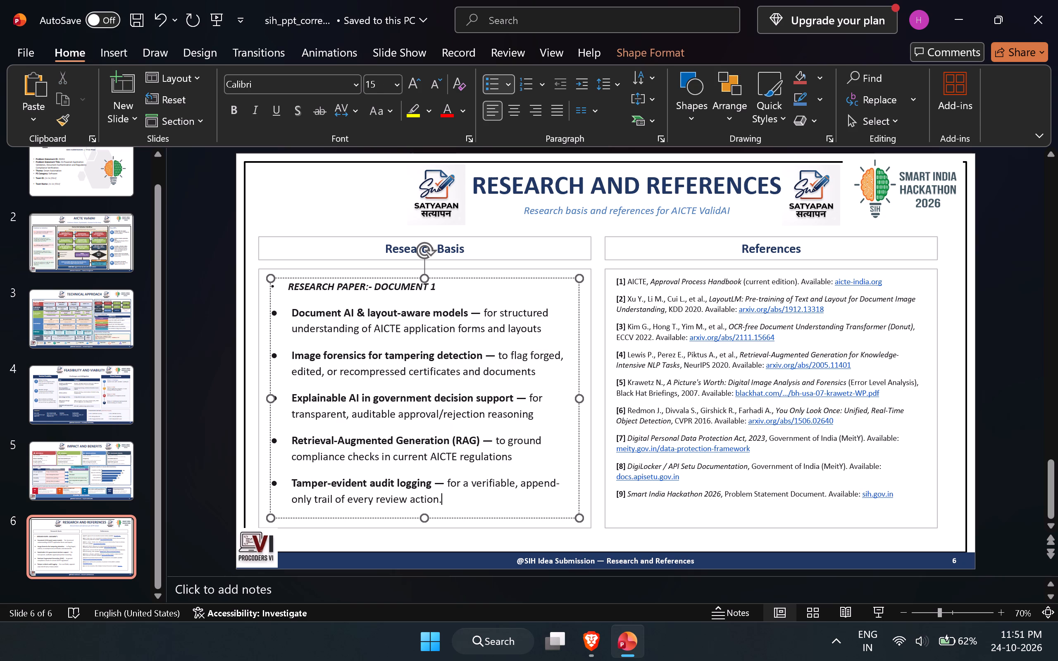
key("ctrl+a")
left_click(377, 85)
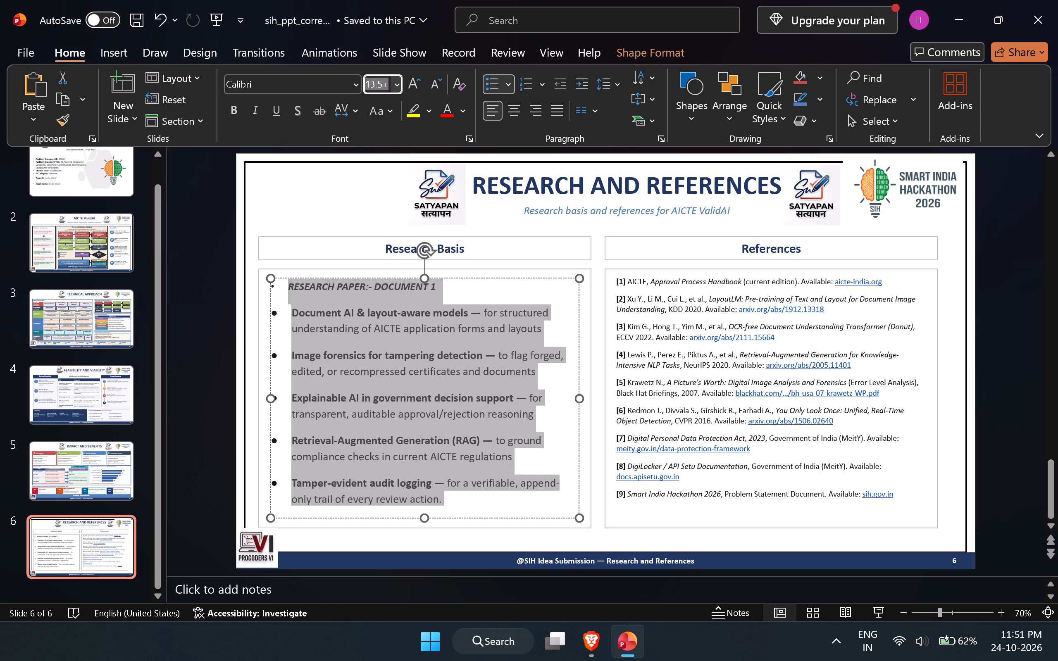
type("14")
key("Return")
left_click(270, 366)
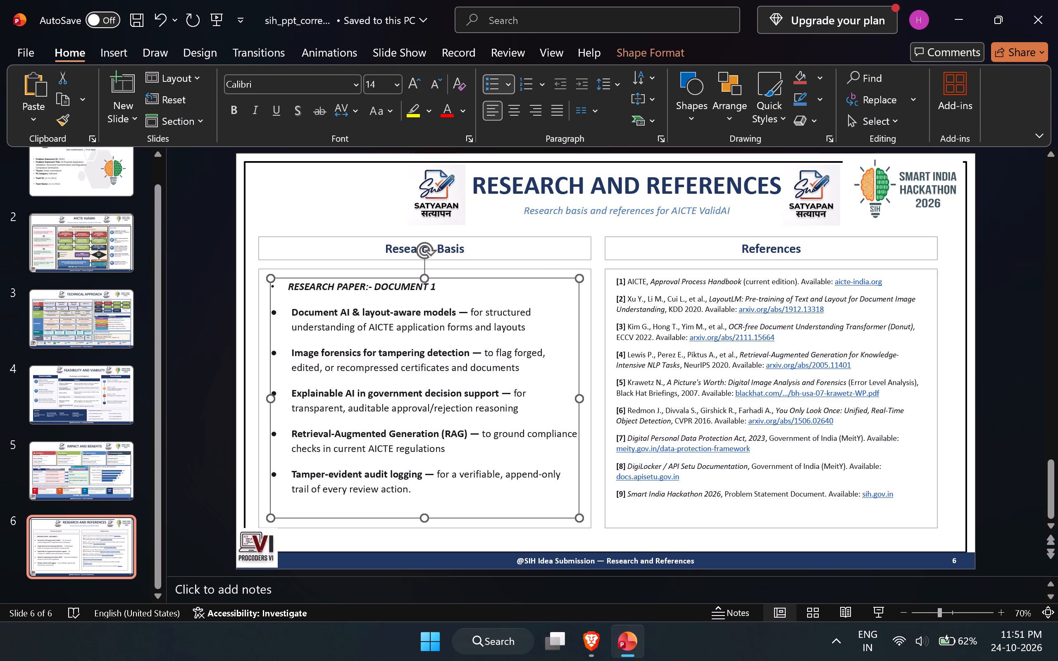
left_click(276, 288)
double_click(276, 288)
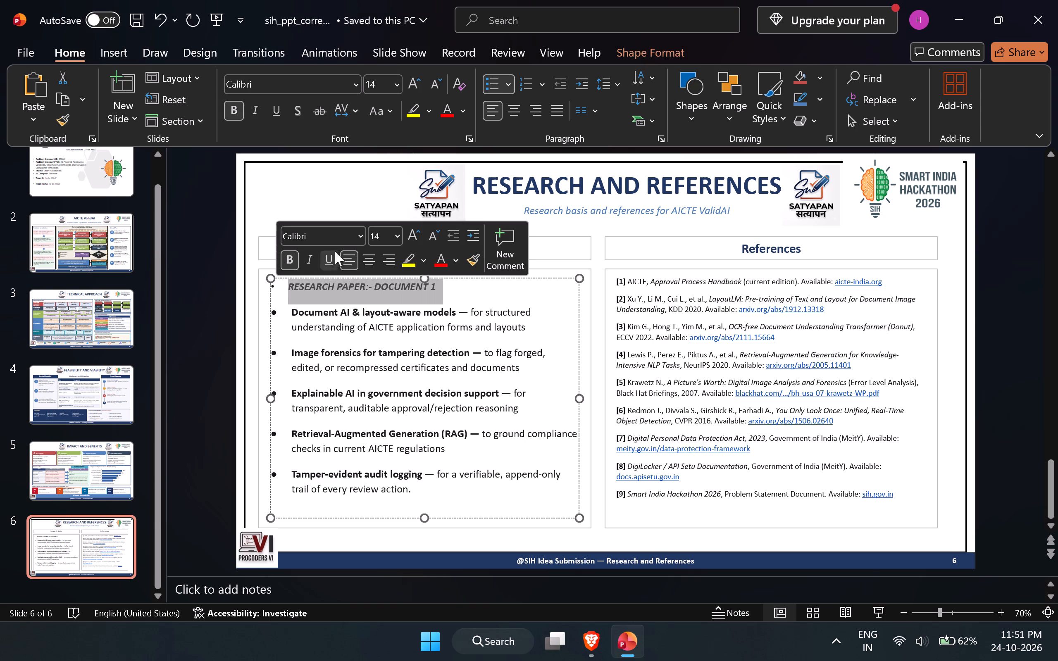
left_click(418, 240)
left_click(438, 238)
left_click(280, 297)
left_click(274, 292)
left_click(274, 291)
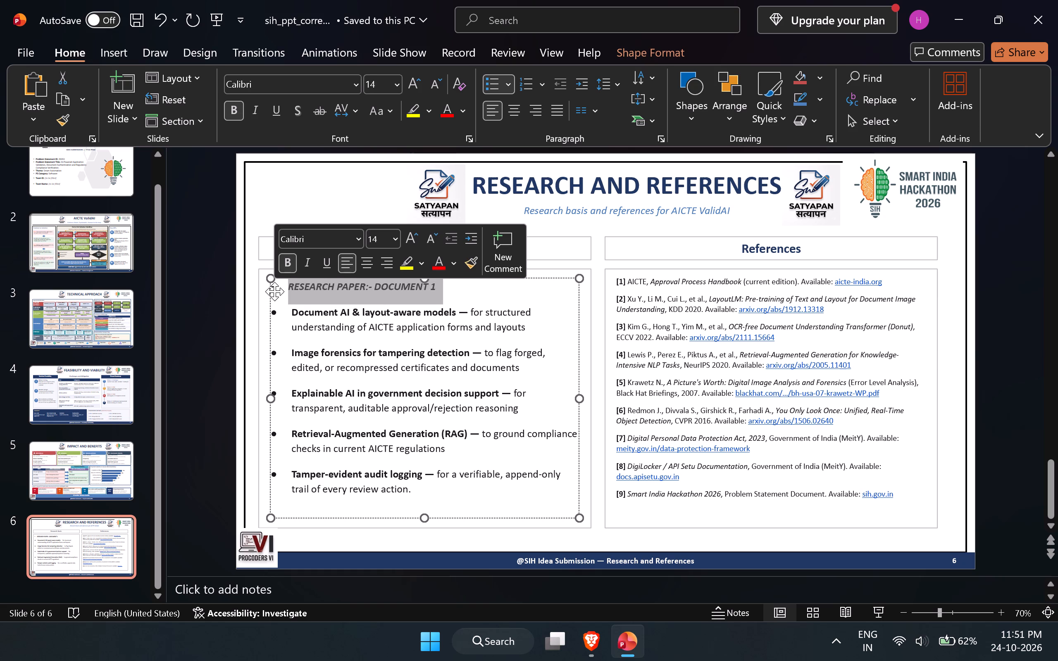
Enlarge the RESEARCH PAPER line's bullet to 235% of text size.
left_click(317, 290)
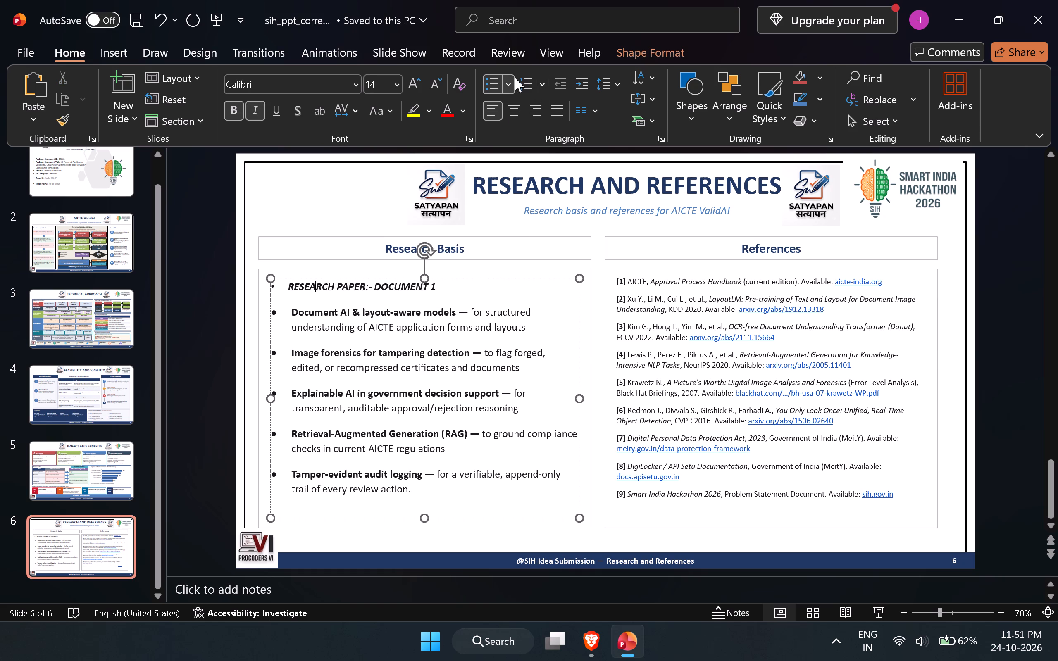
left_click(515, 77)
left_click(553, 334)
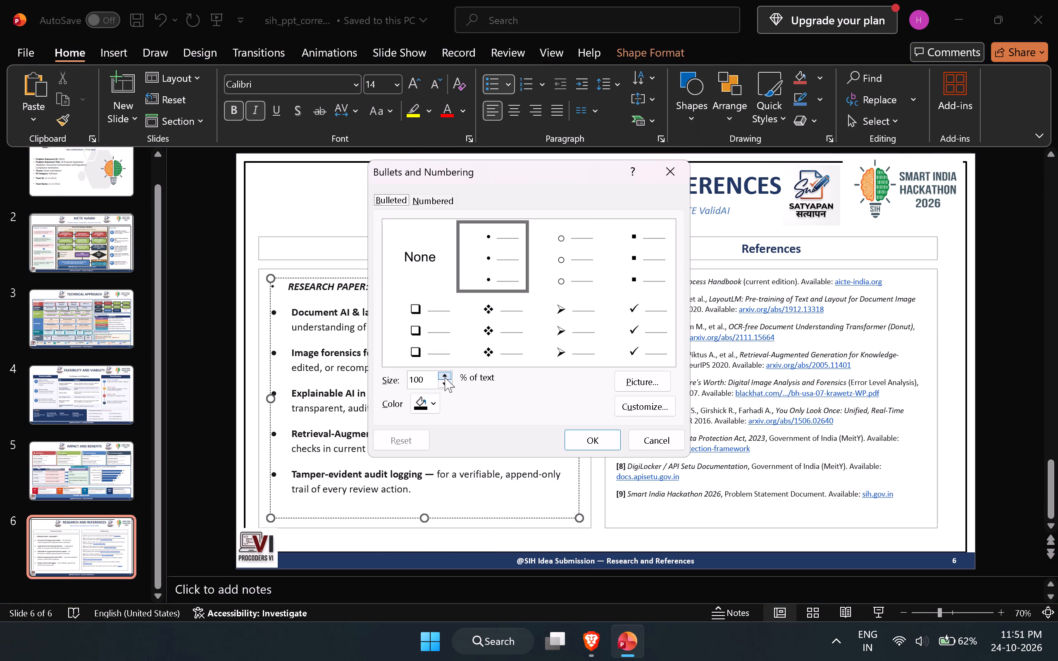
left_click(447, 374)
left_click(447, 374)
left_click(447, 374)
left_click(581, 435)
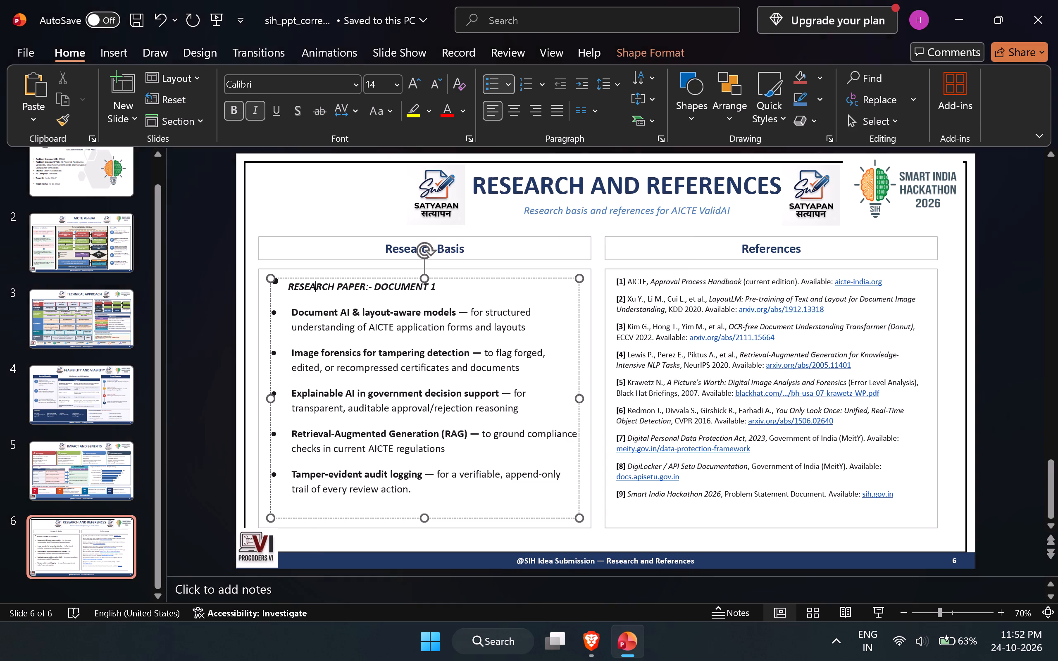
Set the RESEARCH PAPER line's bullet size to 220% of text.
left_click(454, 295)
left_click(342, 291)
left_click(511, 88)
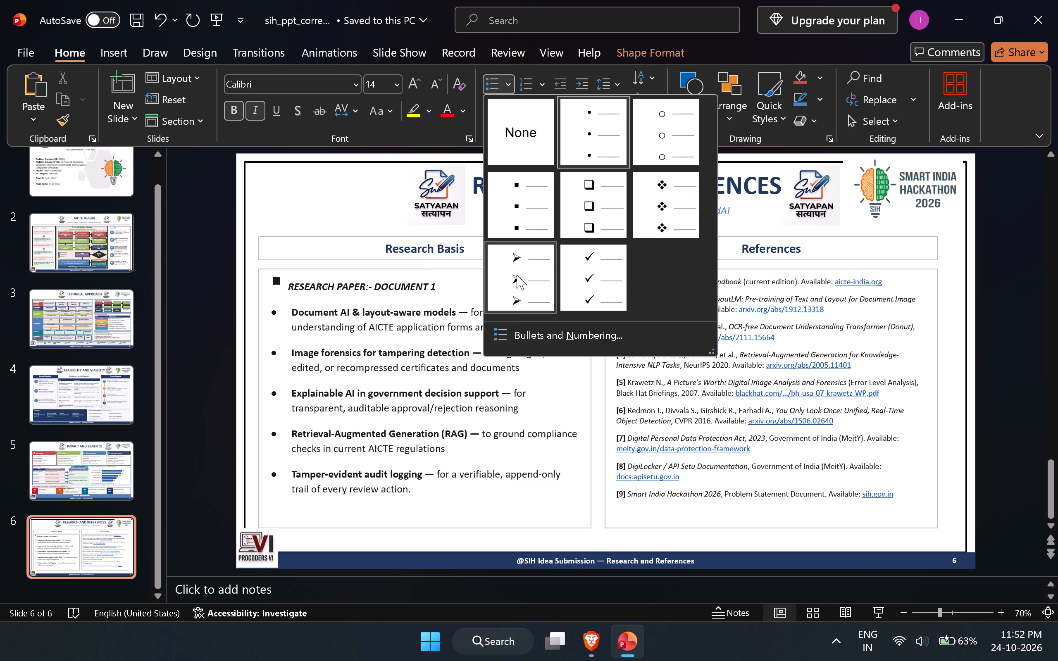
left_click(521, 328)
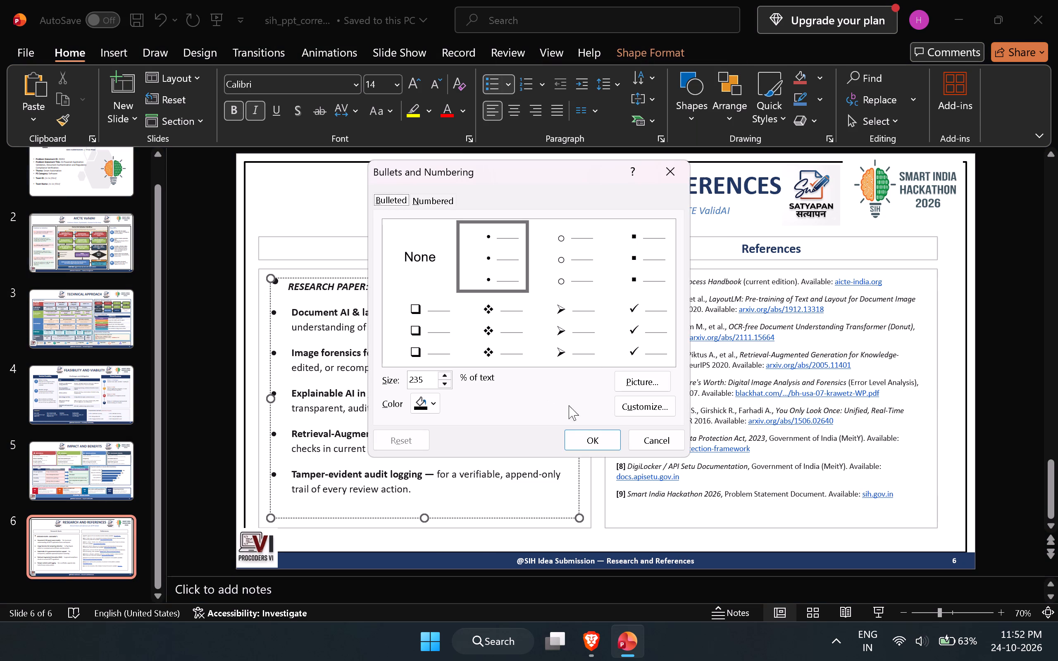
left_click(450, 382)
left_click(598, 430)
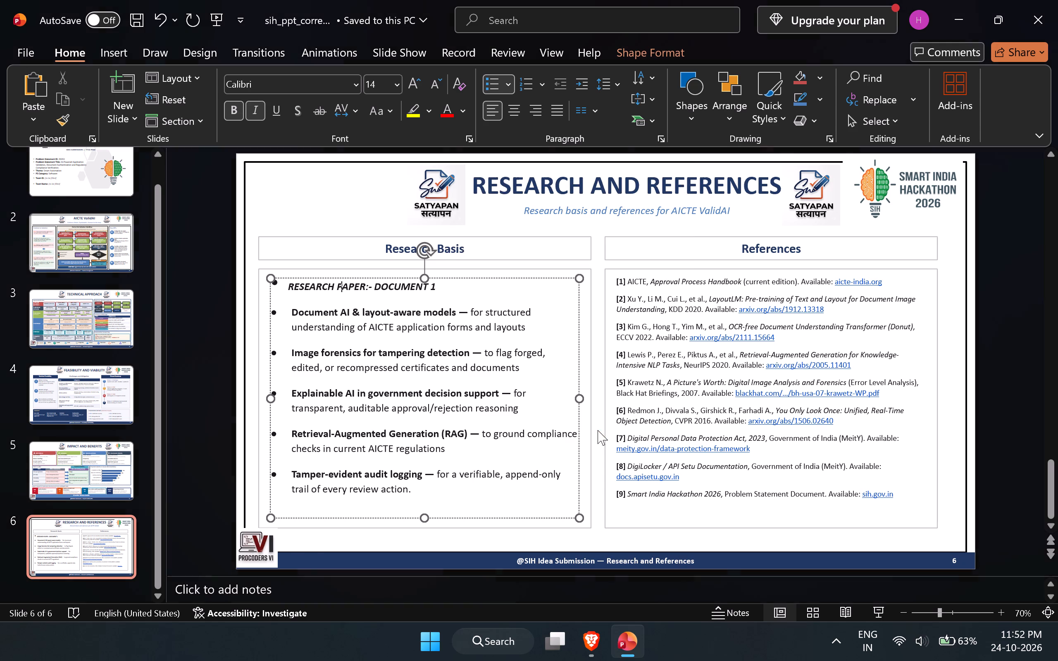
Append "& DOCUMENT 2" after "DOCUMENT 1" in the RESEARCH PAPER bullet.
left_click(459, 288)
type("&")
key("space")
type("DOC")
type("UMENT")
key("space")
type("2")
key("space")
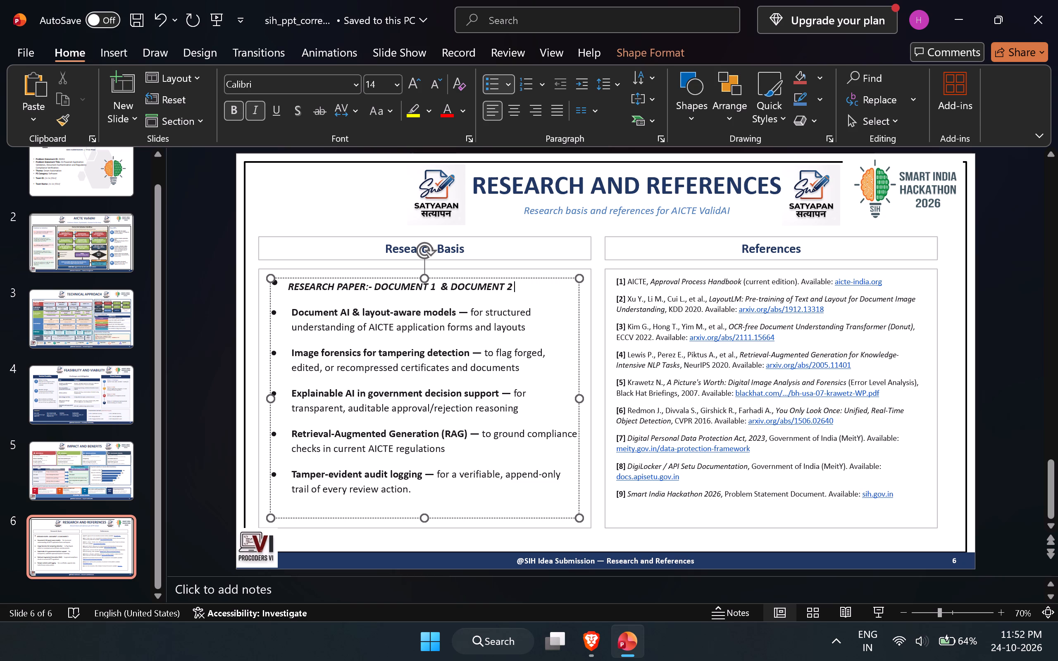
Open the hyperlink settings for the "DOCUMENT 1" text in the RESEARCH PAPER bullet.
left_click_drag(436, 289, 393, 286)
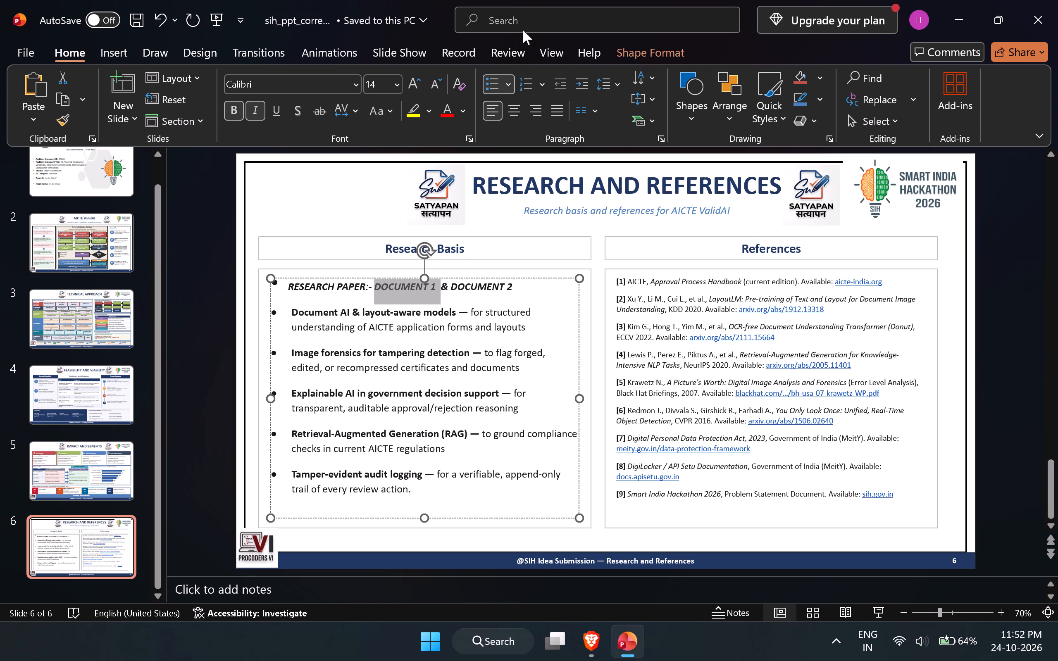
right_click(418, 285)
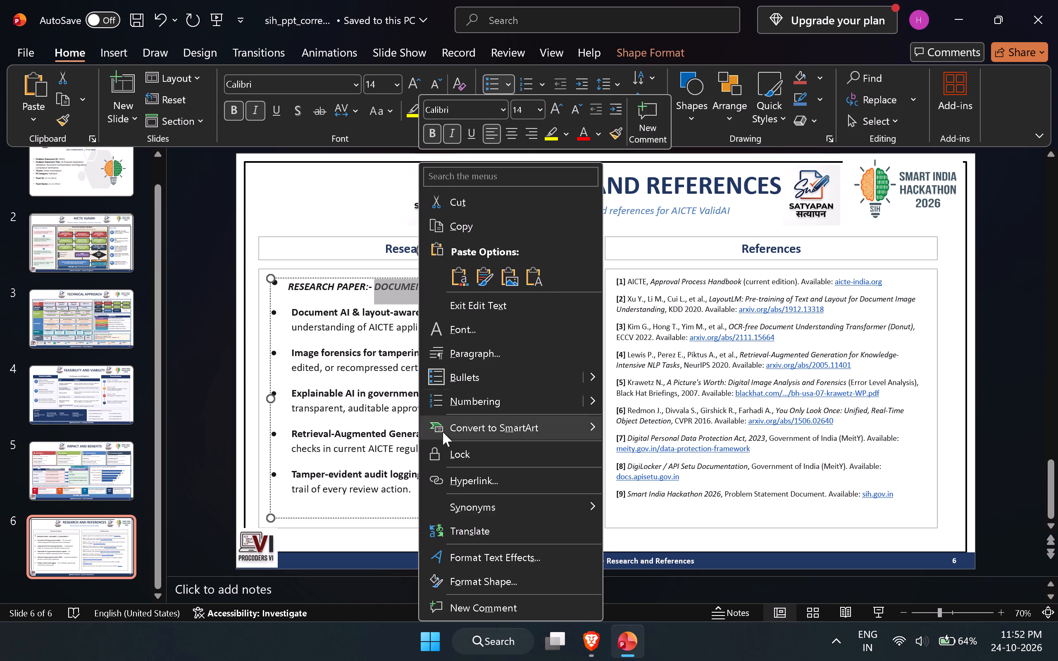
left_click(453, 479)
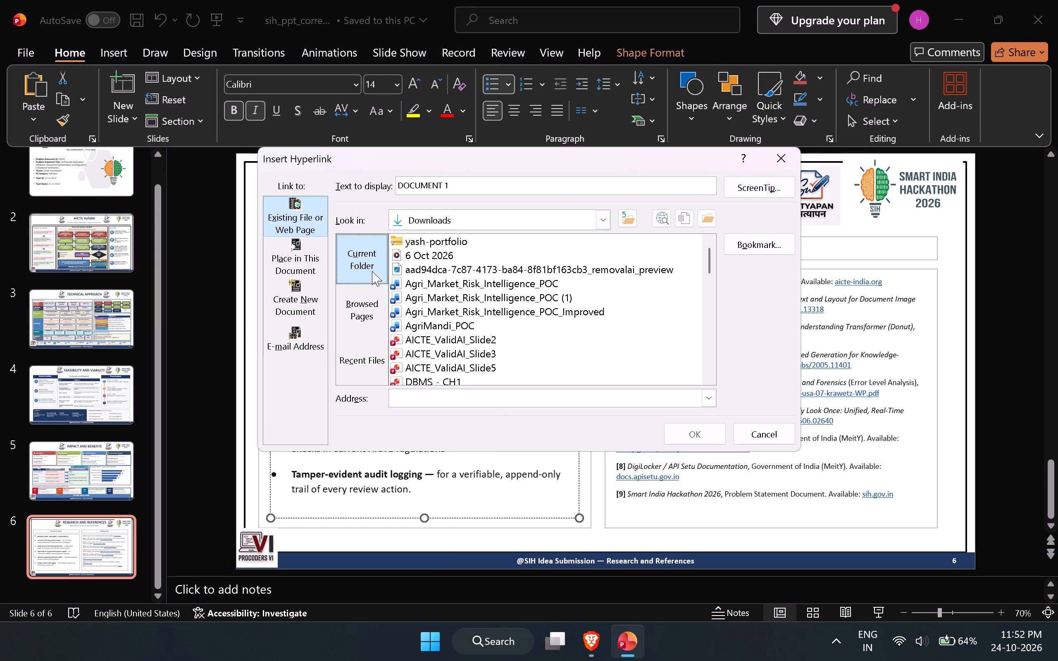
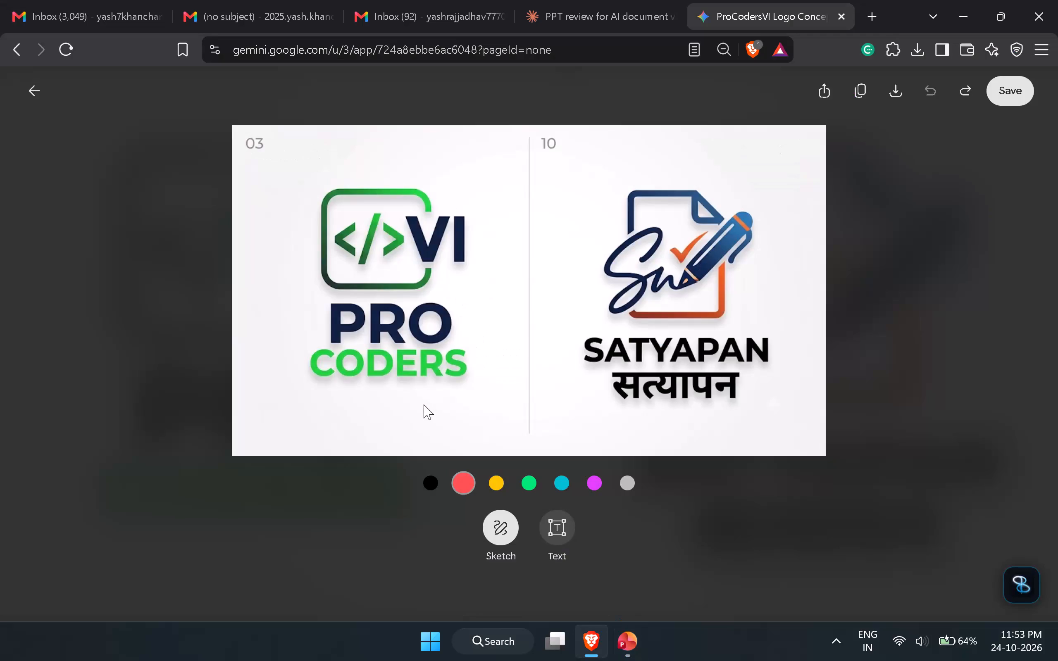
Hyperlink "DOCUMENT 1" in the RESEARCH PAPER bullet to the first Google Drive link copied from the newest Gmail draft.
left_click(227, 19)
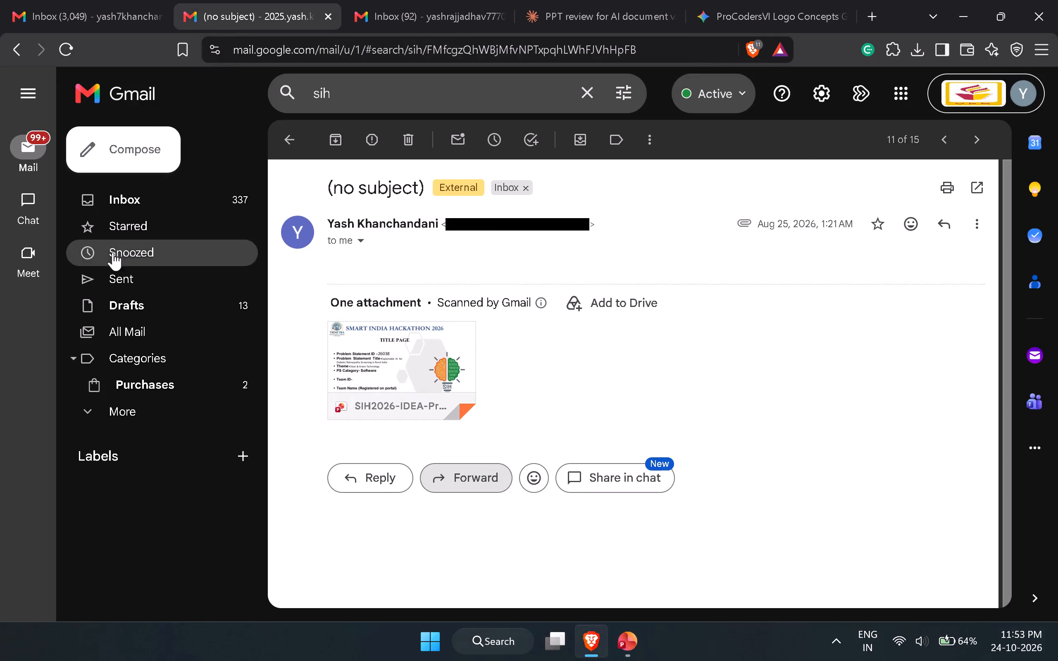
left_click(129, 297)
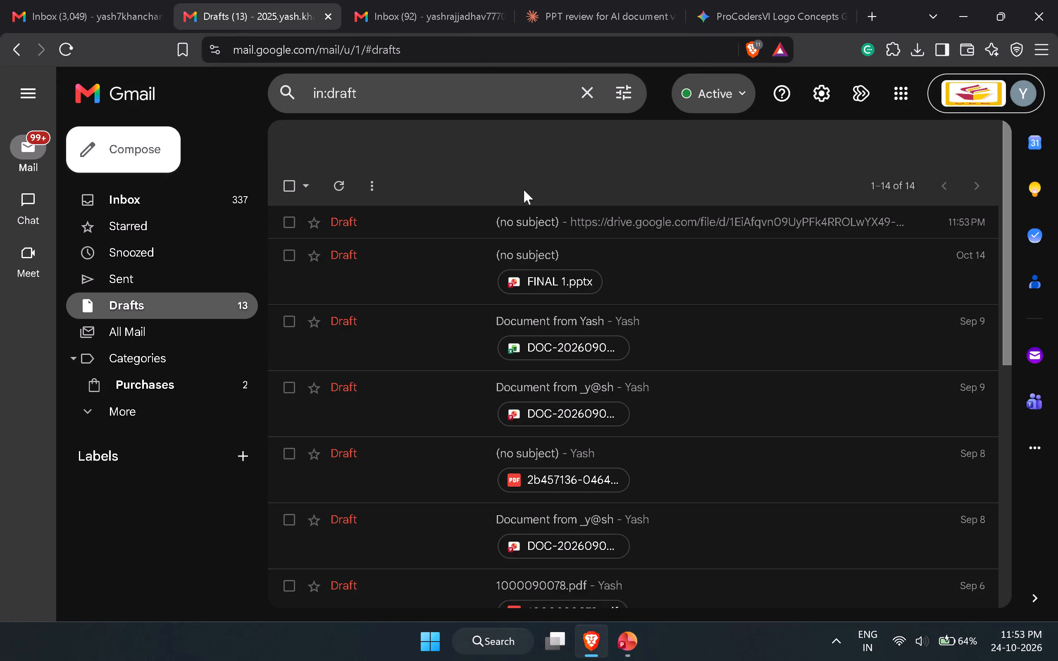
left_click(527, 228)
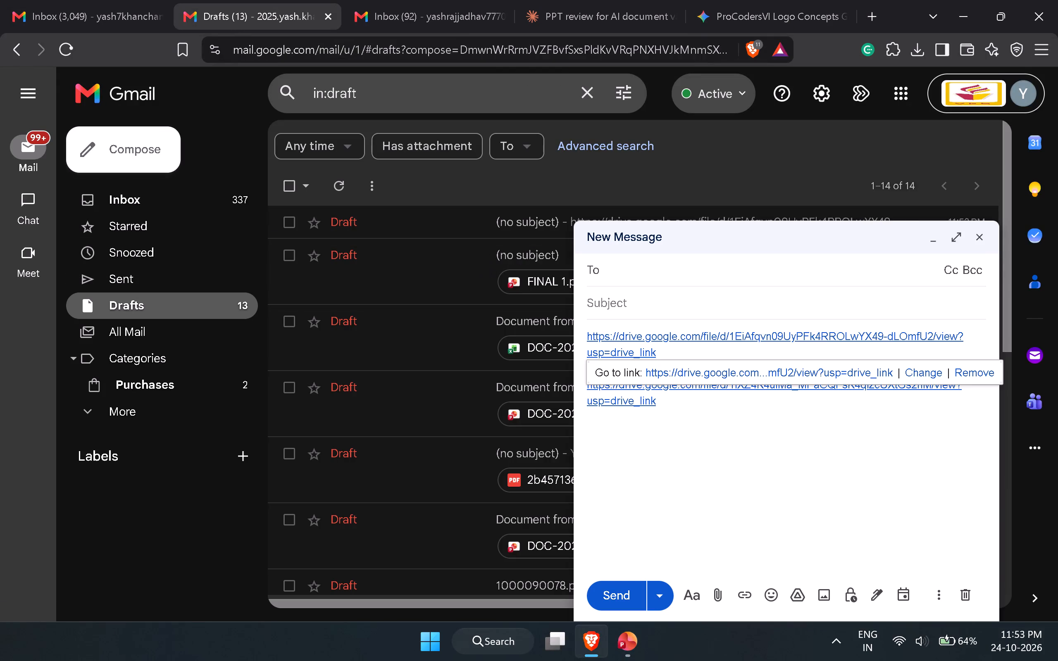
left_click_drag(584, 339, 677, 357)
left_click_drag(677, 357, 585, 334)
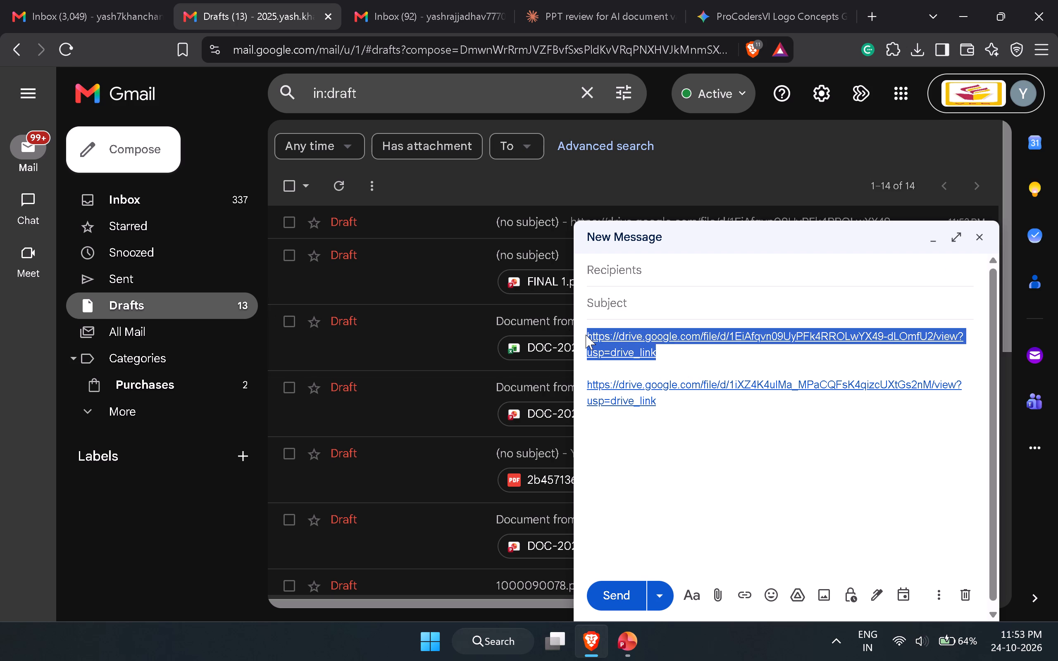
key("ctrl+c")
key("alt+Tab")
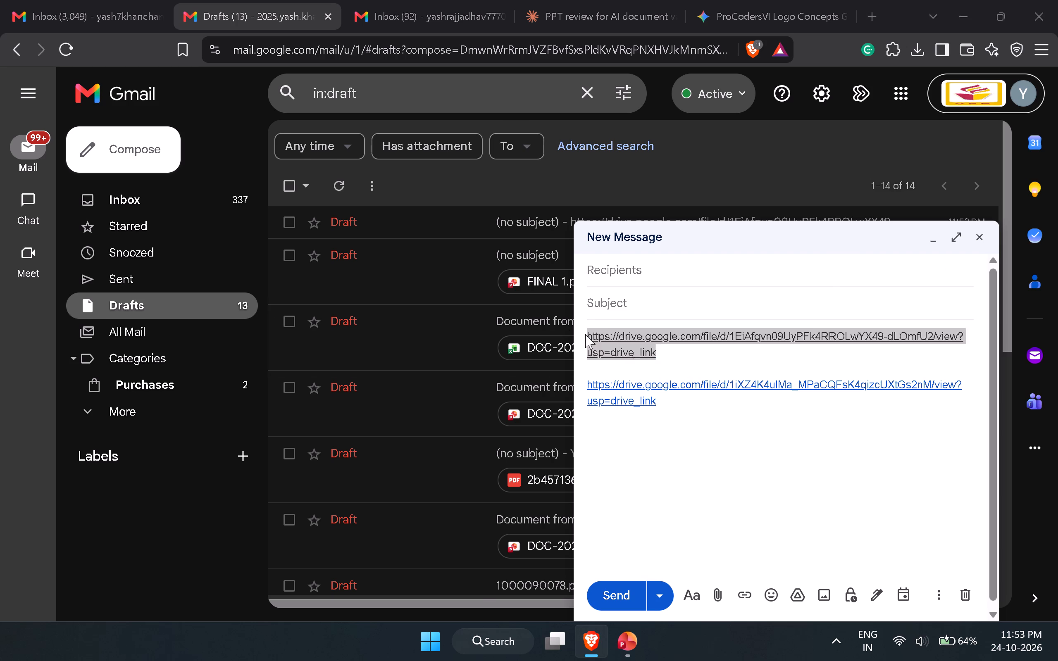
left_click(481, 398)
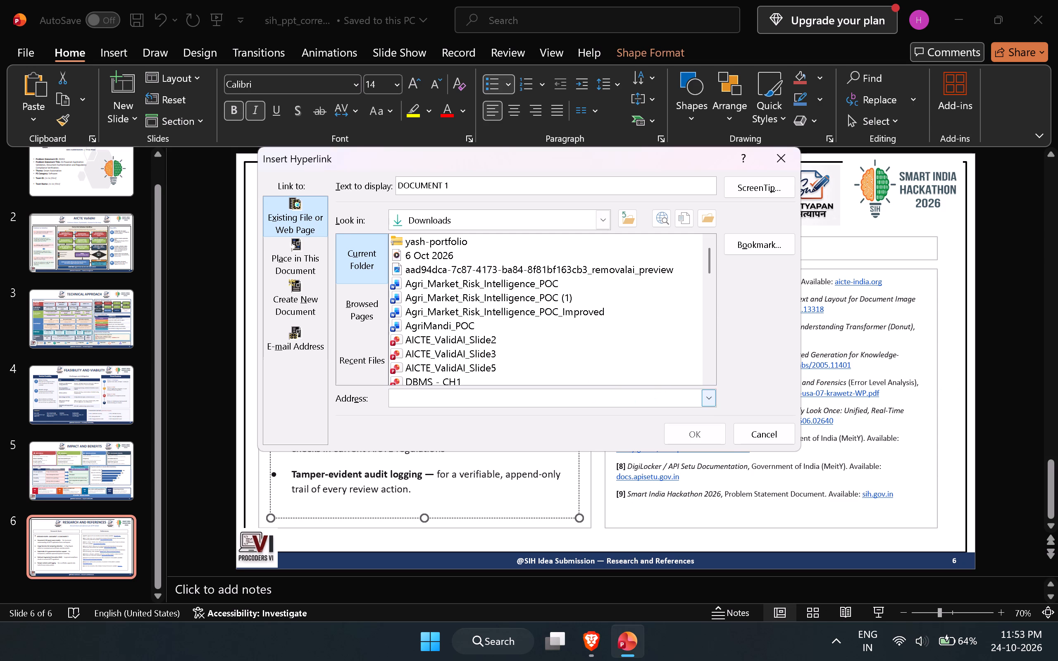
key("ctrl+v")
left_click(690, 438)
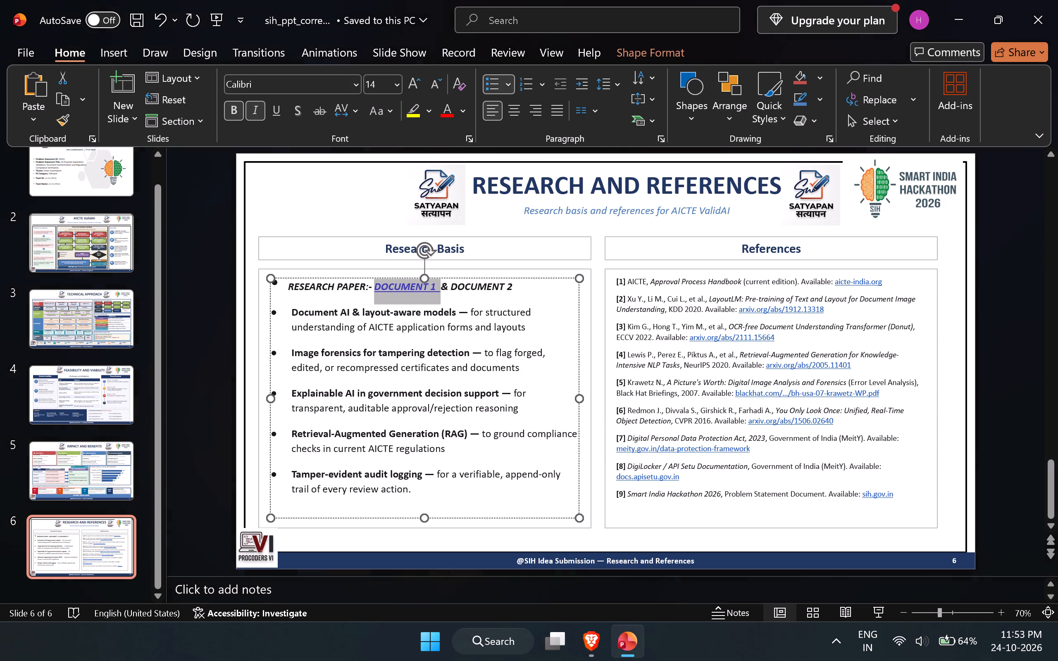
Hyperlink "DOCUMENT 2" in the RESEARCH PAPER bullet to the second Google Drive link from the same Gmail draft.
left_click(469, 297)
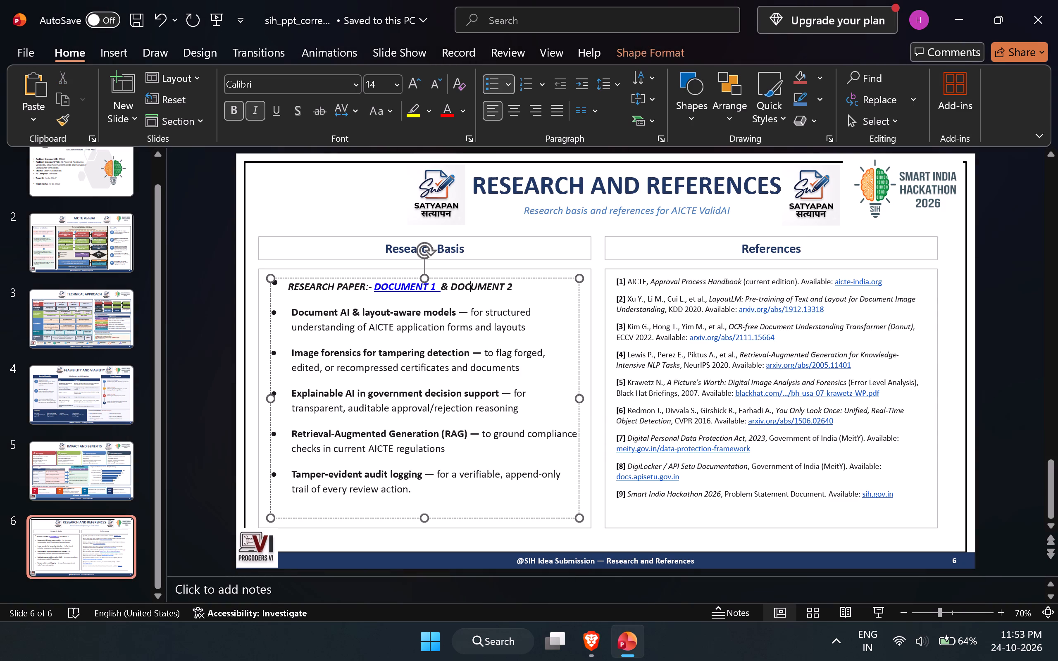
left_click_drag(450, 287, 517, 286)
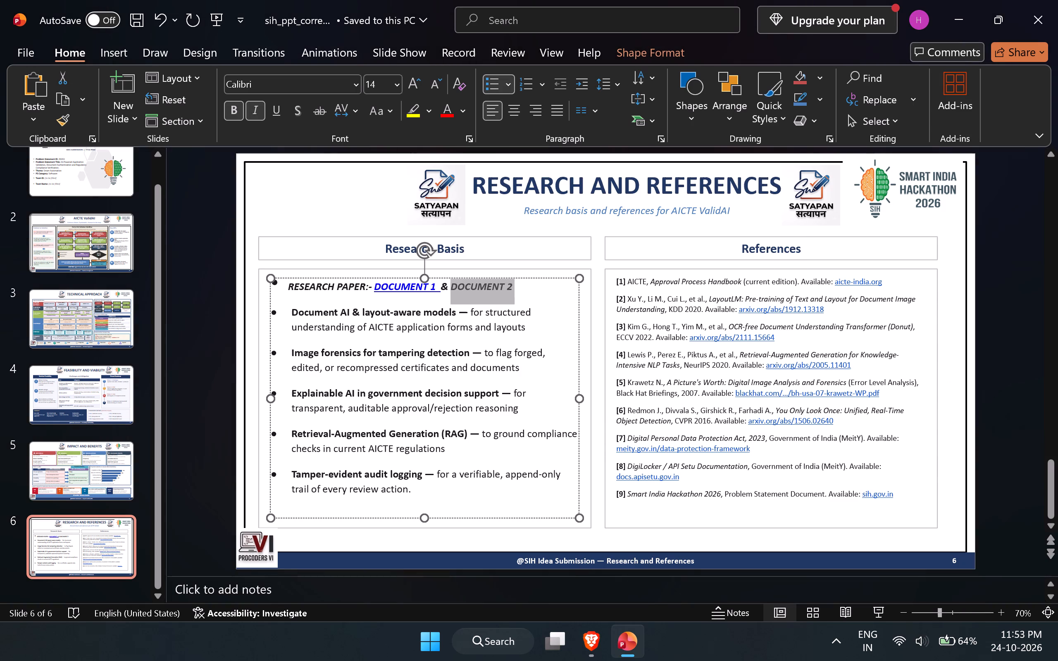
left_click_drag(517, 286, 517, 286)
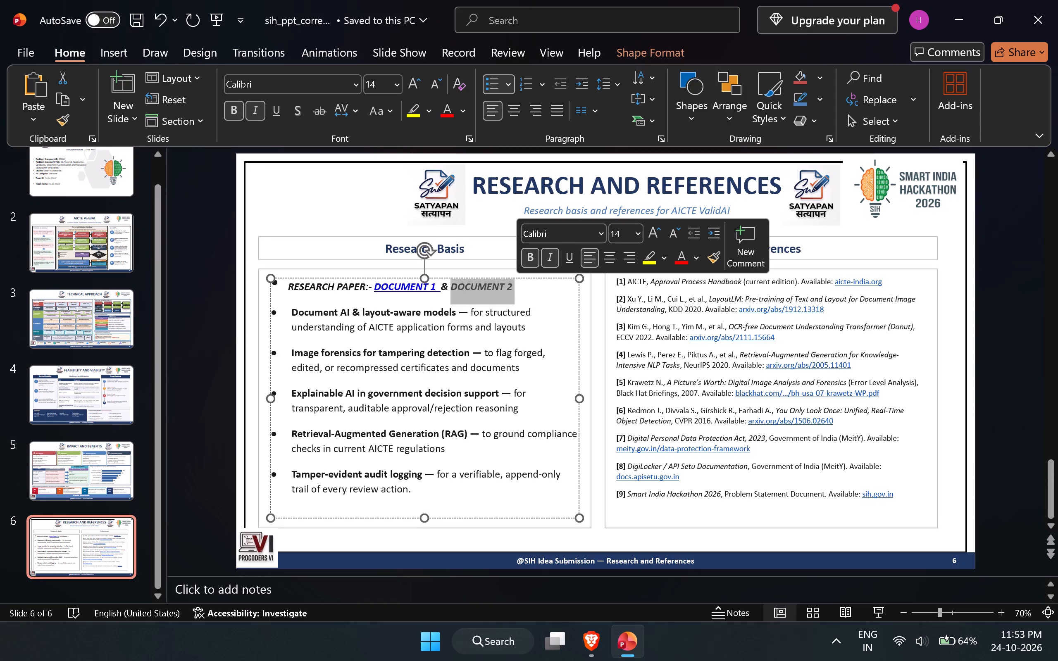
right_click(494, 284)
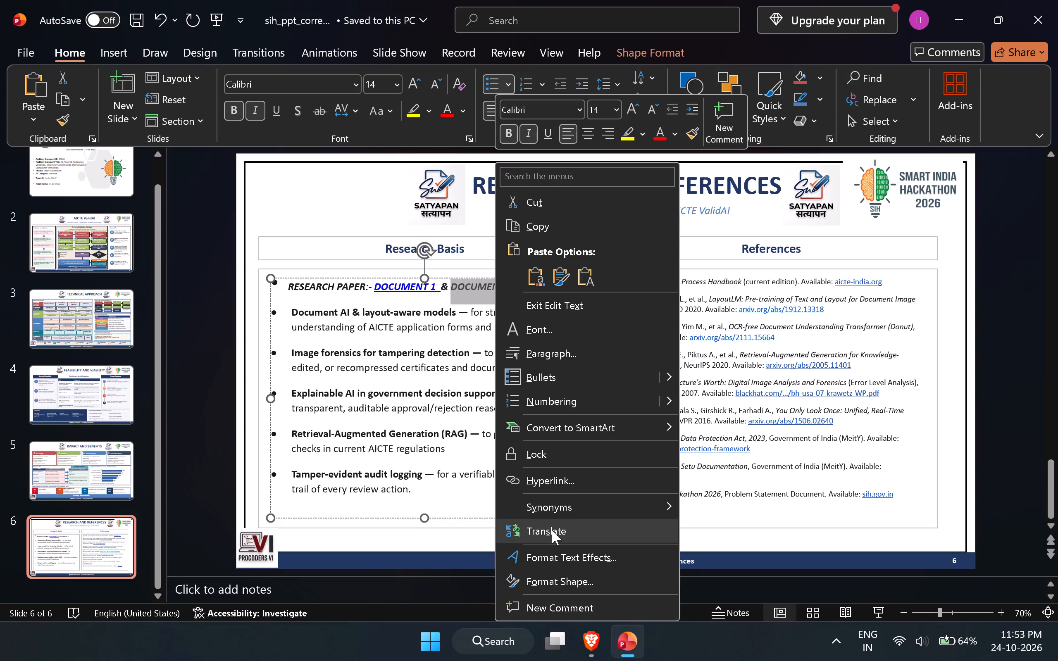
left_click(554, 483)
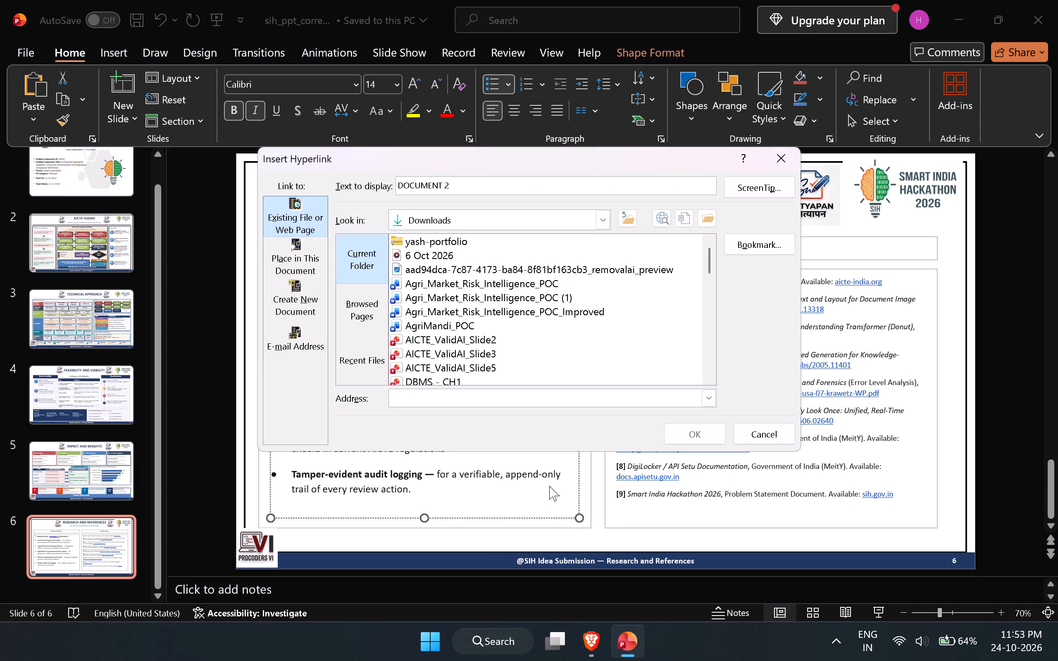
key("alt+Tab")
left_click_drag(678, 414, 586, 386)
key("ctrl+c")
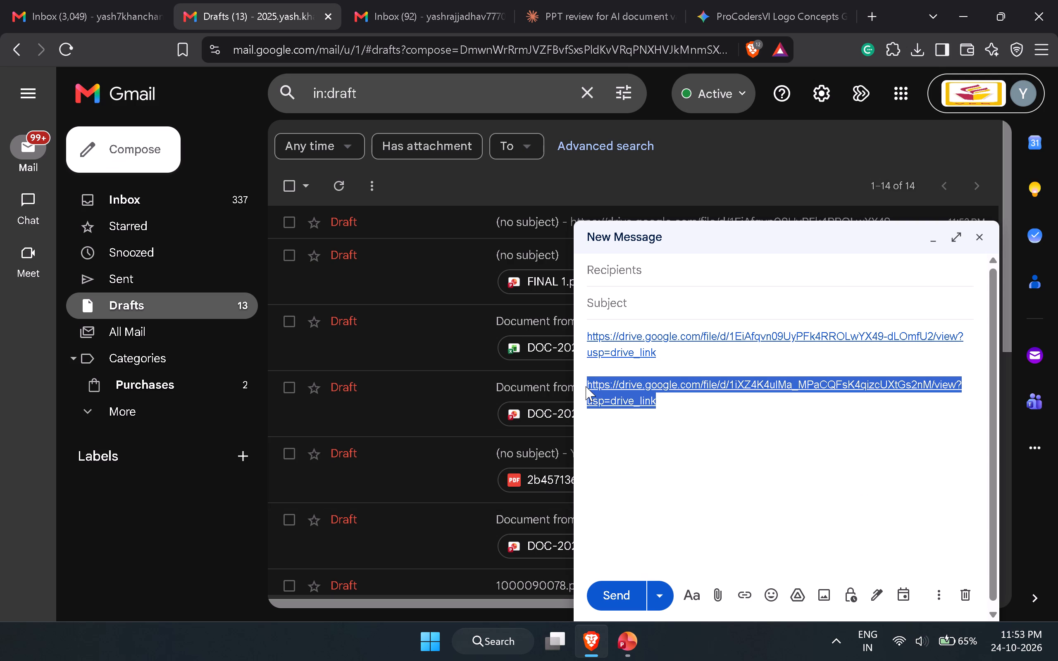
key("alt+Tab")
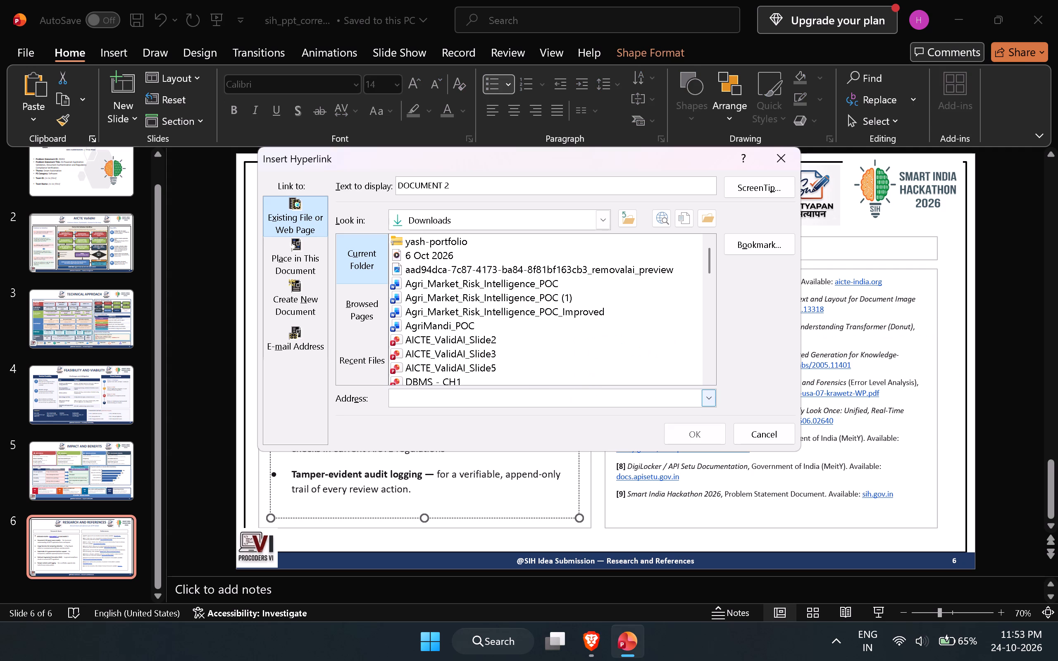
key("ctrl+v")
left_click(685, 436)
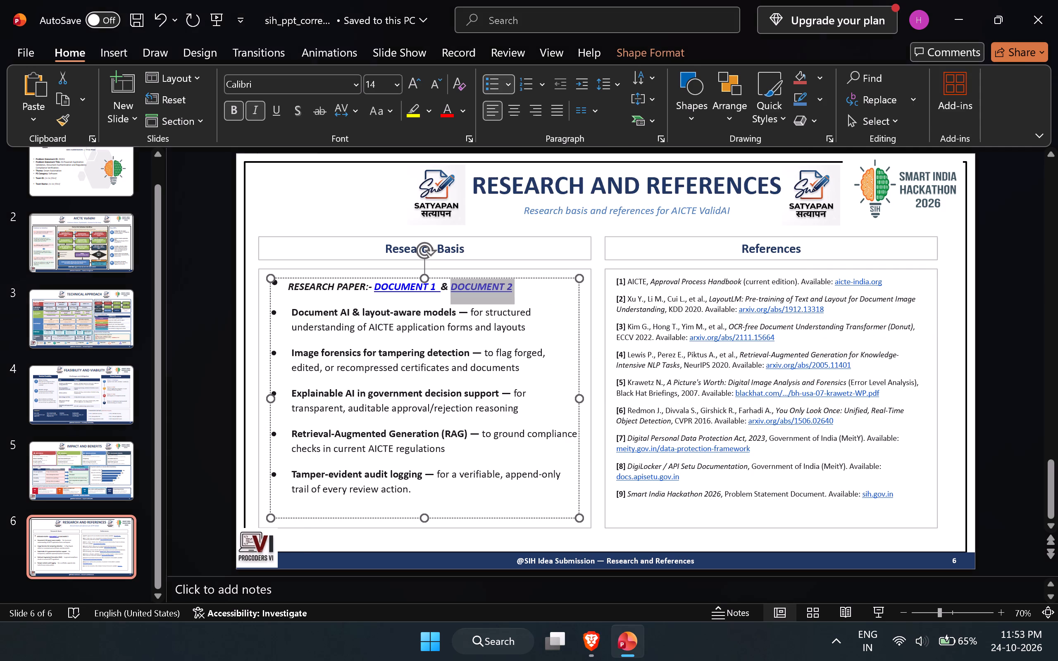
left_click(643, 545)
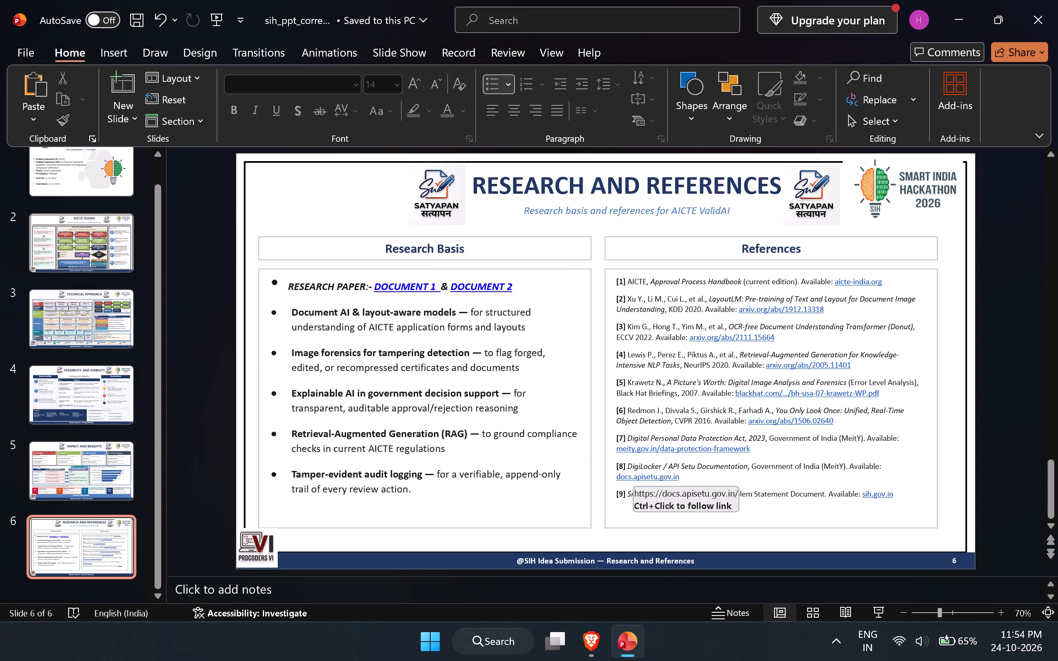
Follow the "DOCUMENT 2" hyperlink on the slide to check its target in the browser.
left_click(476, 290, "ctrl")
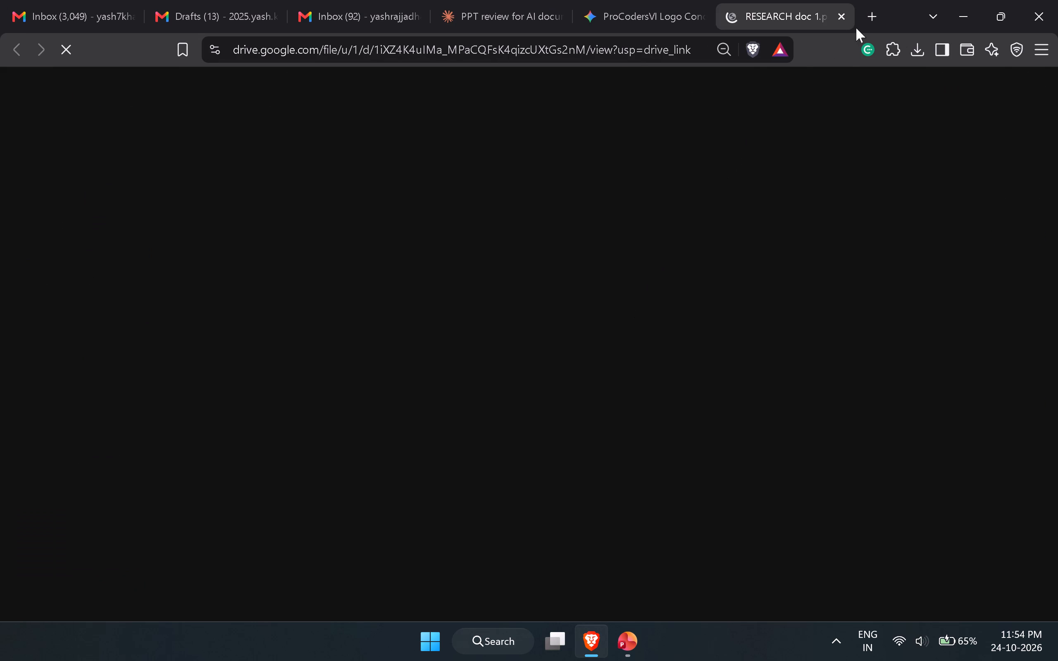
In the Brave browser, look over the opening page of RESEARCH doc 1.pdf on Google Drive.
scroll(732, 217, "down", 6)
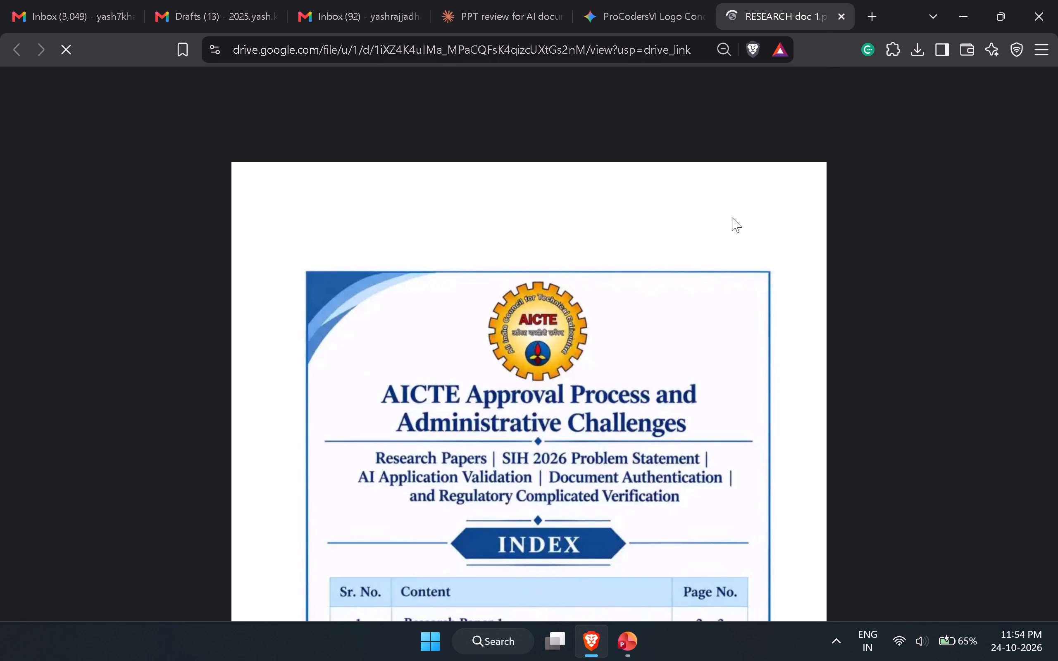
scroll(732, 217, "down", 1)
scroll(707, 321, "down", 2)
scroll(707, 321, "up", 1)
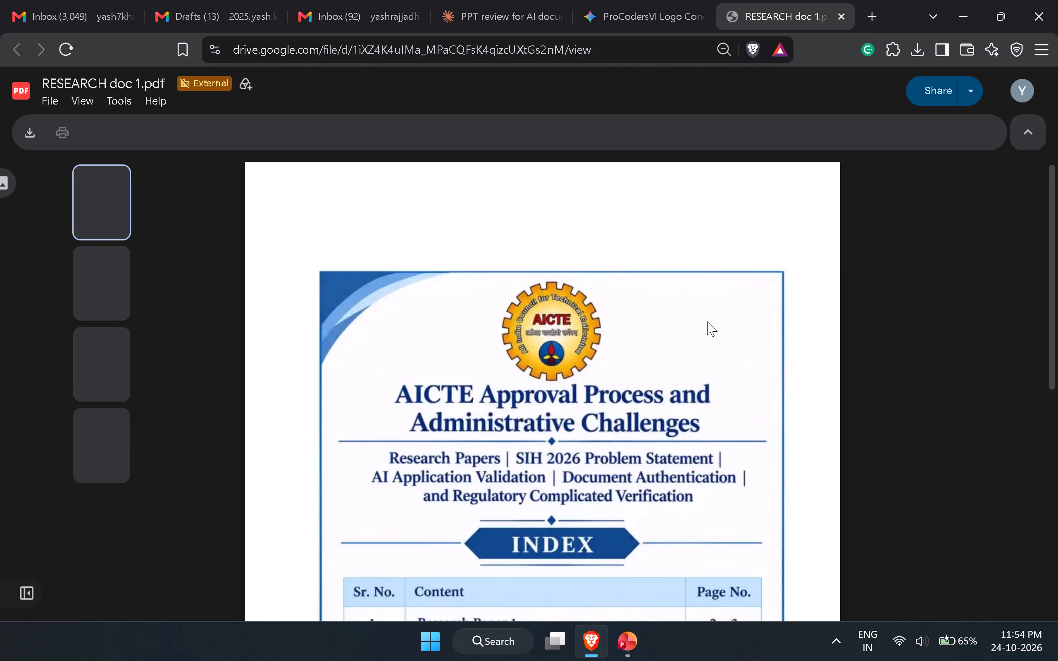
scroll(707, 321, "down", 1)
scroll(707, 321, "up", 2)
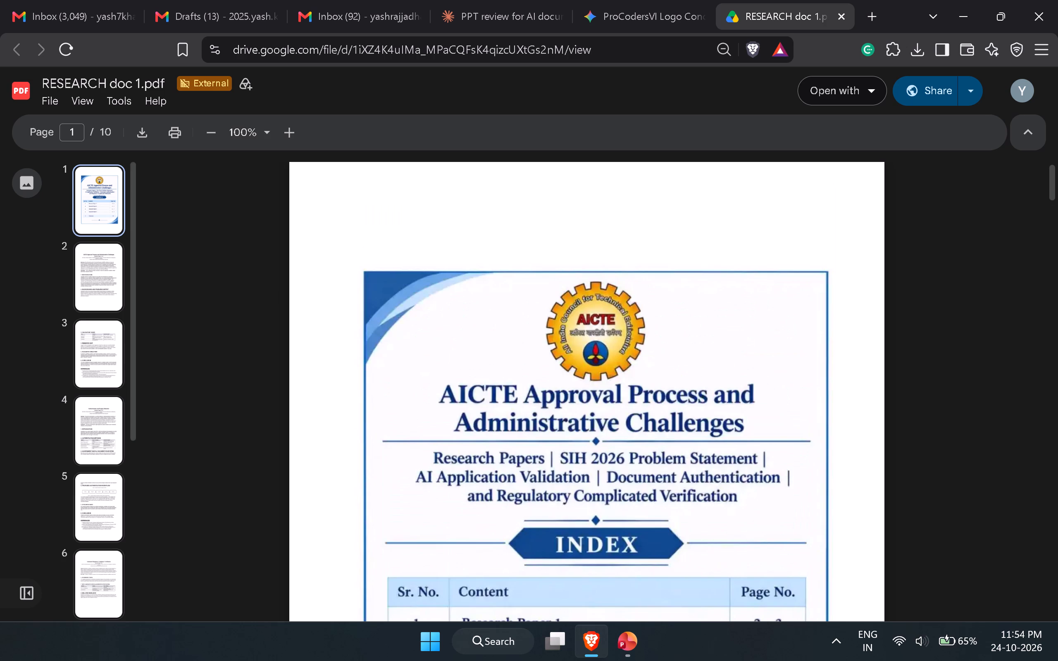
Read through RESEARCH doc 1.pdf from the index page to the SUMMARY section on page 10.
scroll(376, 377, "down", 7)
scroll(376, 377, "right", 1)
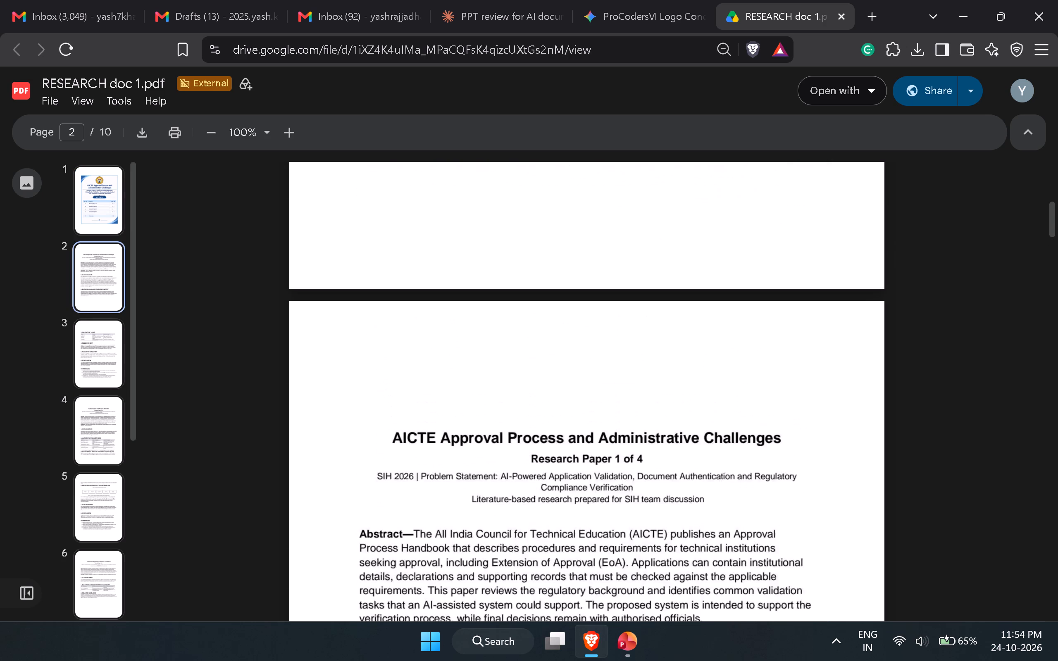
scroll(376, 377, "right", 1)
scroll(376, 377, "up", 2)
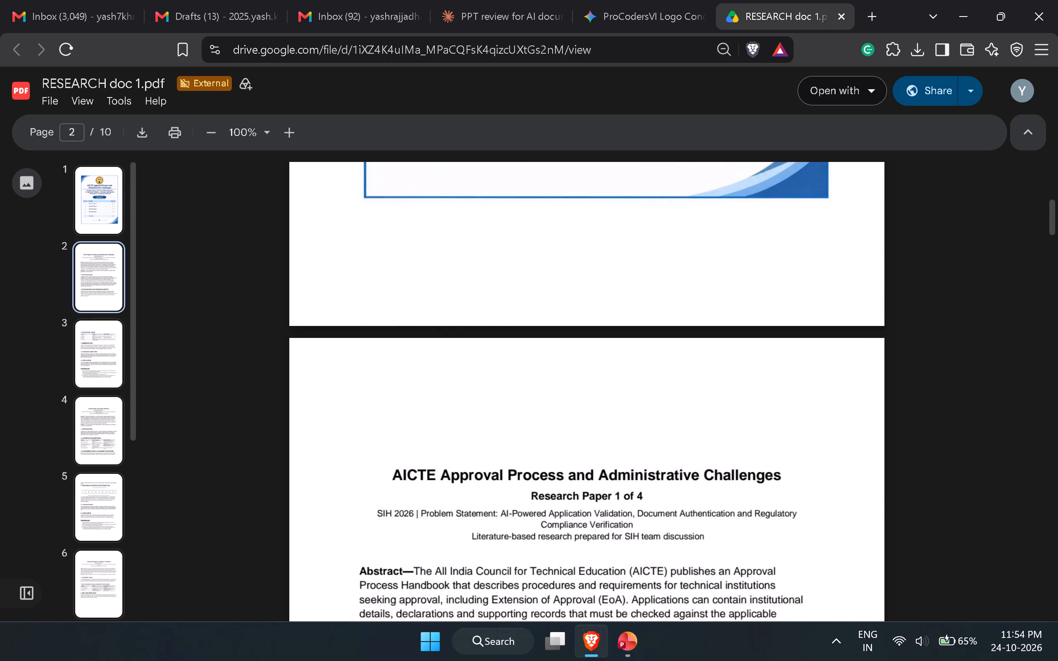
scroll(376, 377, "down", 17)
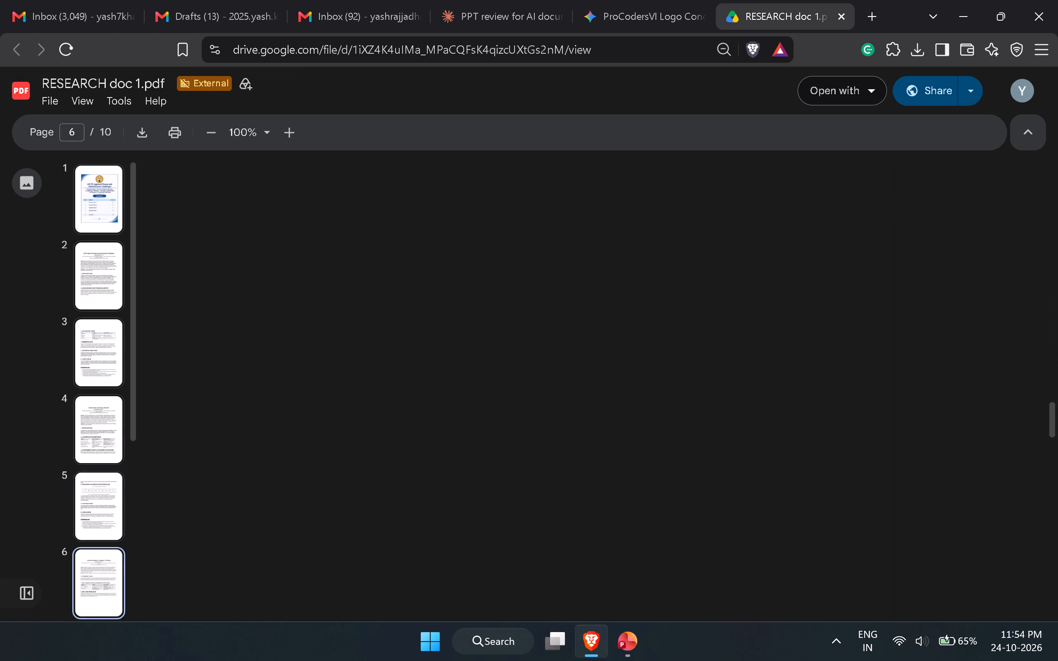
scroll(376, 377, "down", 1)
scroll(477, 413, "up", 4)
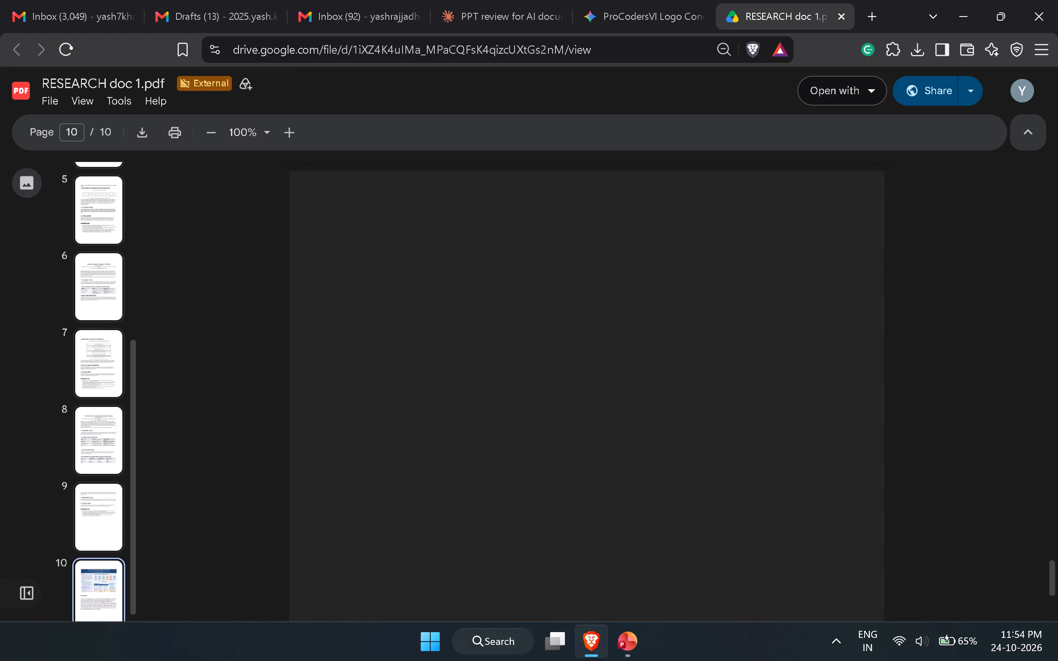
scroll(477, 413, "up", 2)
scroll(477, 413, "down", 3)
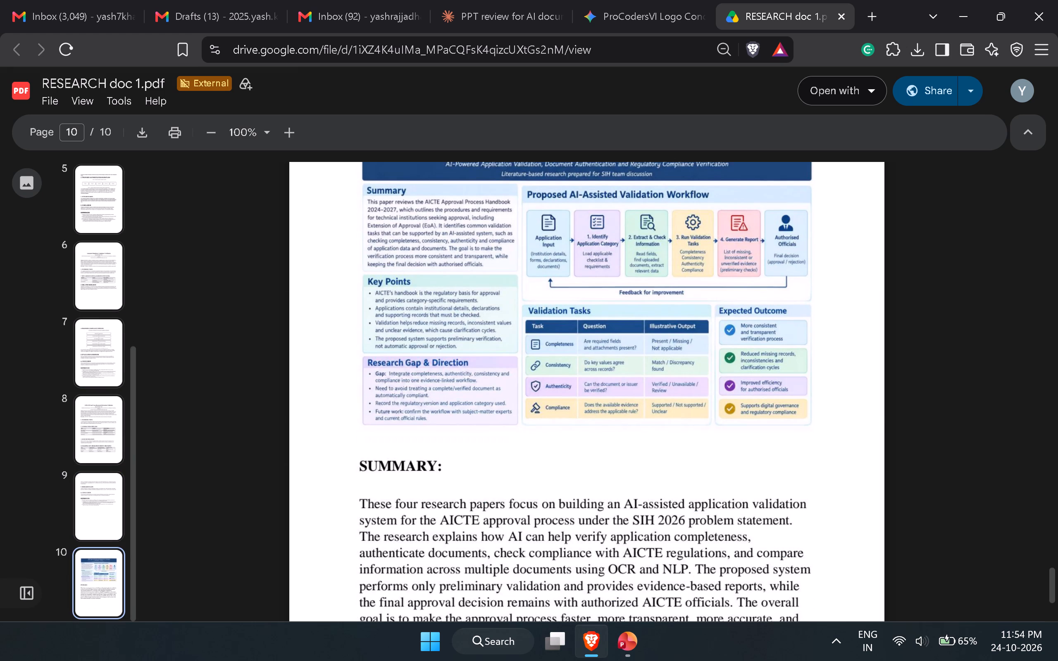
scroll(477, 413, "down", 1)
scroll(538, 538, "down", 7)
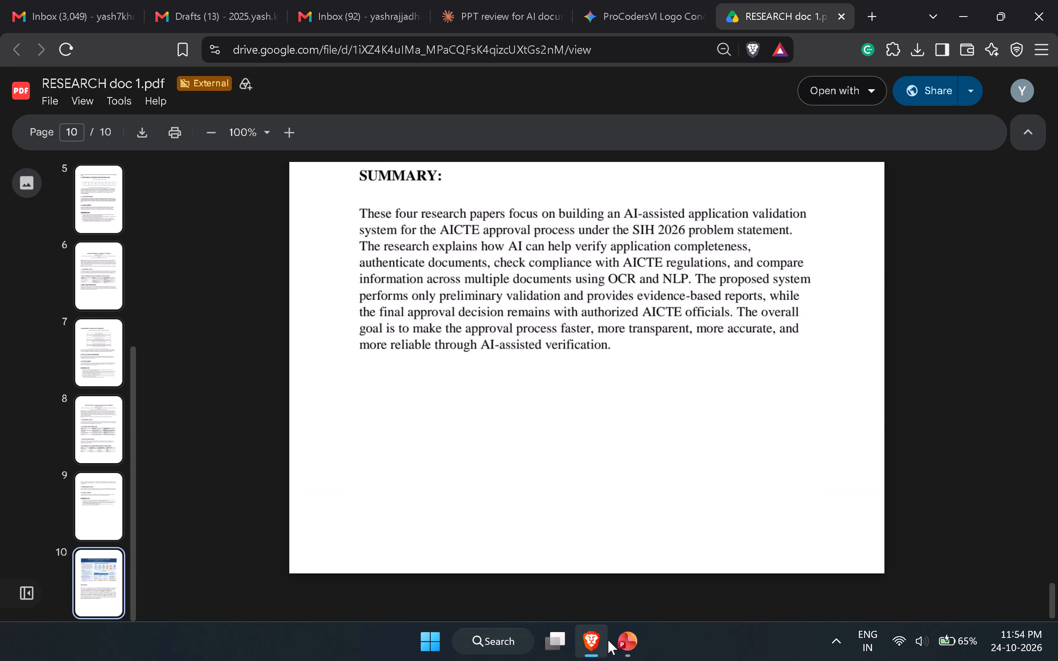
Switch to PowerPoint, follow the "DOCUMENT 1" hyperlink, look through the linked PDF, and close both open Drive PDFs.
left_click(633, 576)
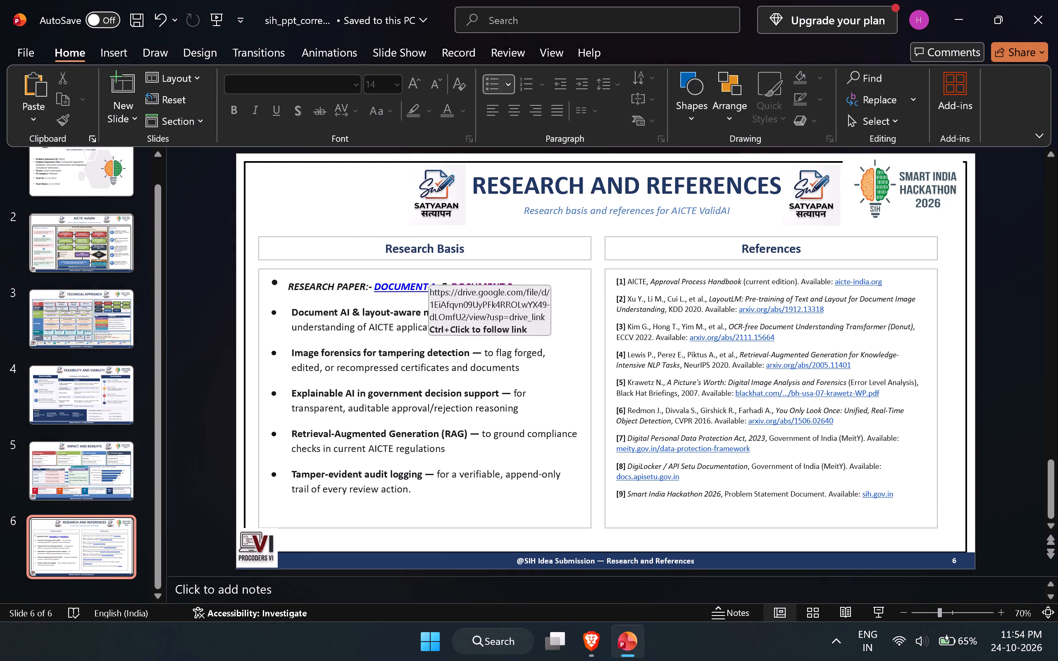
left_click(411, 283, "ctrl")
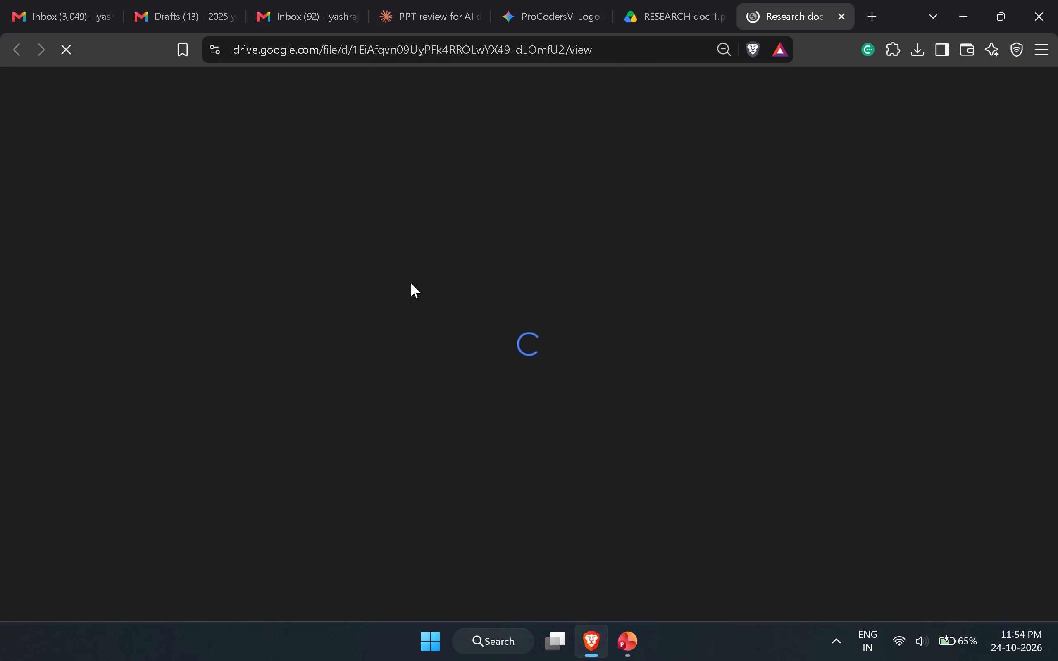
scroll(411, 283, "down", 3)
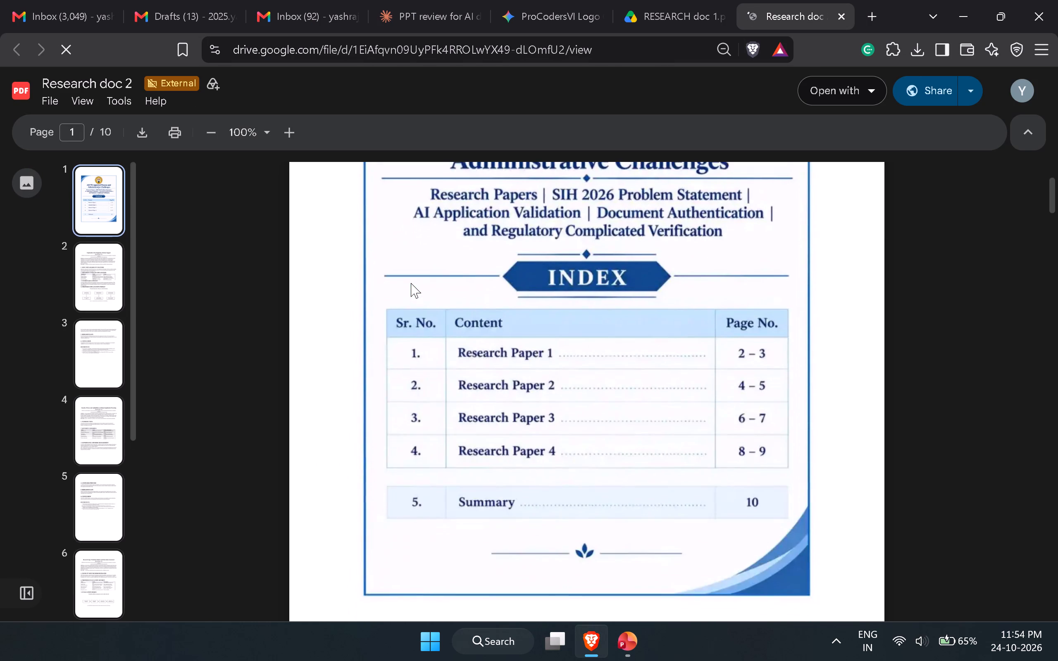
scroll(411, 283, "down", 10)
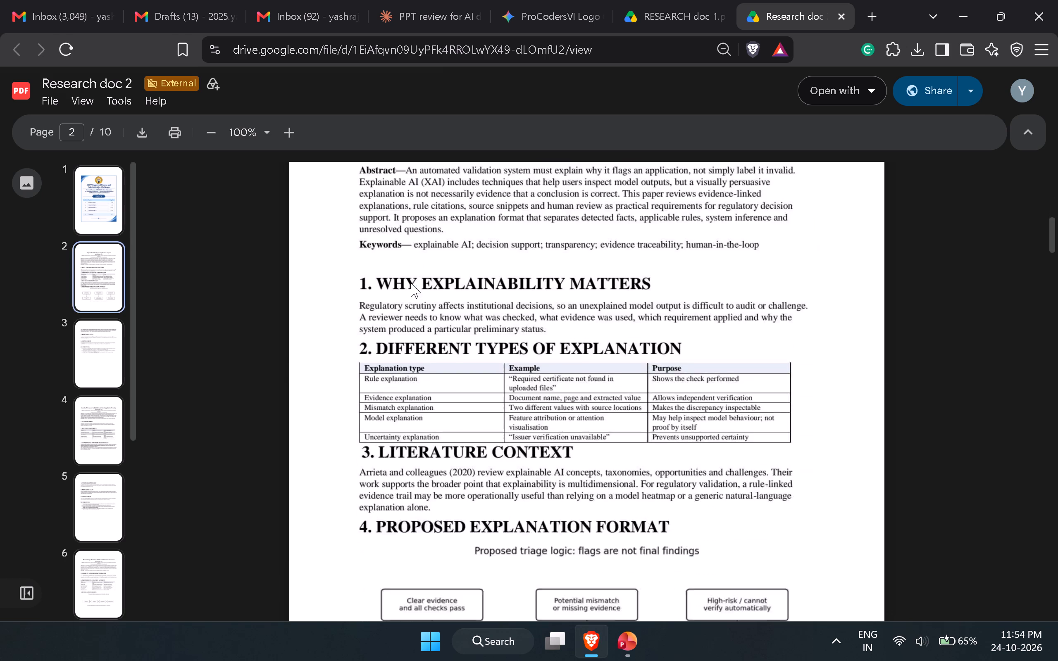
scroll(411, 283, "down", 14)
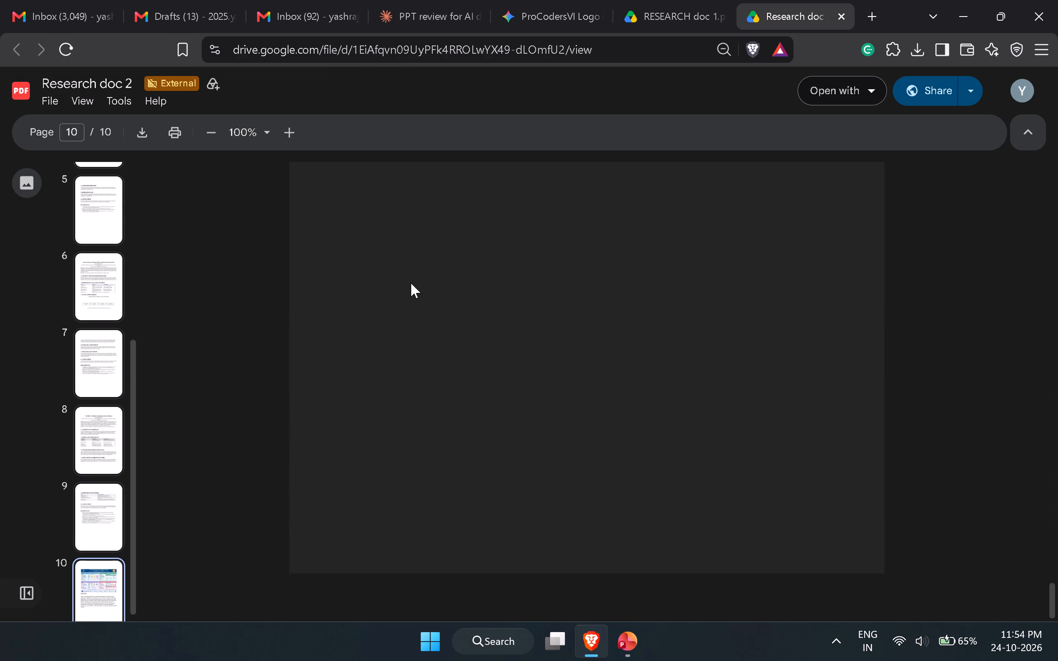
left_click(841, 15)
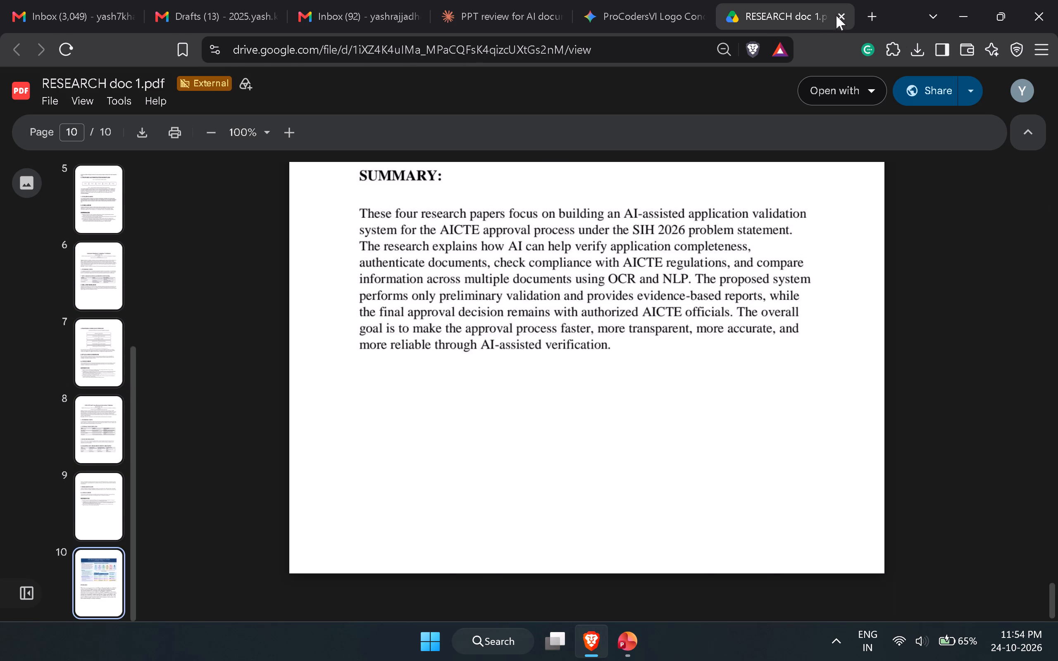
left_click(844, 17)
Copy the second Google Drive link, the one for RESEARCH doc 1.pdf, from the open Gmail draft message.
left_click(675, 514)
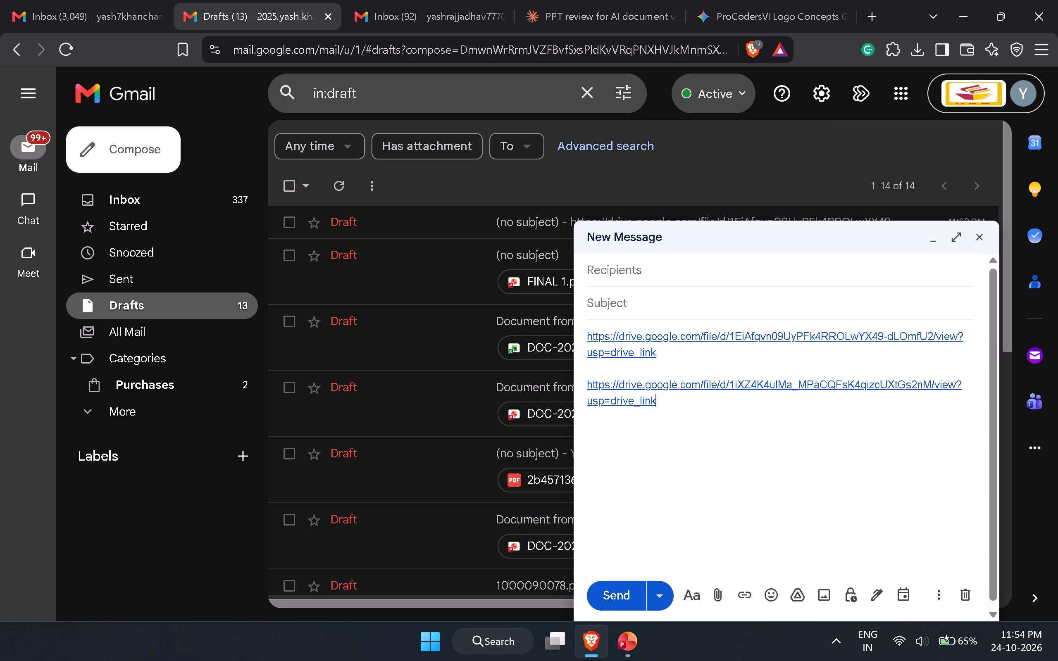
left_click_drag(669, 404, 582, 385)
key("ctrl+c")
Back in PowerPoint, open the link options for the "DOCUMENT 1" text in the RESEARCH PAPER bullet.
key("alt+Tab")
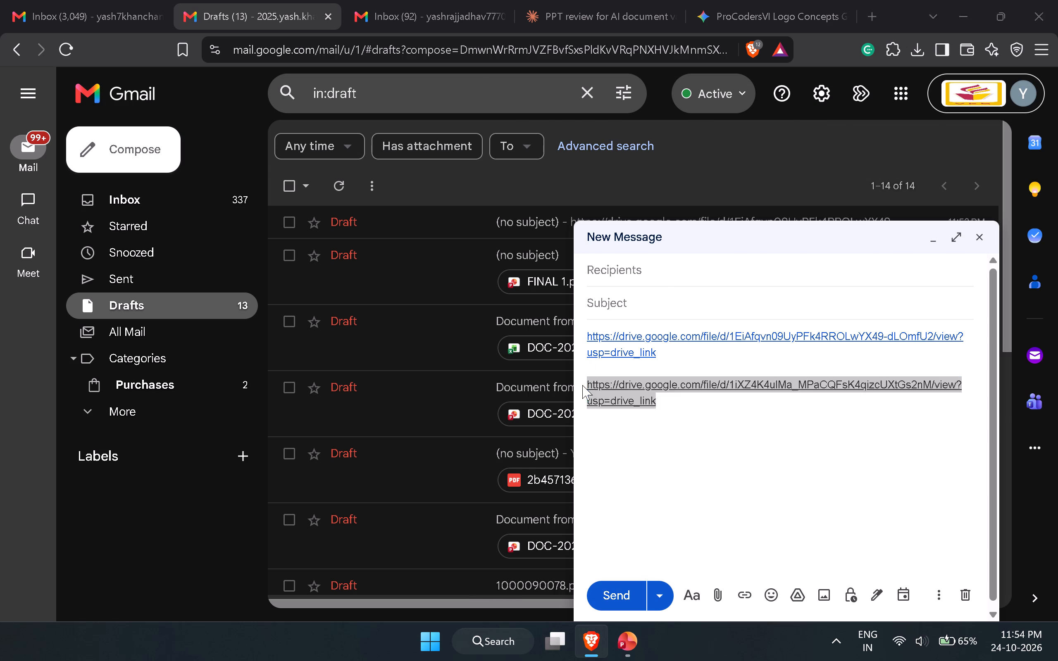
left_click_drag(374, 286, 433, 288)
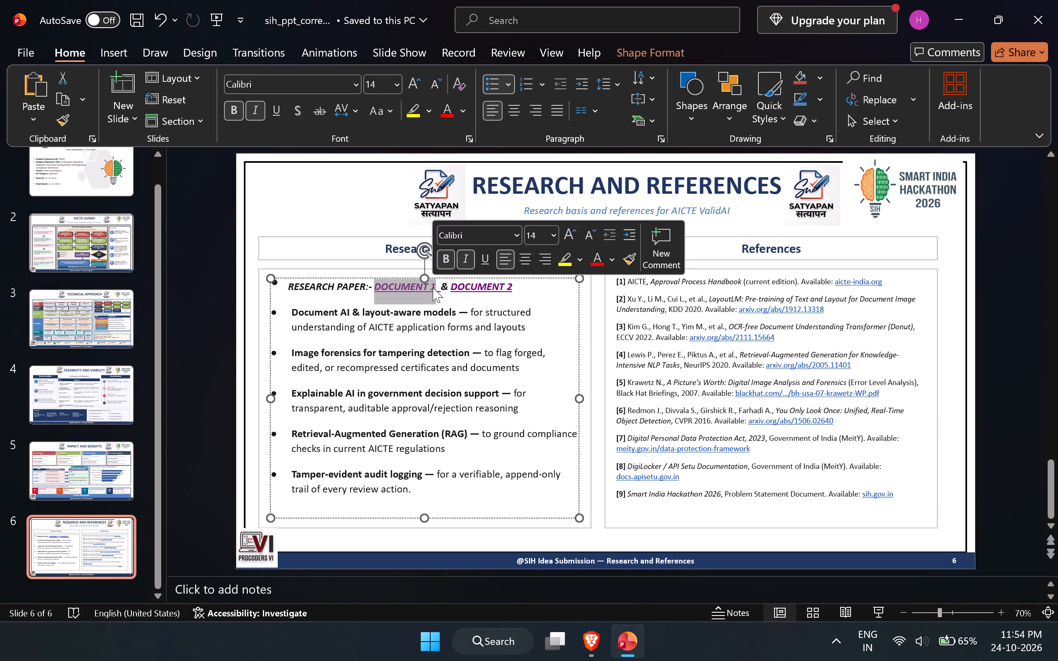
right_click(433, 288)
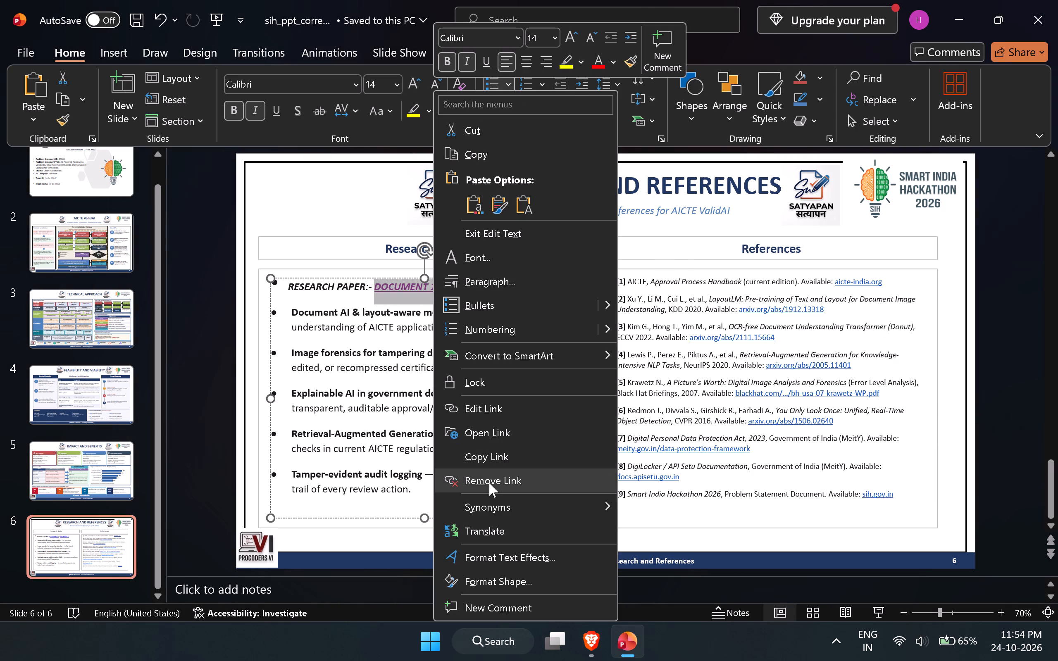
In PowerPoint, replace the "DOCUMENT 1" hyperlink address in the RESEARCH PAPER bullet with the copied Google Drive link to RESEARCH doc 1.pdf.
left_click(501, 407)
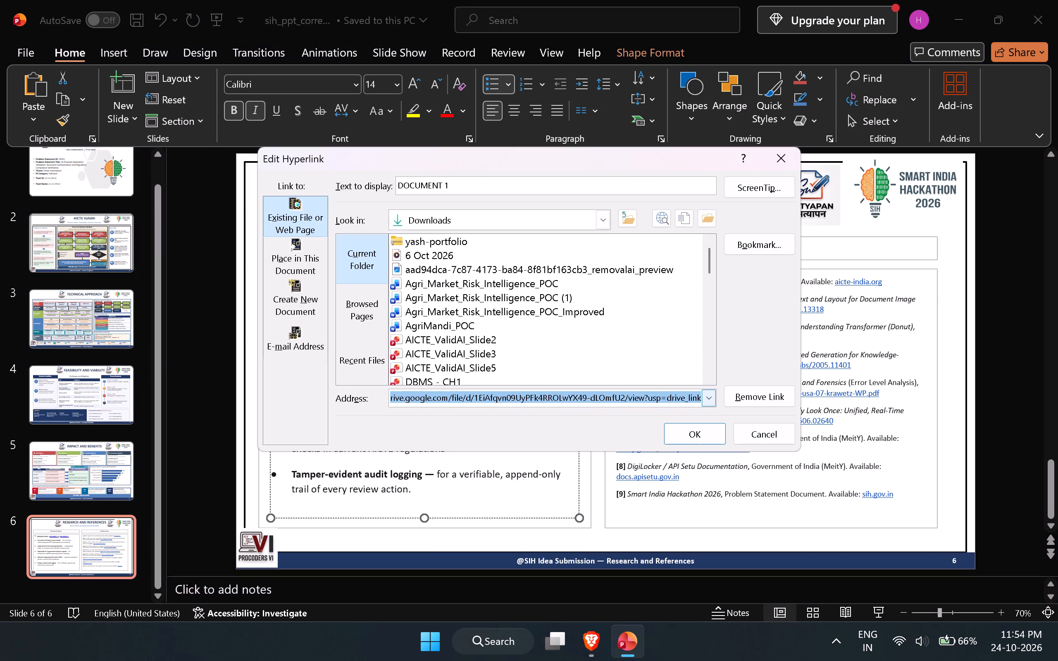
key("ctrl+v")
left_click(675, 429)
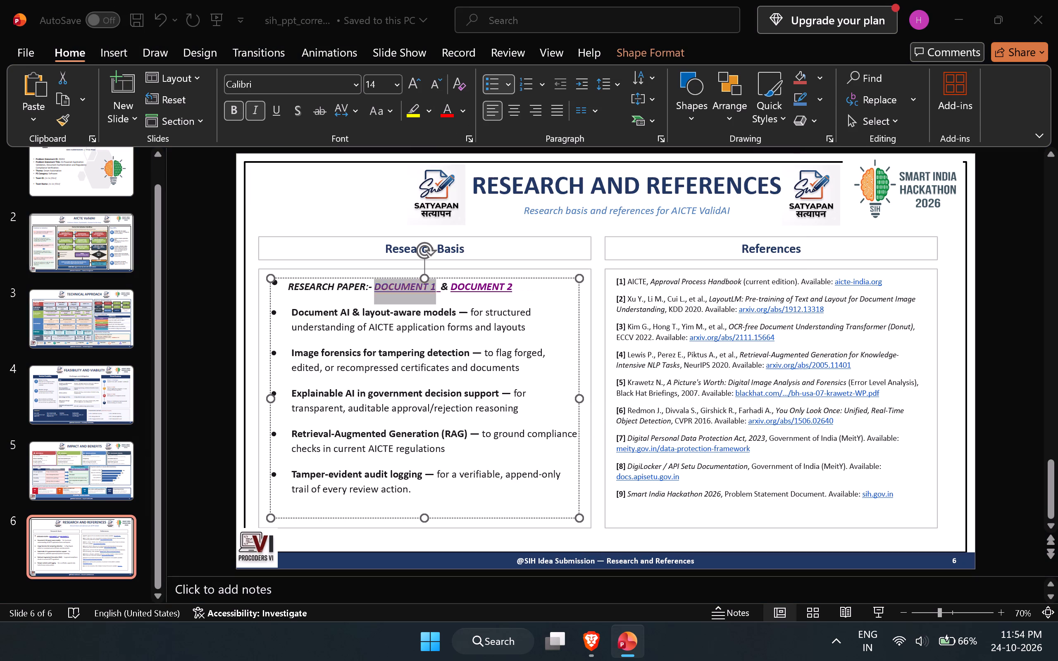
left_click(512, 298)
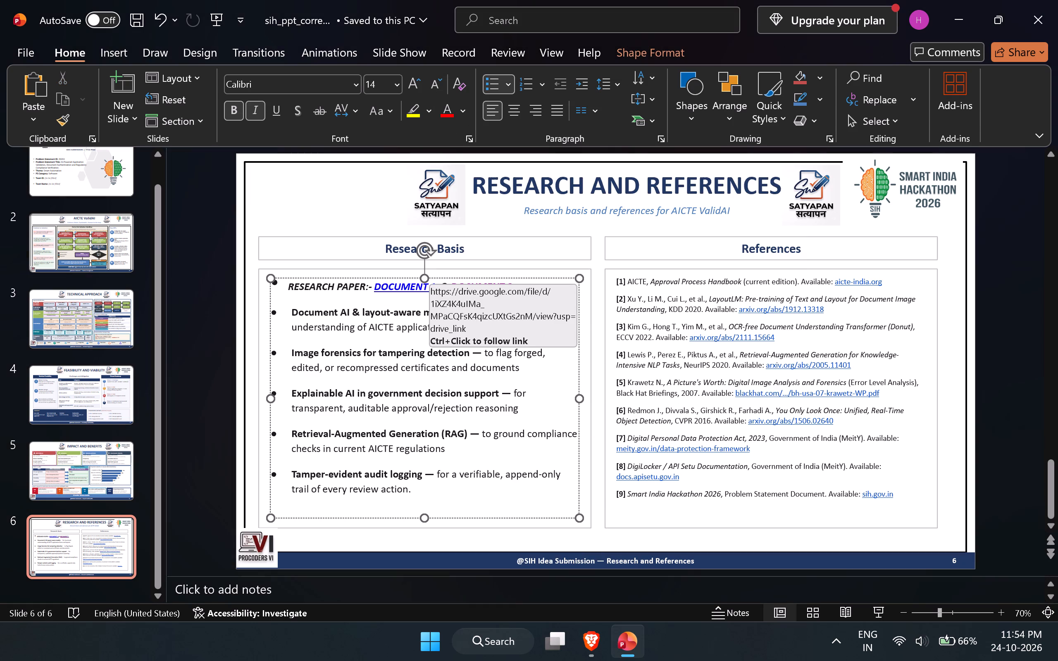
Follow the "DOCUMENT 1" hyperlink in the RESEARCH PAPER bullet and check the Google Drive file it opens in the Brave browser.
left_click(425, 286, "ctrl")
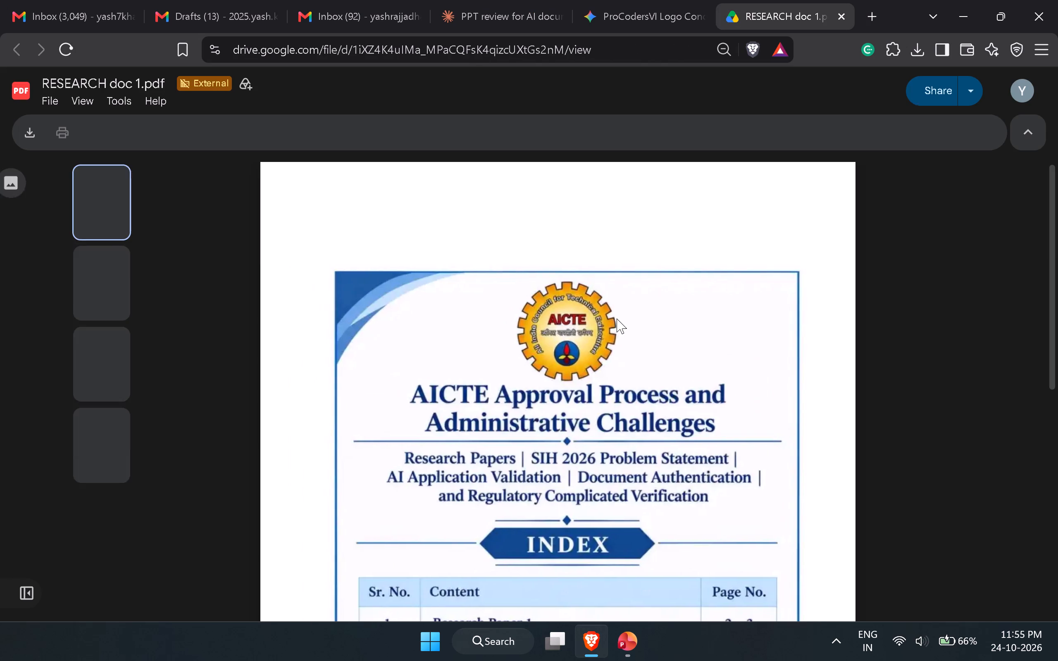
left_click(636, 650)
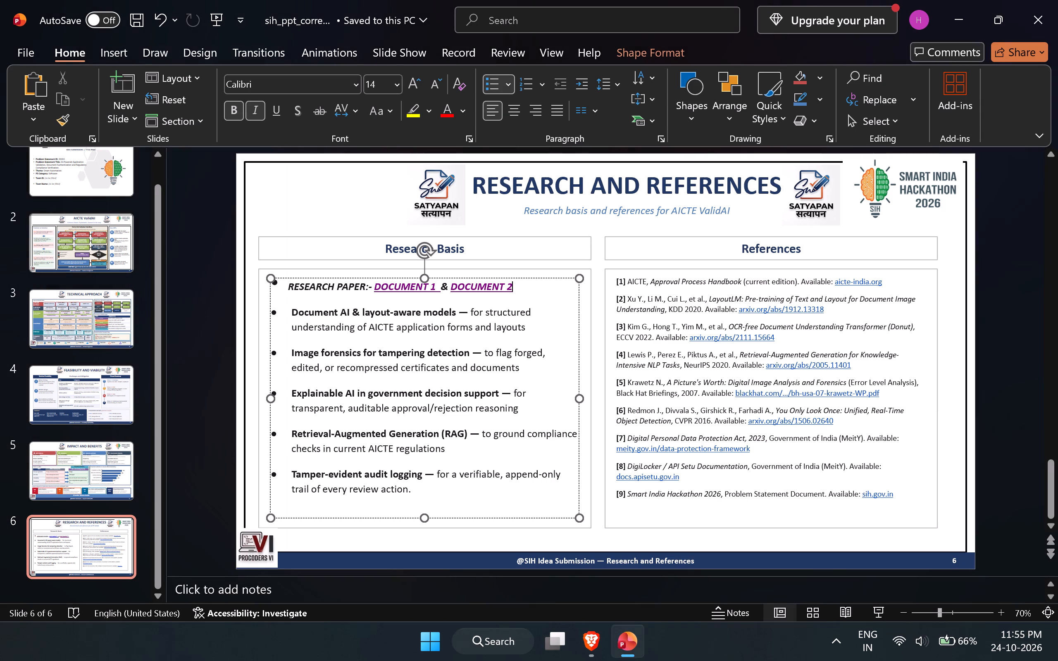
left_click(601, 647)
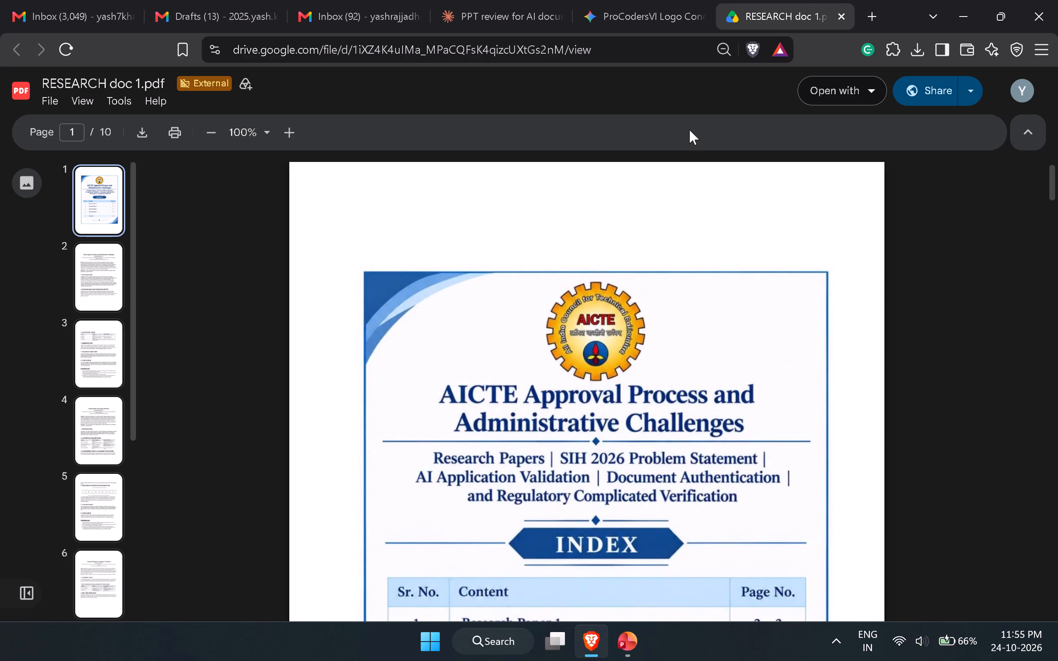
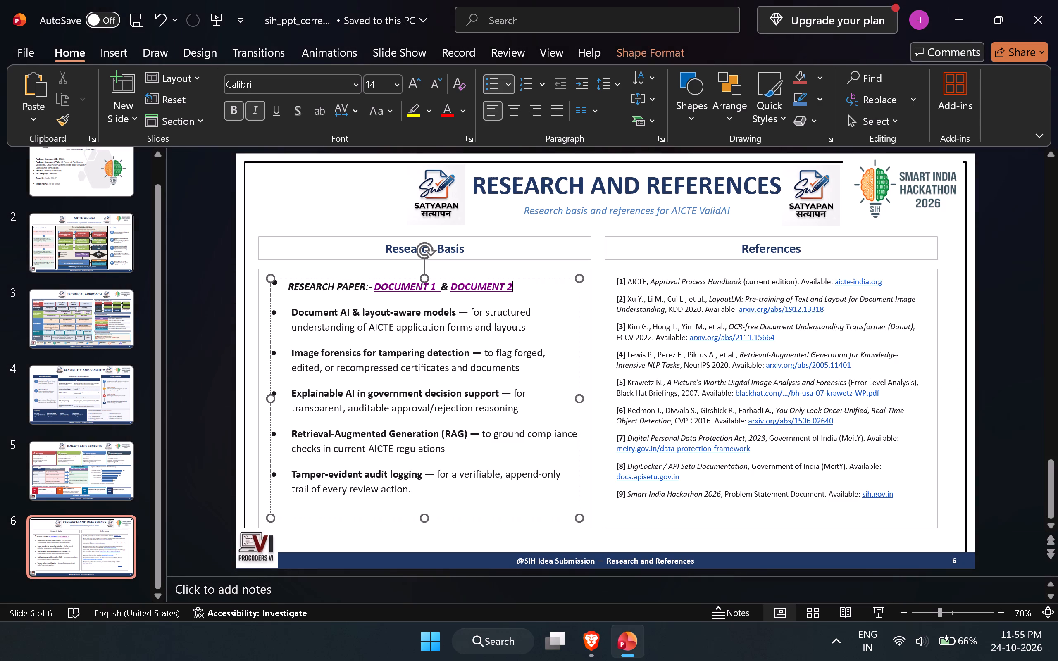
Bring up the available options for the "DOCUMENT 2" hyperlink text in the RESEARCH PAPER bullet.
left_click_drag(519, 285, 464, 285)
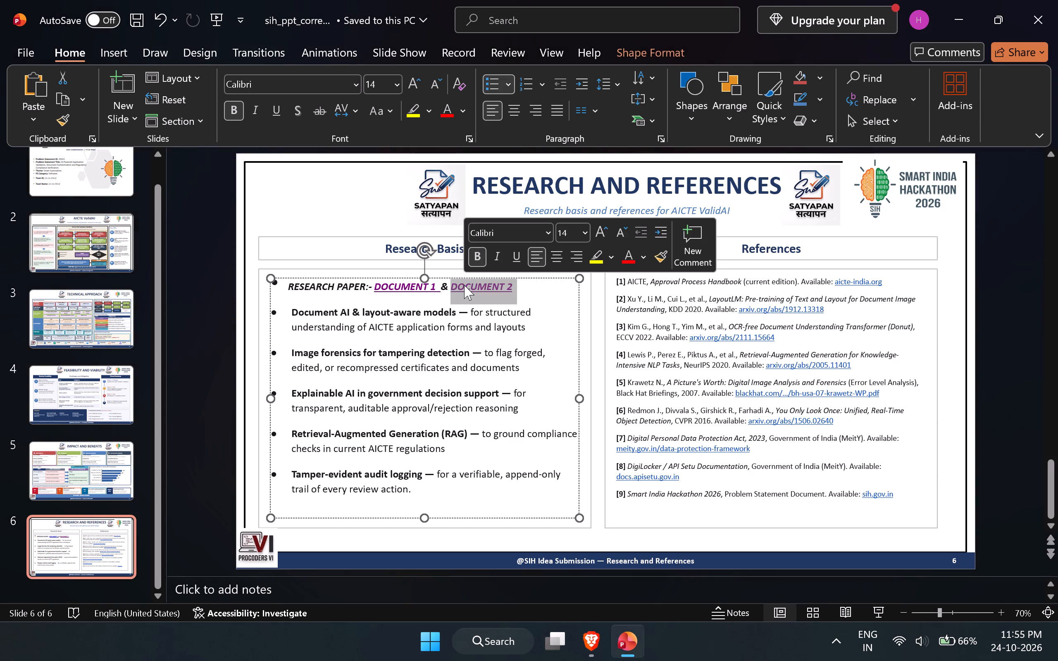
right_click(464, 285)
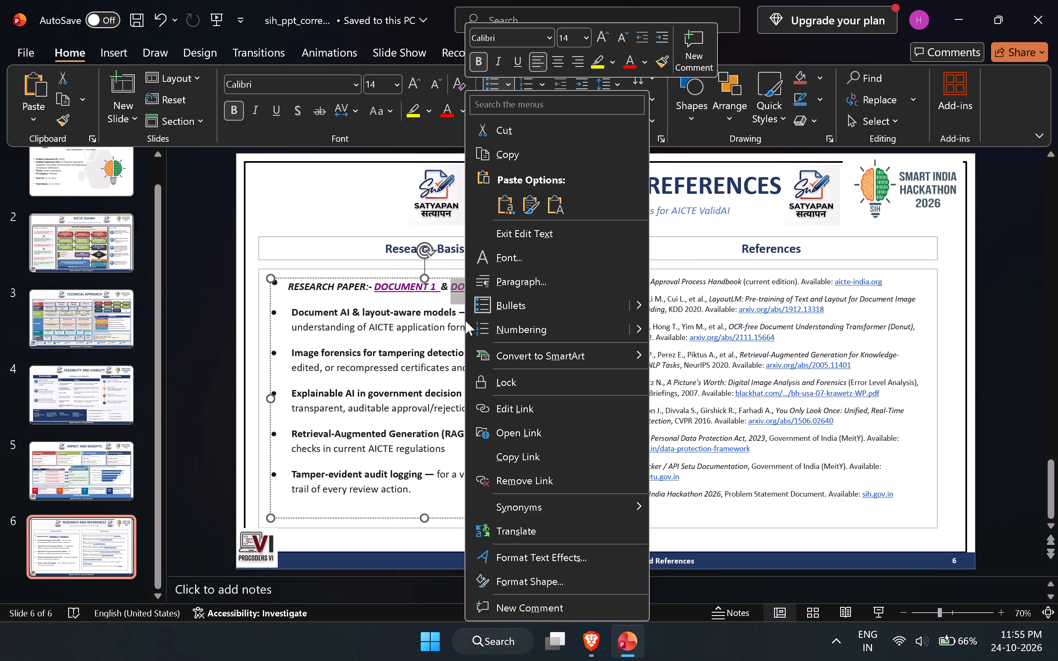
Replace the "DOCUMENT 2" hyperlink address in the RESEARCH PAPER bullet with the copied Google Drive link.
left_click(528, 411)
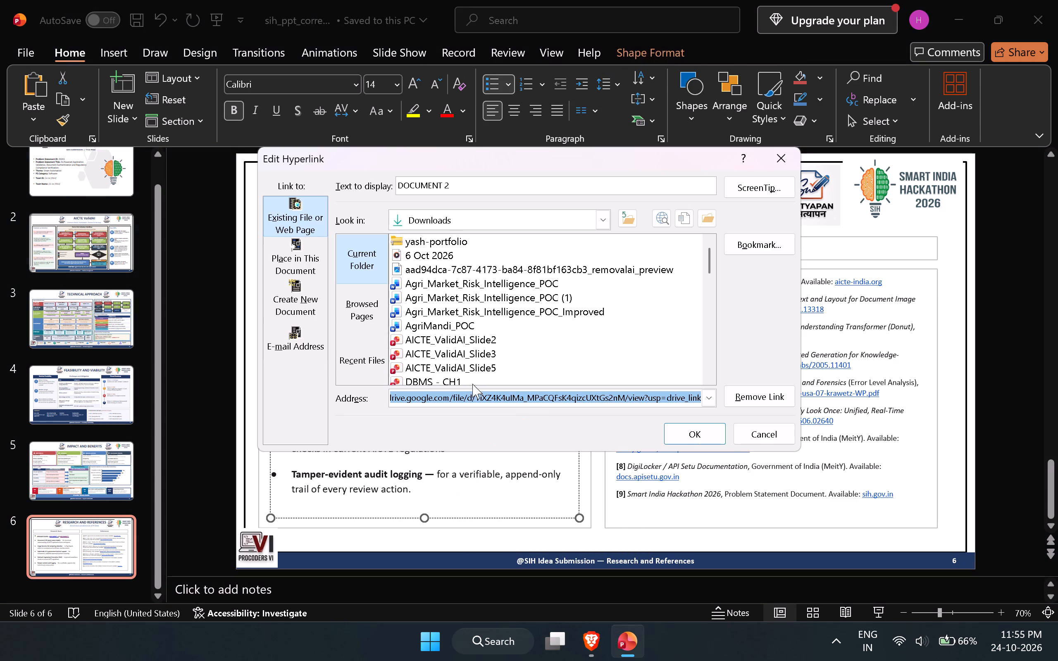
key("ctrl+v")
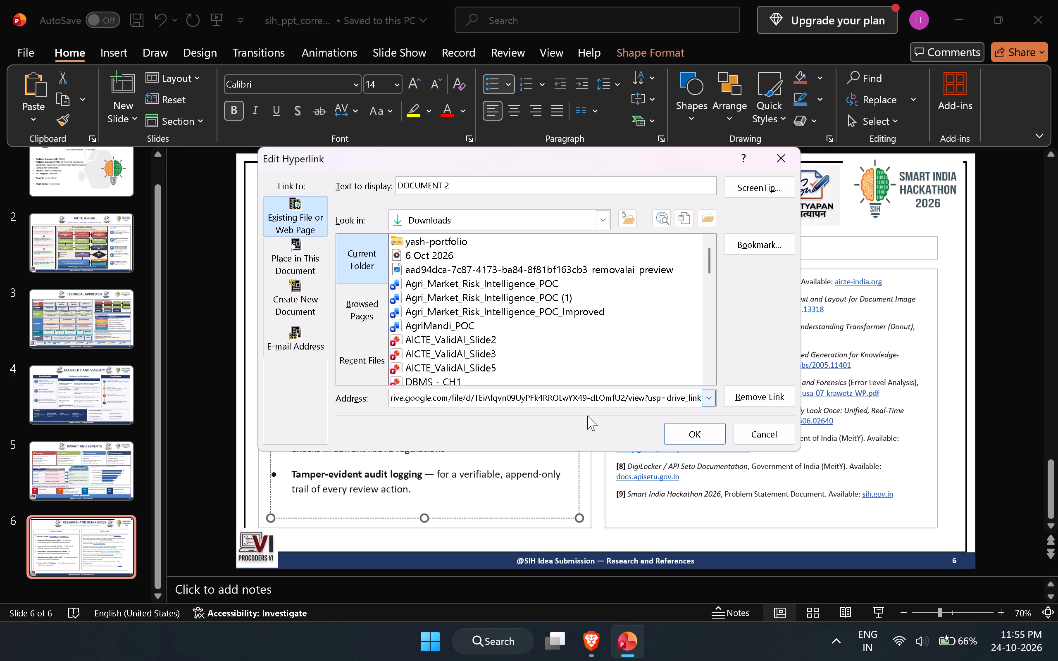
left_click(679, 430)
left_click(587, 537)
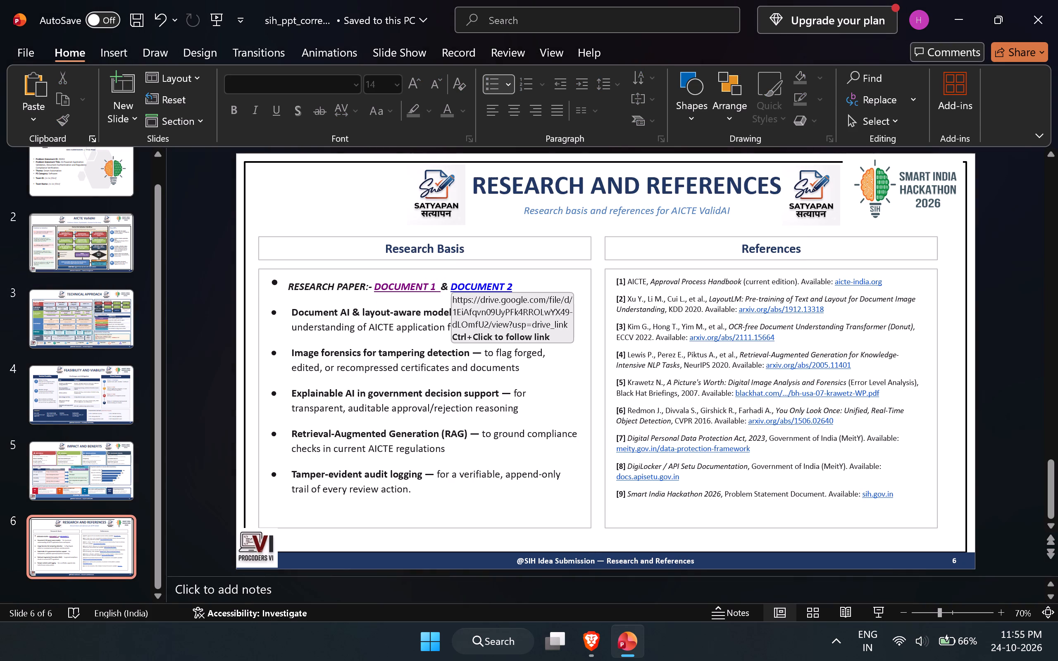
Look over slides 2, 1 and 4 of the deck and return to slide 2, AICTE ValidAI.
left_click(49, 233)
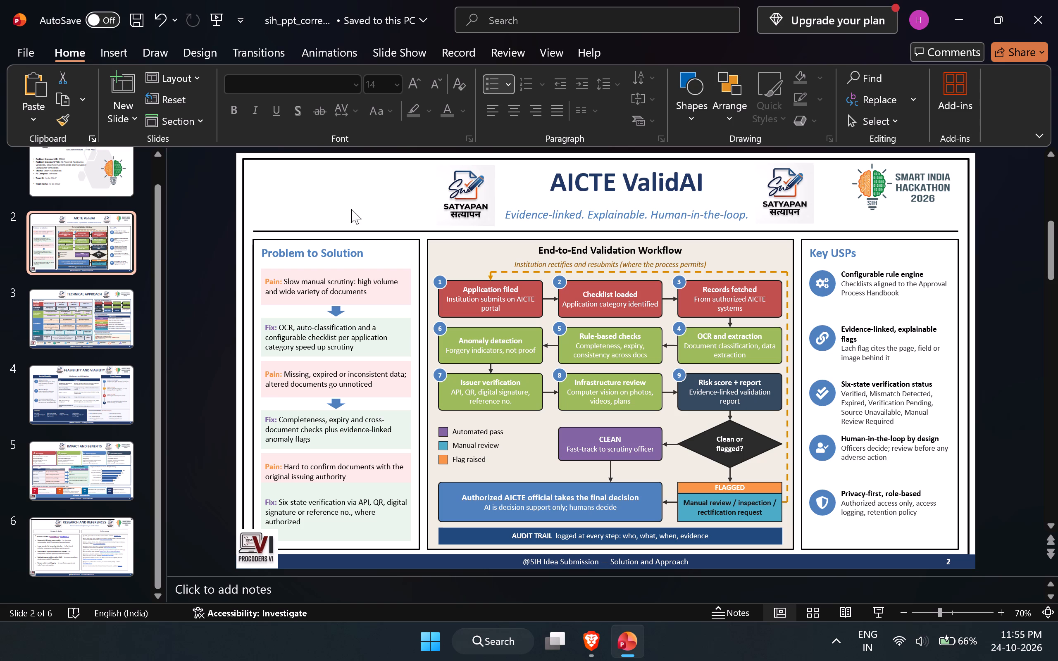
left_click(141, 192)
left_click(95, 346)
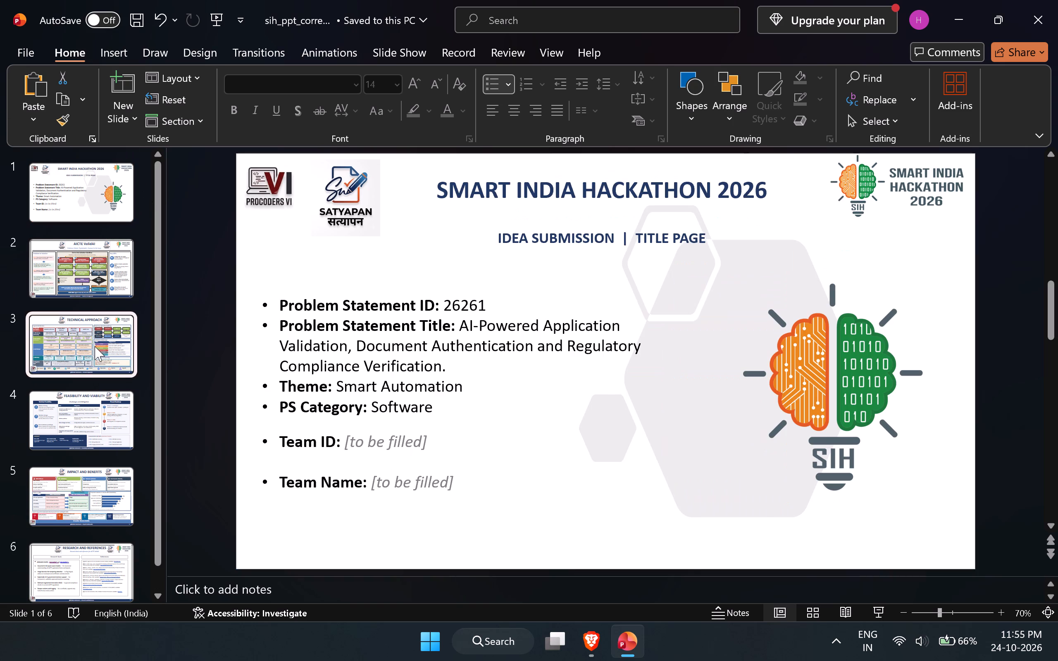
left_click(83, 405)
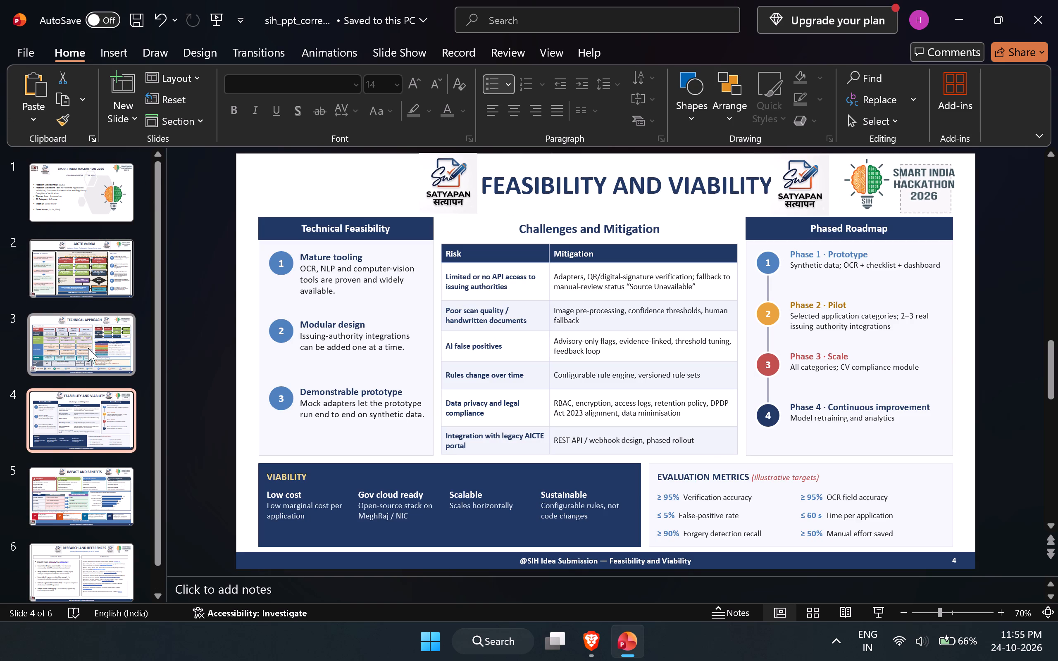
scroll(88, 348, "down", 1)
scroll(88, 348, "up", 1)
left_click(83, 261)
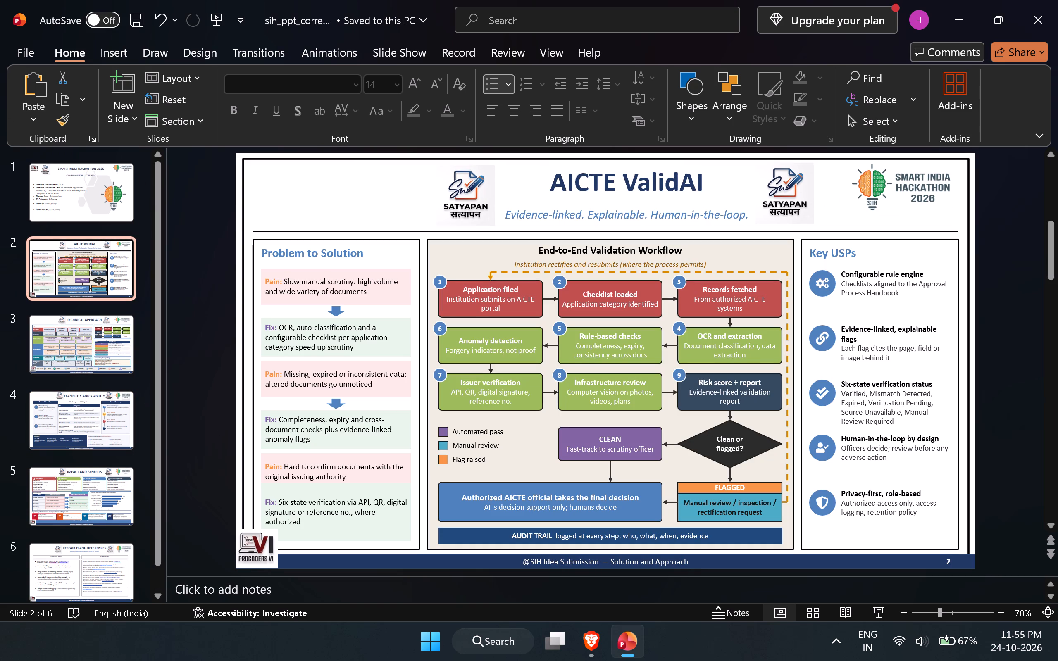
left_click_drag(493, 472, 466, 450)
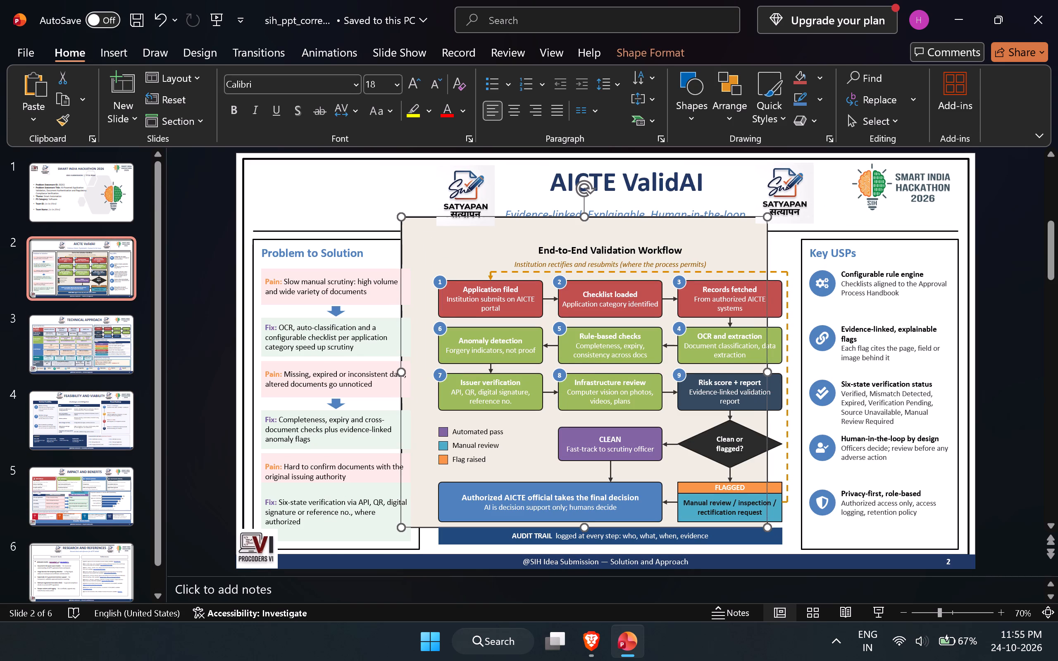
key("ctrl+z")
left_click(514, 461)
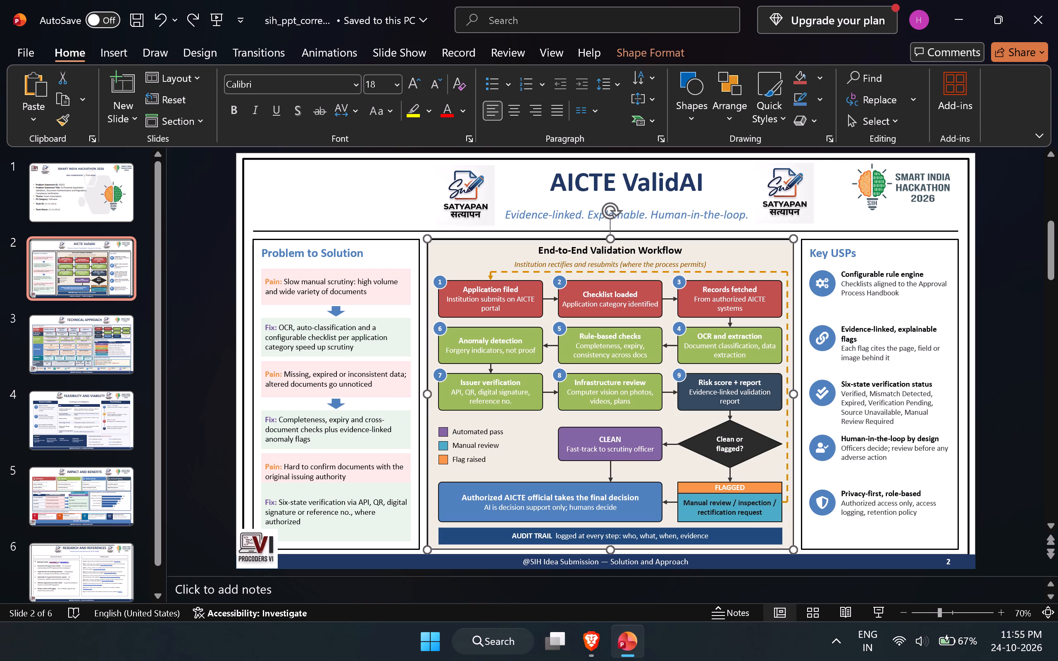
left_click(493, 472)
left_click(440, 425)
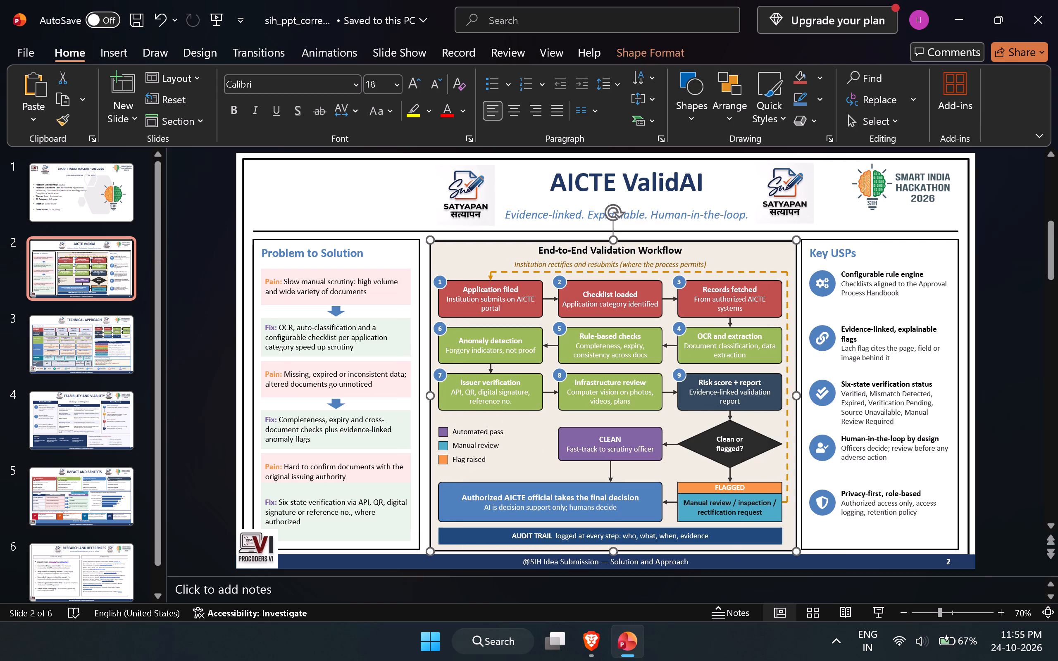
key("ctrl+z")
Delete the "Manual review" label text from the colour legend in slide 2's End-to-End Validation Workflow.
left_click(443, 427)
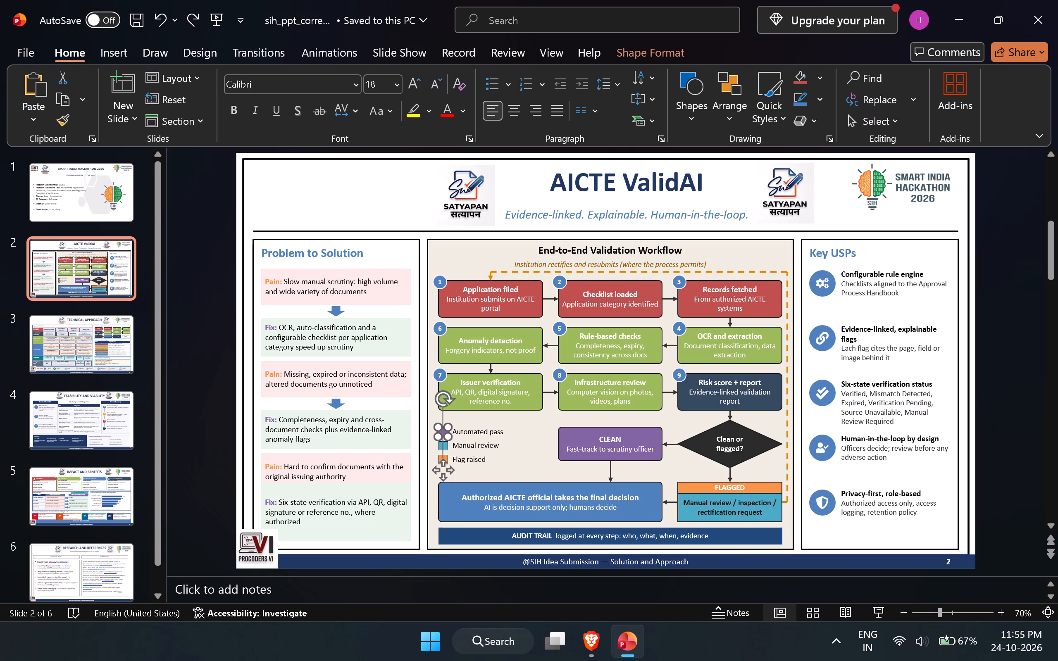
left_click(484, 458)
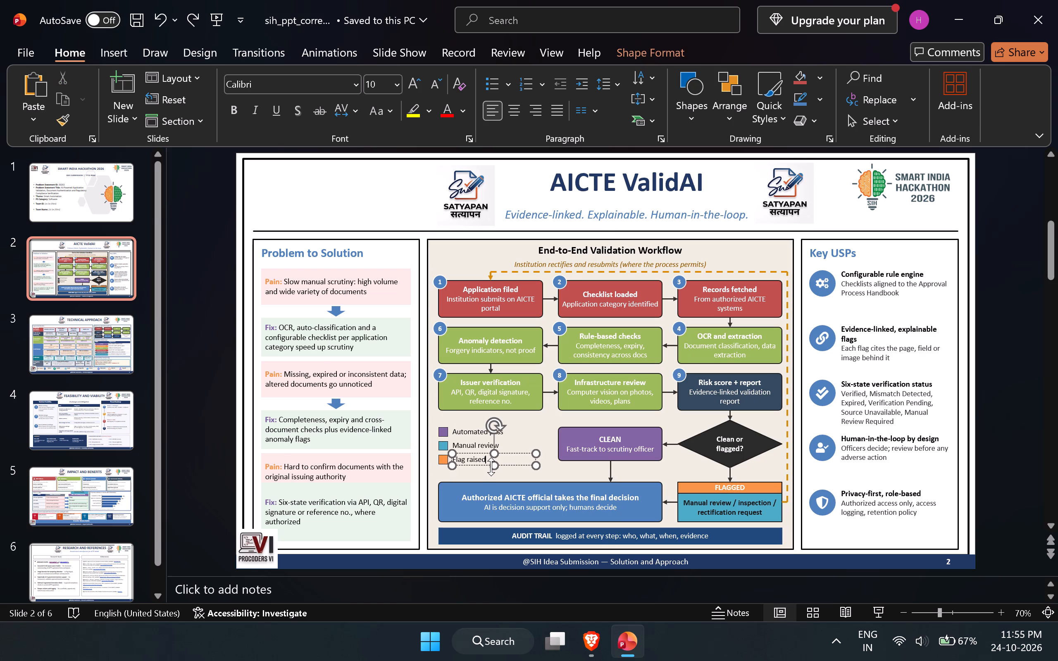
left_click(441, 422)
left_click(454, 442)
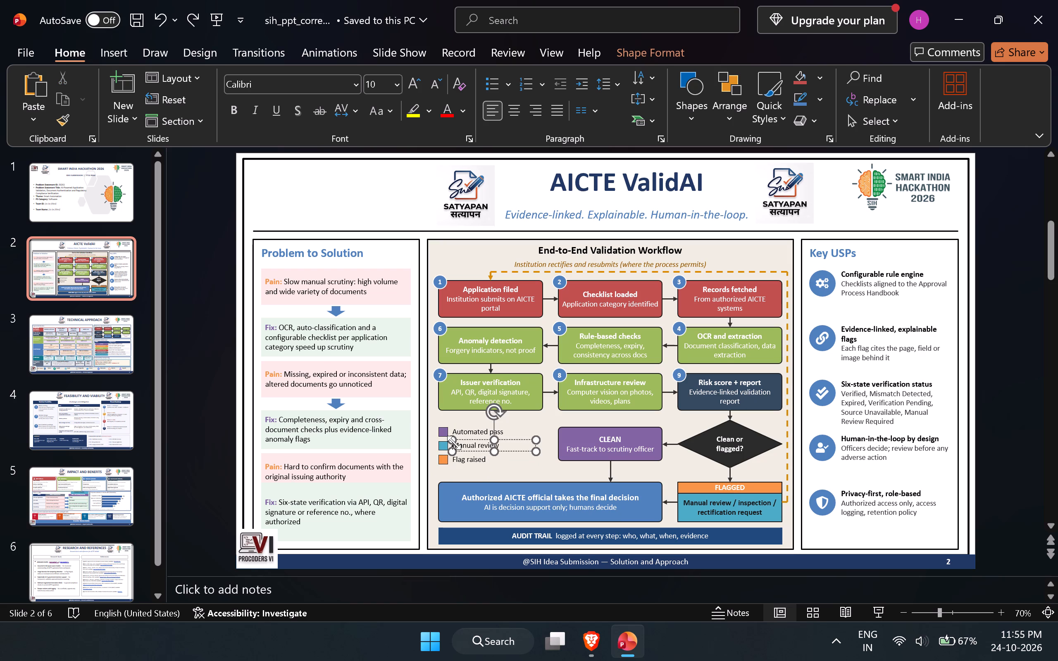
key("Delete")
key("Delete")
key("Delete")
key("Delete")
key("Delete")
key("Delete")
key("Delete")
key("Delete")
key("Delete")
key("Delete")
key("Delete")
key("Delete")
key("Delete")
key("Delete")
key("Delete")
key("Delete")
key("Delete")
key("Delete")
key("Delete")
key("Delete")
key("Delete")
Delete the "Automated pass" label text from the workflow's colour legend on slide 2.
left_click(458, 431)
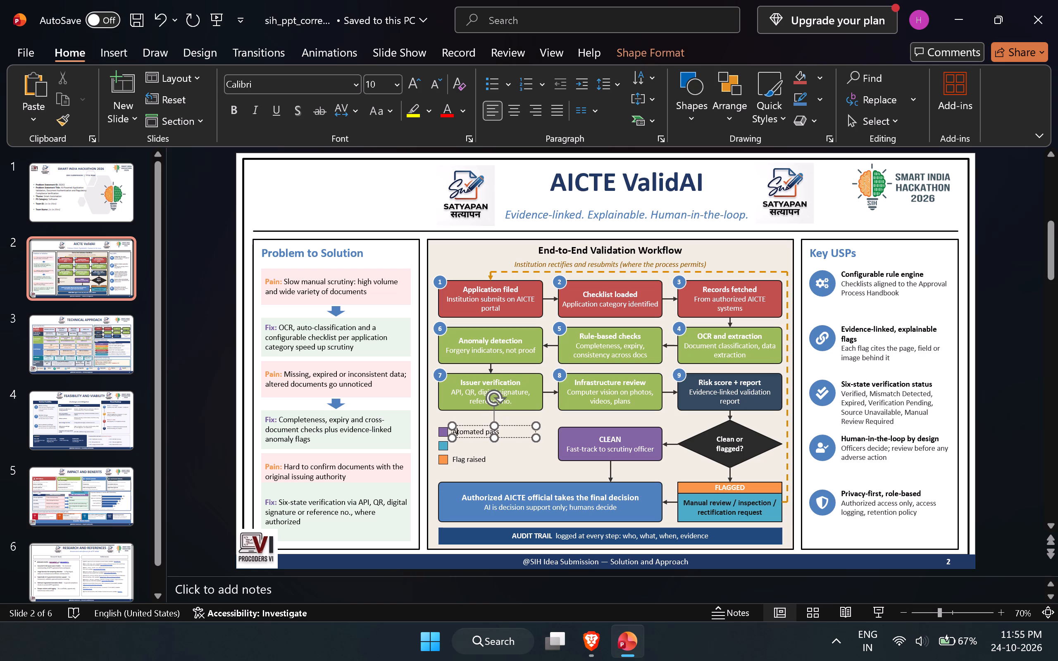
key("Delete")
key("Delete")
key("Delete")
key("Delete")
key("Delete")
key("Delete")
key("Delete")
key("Delete")
key("Delete")
key("Delete")
key("Delete")
key("Delete")
key("Delete")
key("Delete")
key("Delete")
key("Delete")
key("Delete")
key("Delete")
key("Delete")
key("Delete")
key("BackSpace")
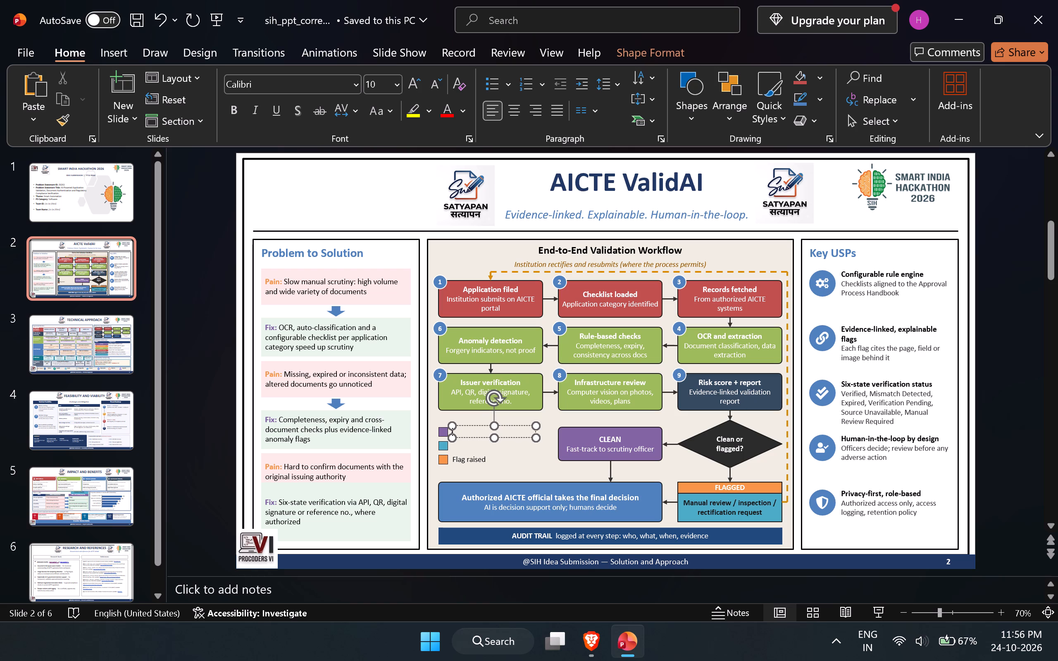
Delete the "Flag raised" label box from the workflow's colour legend on slide 2.
left_click(465, 458)
left_click(489, 459)
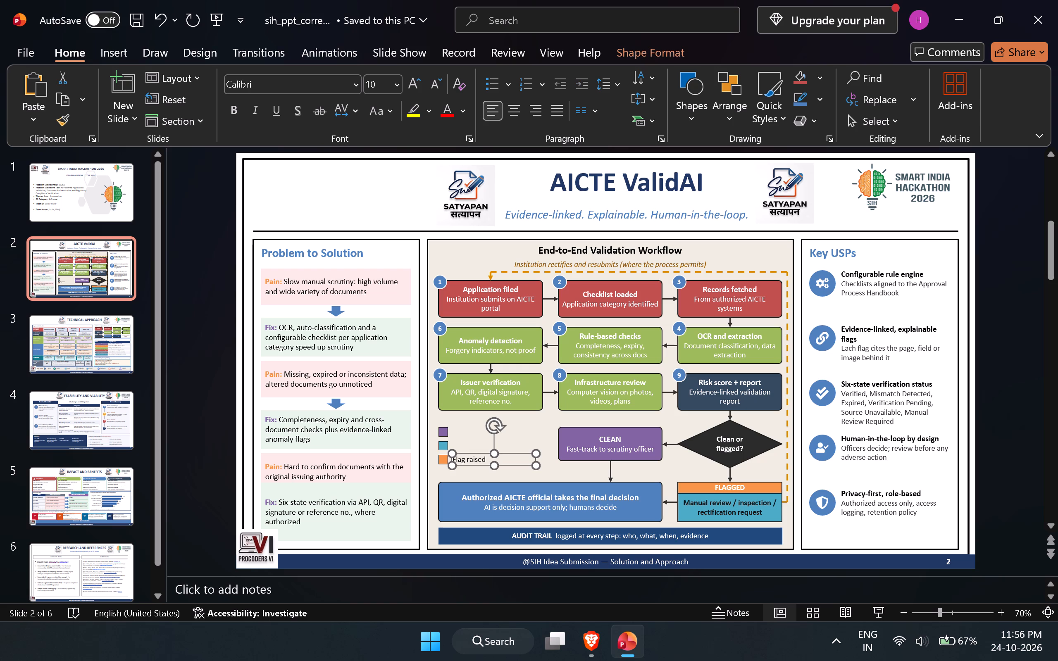
key("Delete")
Delete the orange, blue and purple legend squares from the workflow on slide 2.
left_click(447, 460)
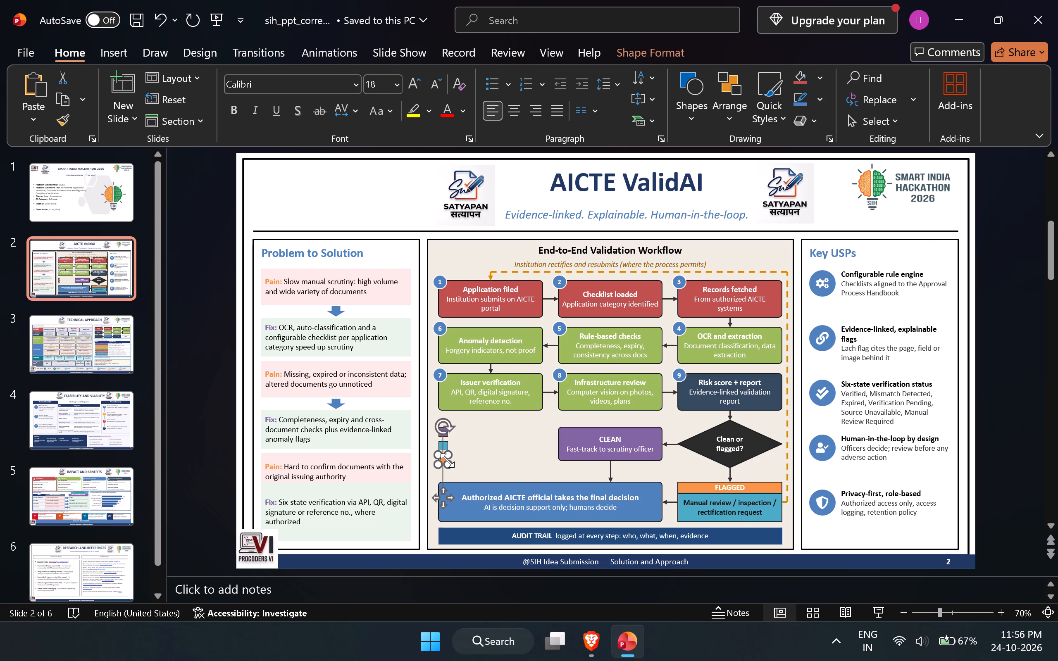
left_click(443, 446)
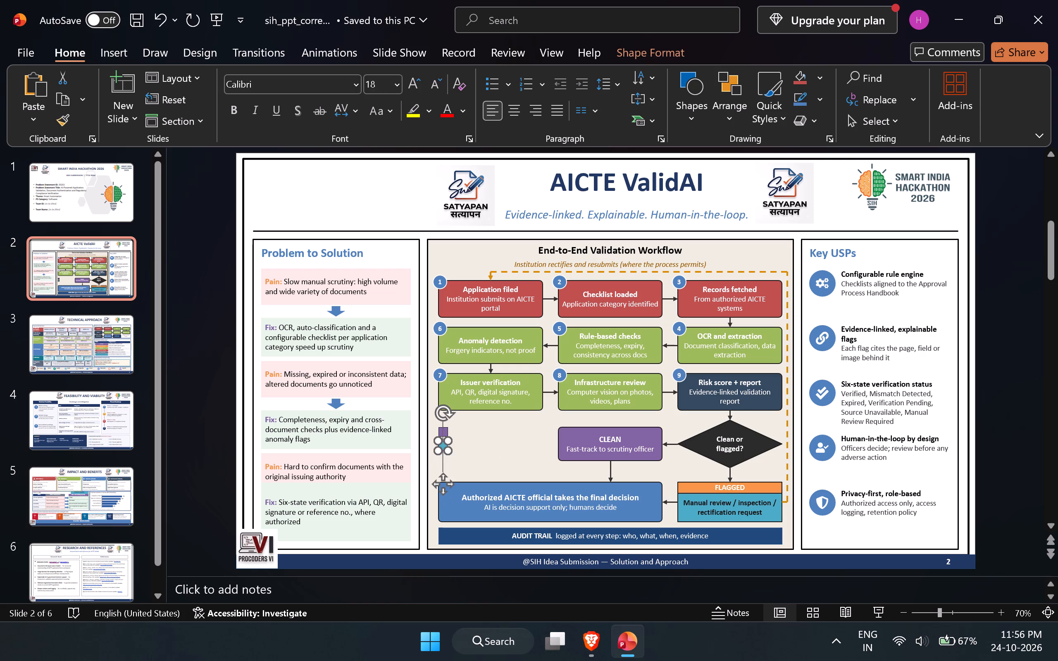
key("Delete")
left_click(442, 430)
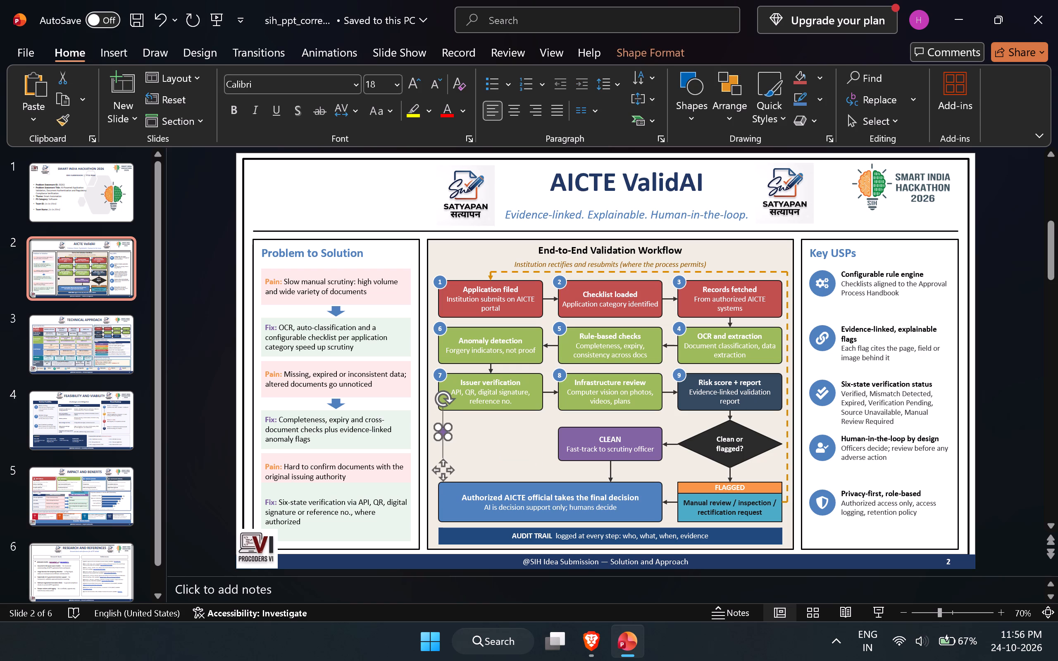
key("Delete")
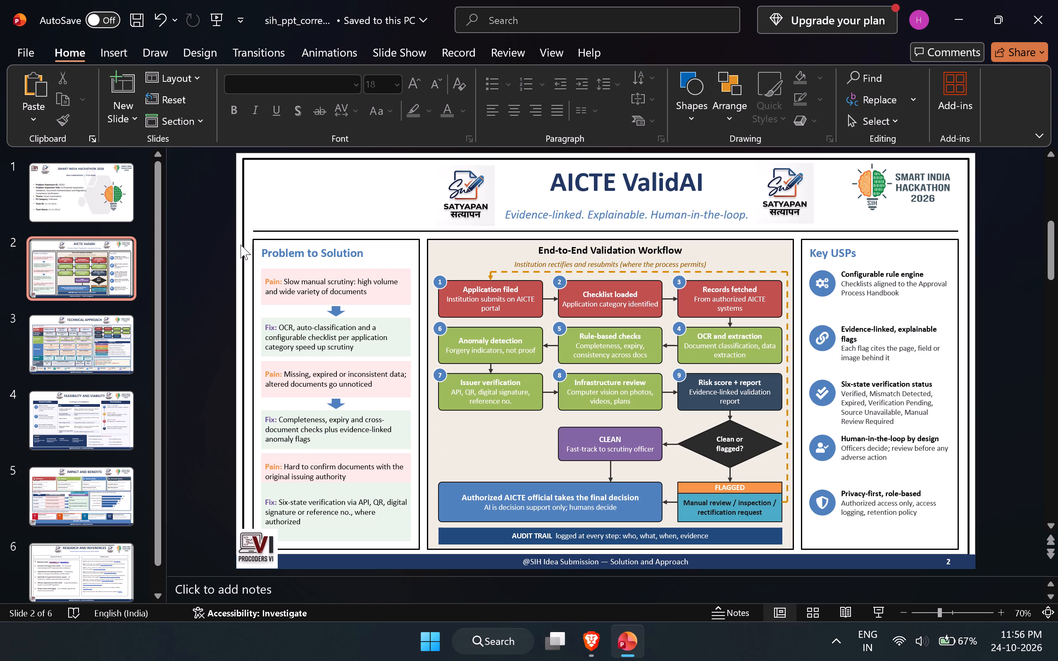
Remove the "[to be filled]" placeholder after Team ID on the title slide.
left_click(67, 174)
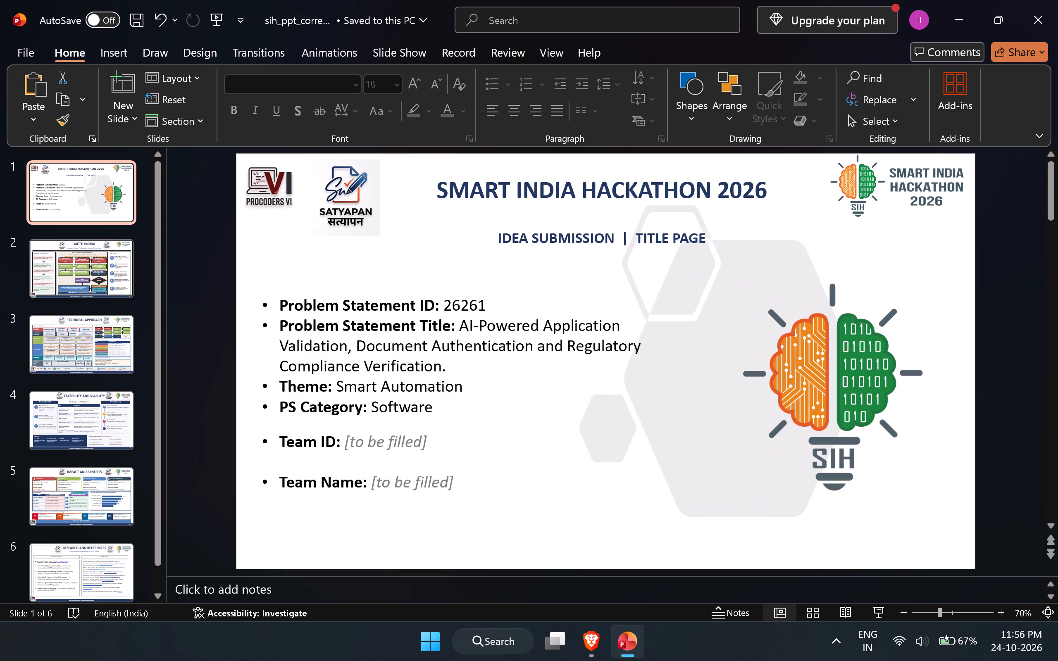
left_click(427, 439)
key("BackSpace")
key("BackSpace")
key("BackSpace")
key("BackSpace")
key("BackSpace")
key("BackSpace")
key("BackSpace")
key("BackSpace")
key("BackSpace")
key("BackSpace")
key("BackSpace")
key("BackSpace")
key("BackSpace")
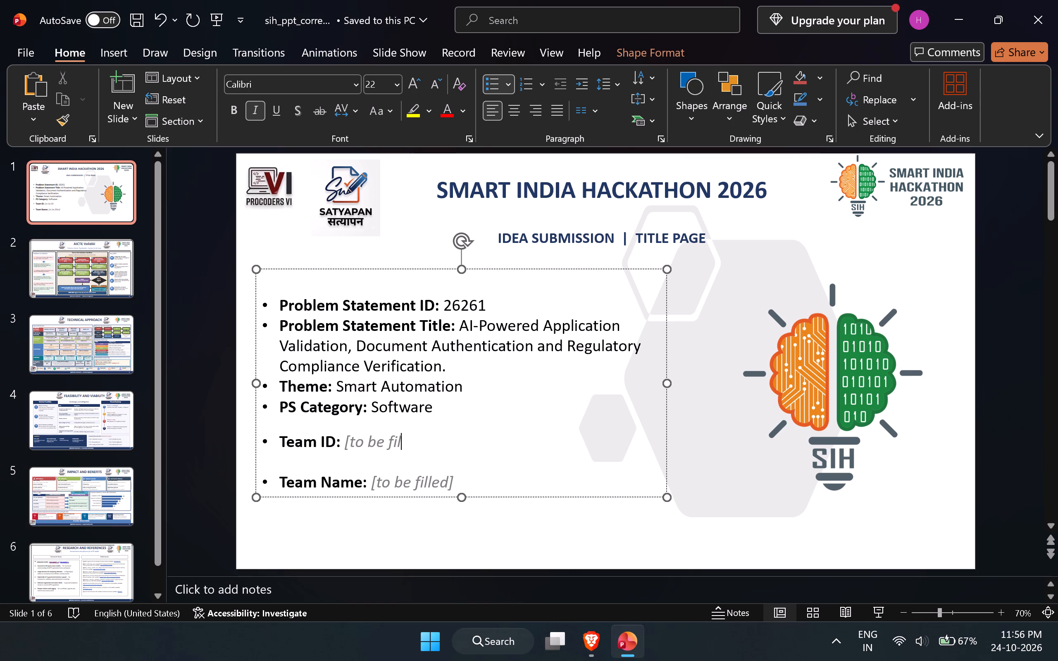
key("BackSpace")
key("BackSpace")
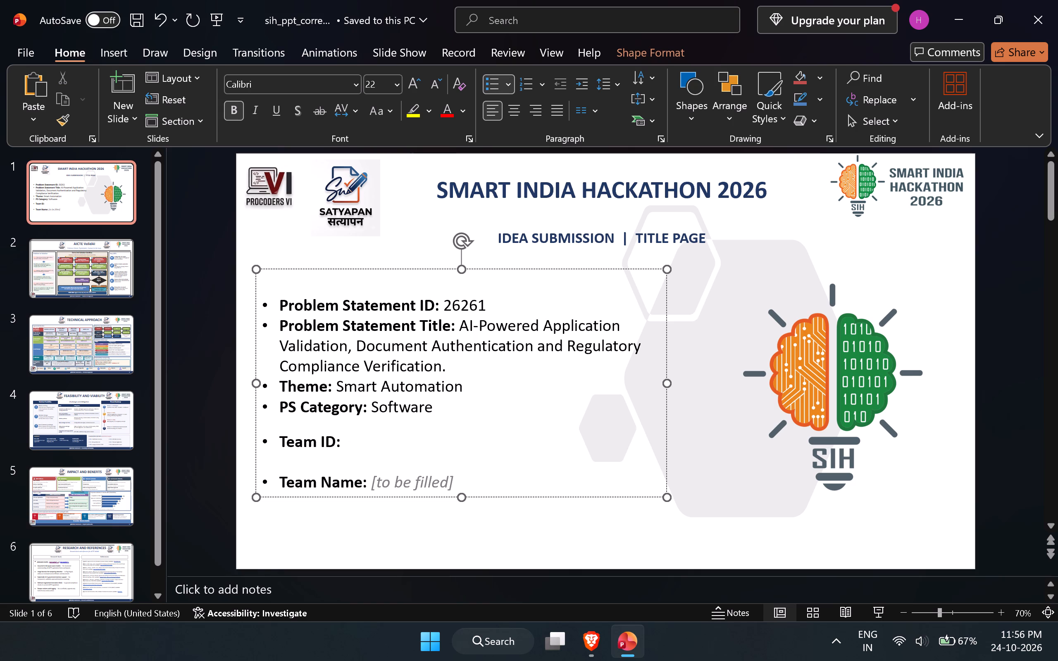
Remove the "[to be filled]" placeholder and the colon after Team Name on the title slide.
left_click(459, 481)
key("BackSpace")
key("BackSpace")
key("BackSpace")
key("BackSpace")
key("BackSpace")
key("BackSpace")
key("BackSpace")
key("BackSpace")
key("BackSpace")
key("BackSpace")
key("BackSpace")
key("BackSpace")
key("BackSpace")
key("BackSpace")
key("BackSpace")
key("BackSpace")
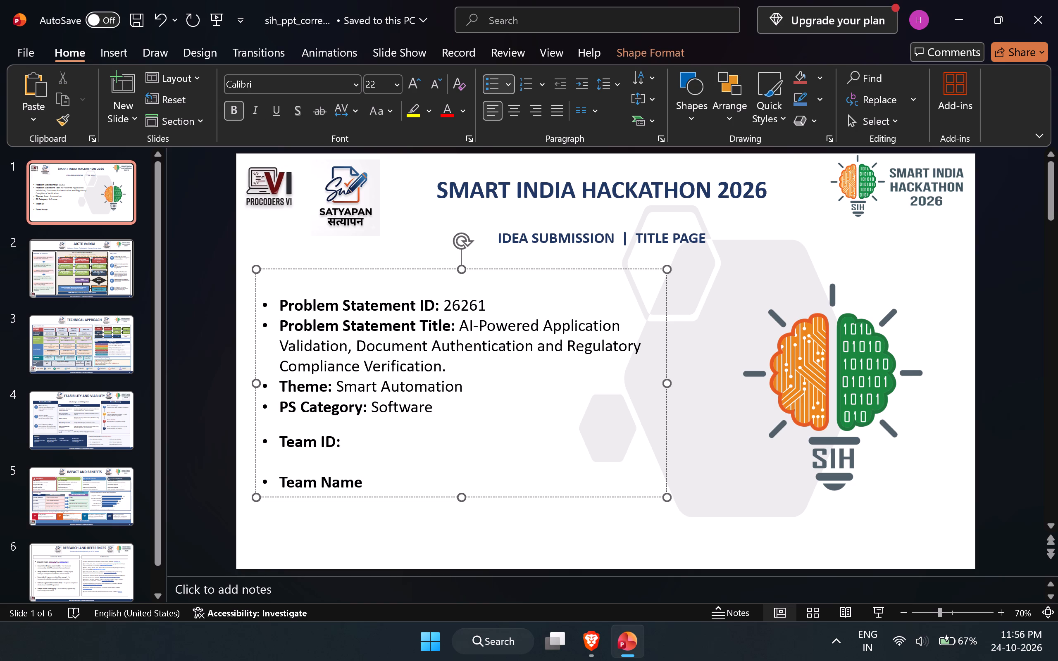
Replace the title slide's PROCODERS VI logo with a copy of the small logo from slide 2's bottom corner.
left_click(112, 257)
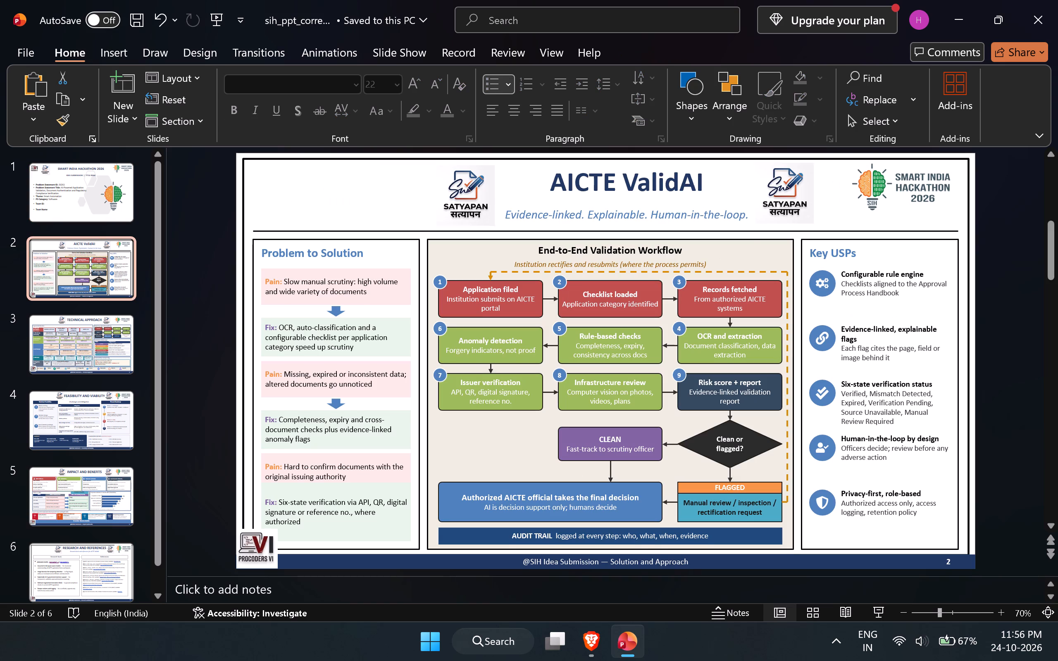
left_click(260, 556)
key("ctrl+c")
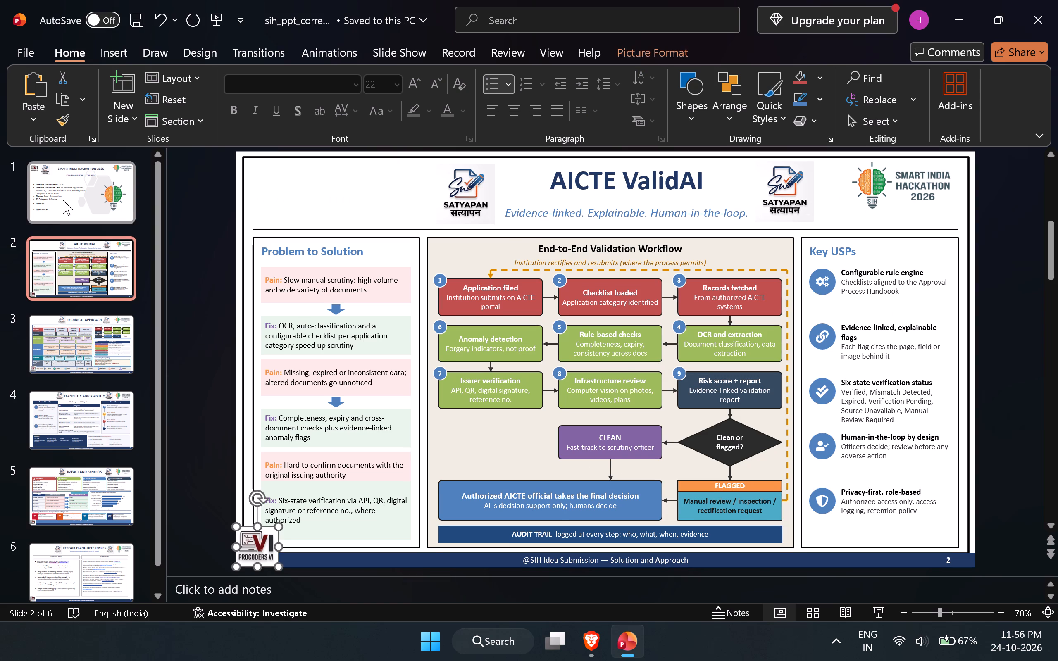
left_click(65, 199)
left_click(273, 200)
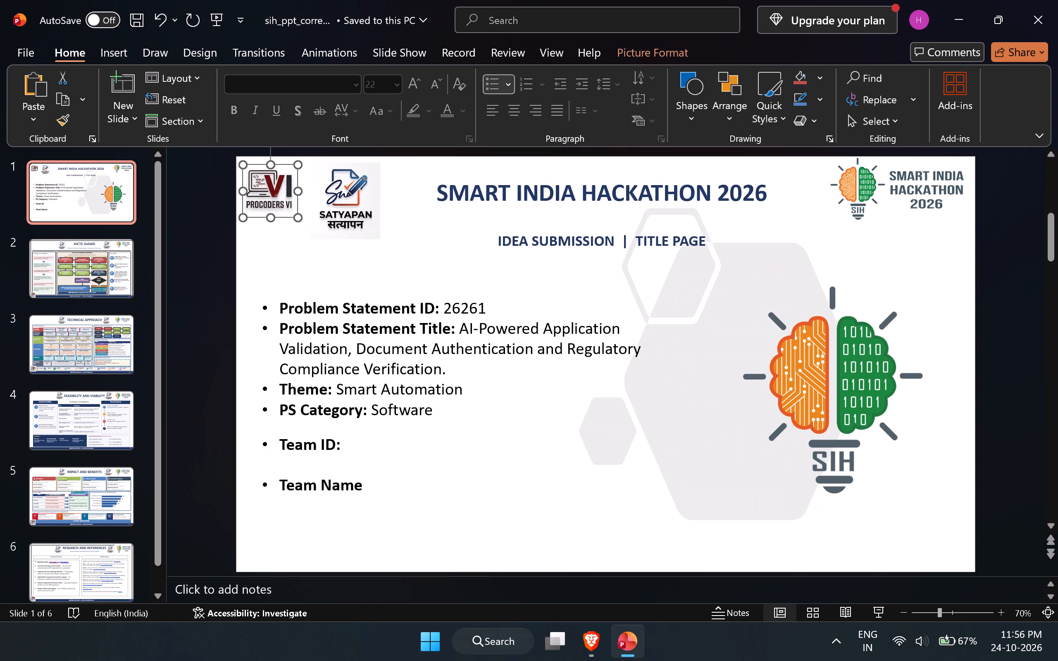
key("Delete")
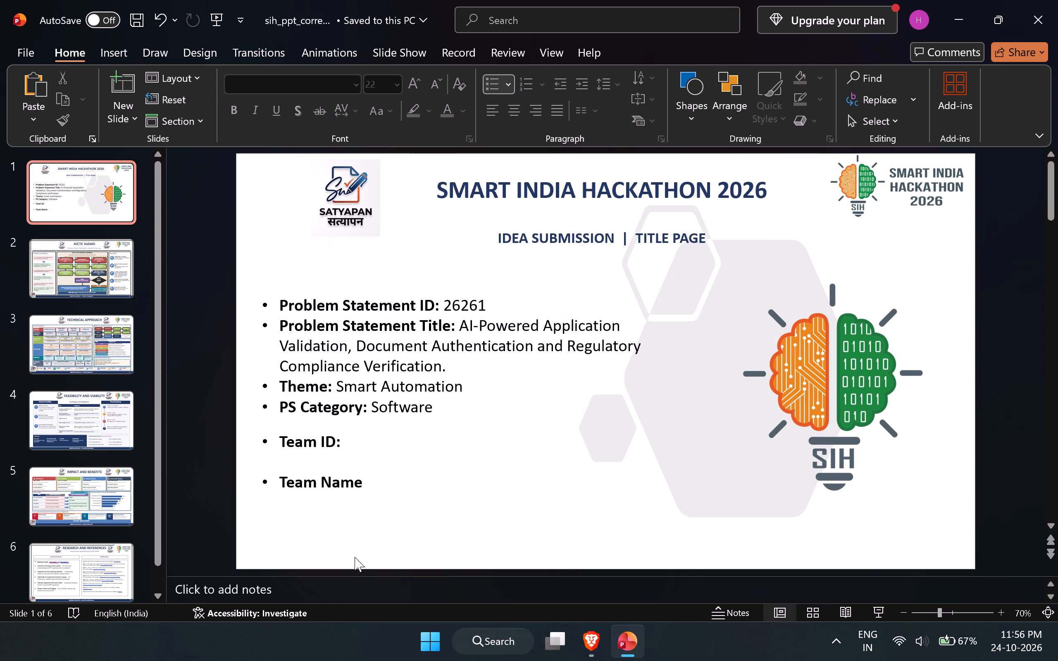
key("ctrl+v")
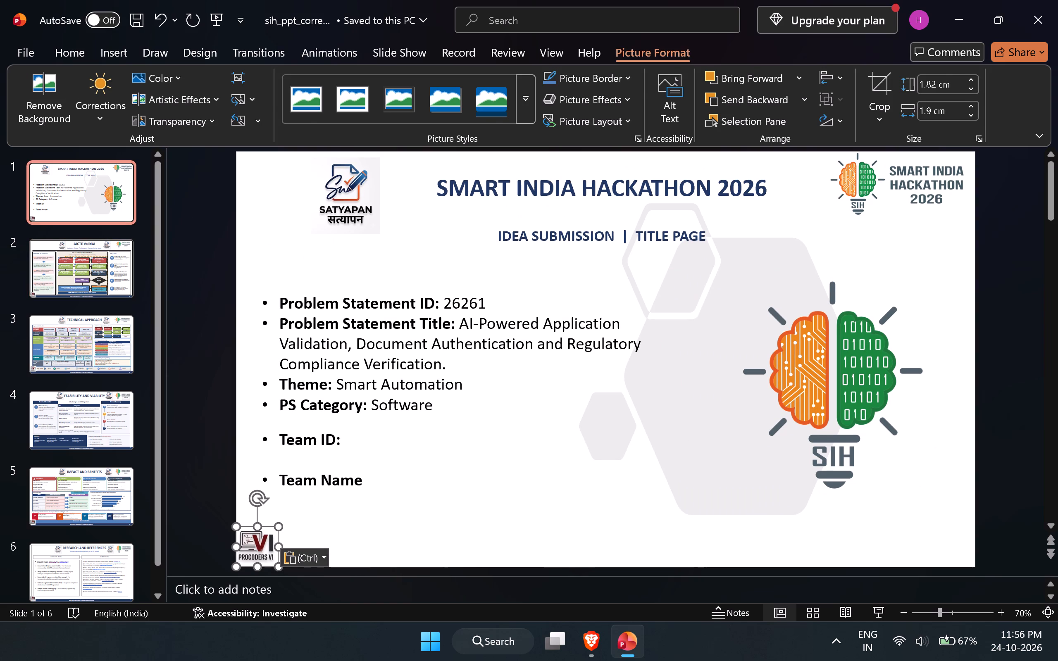
left_click(361, 518)
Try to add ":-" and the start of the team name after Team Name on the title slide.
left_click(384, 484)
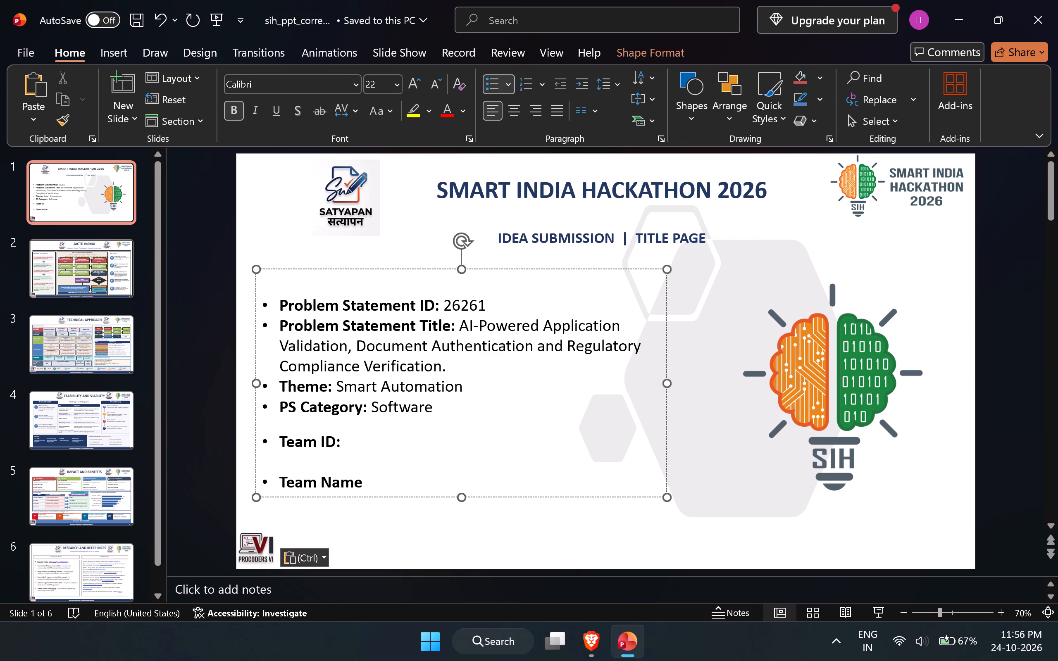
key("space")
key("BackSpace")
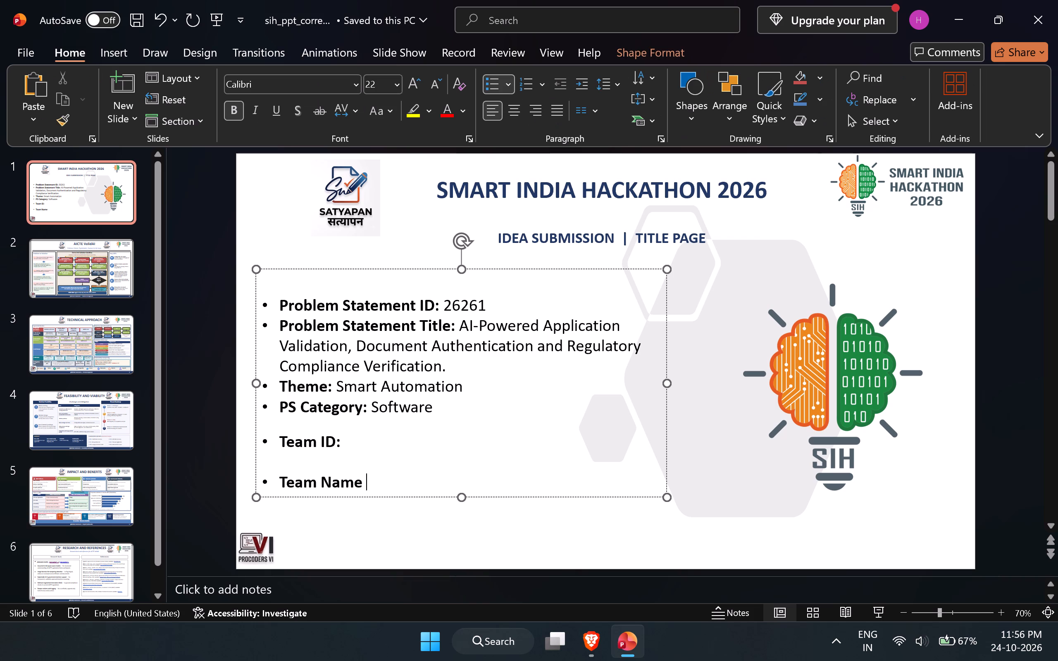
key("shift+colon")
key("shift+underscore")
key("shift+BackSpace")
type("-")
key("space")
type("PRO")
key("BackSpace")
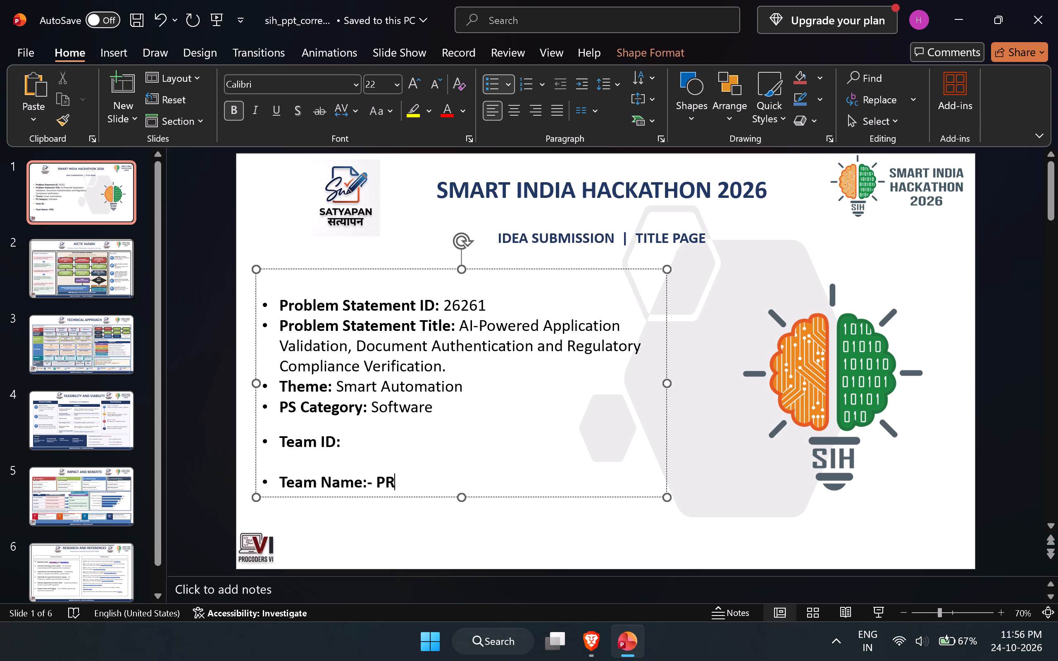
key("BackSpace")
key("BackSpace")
Undo the title slide edits, including the logo swap, back to the "[to be filled]" placeholder after "Team Name:".
key("ctrl+z")
key("ctrl+z")
key("ctrl+z")
key("ctrl+z")
key("ctrl+z")
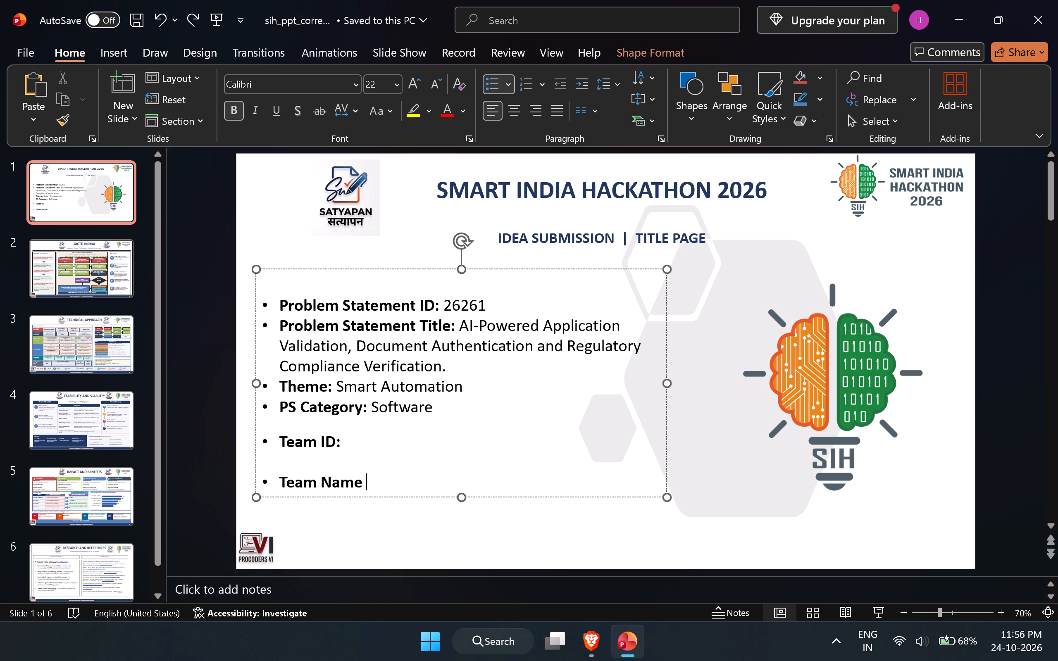
key("ctrl+z")
key("ctrl+z")
key("ctrl+z")
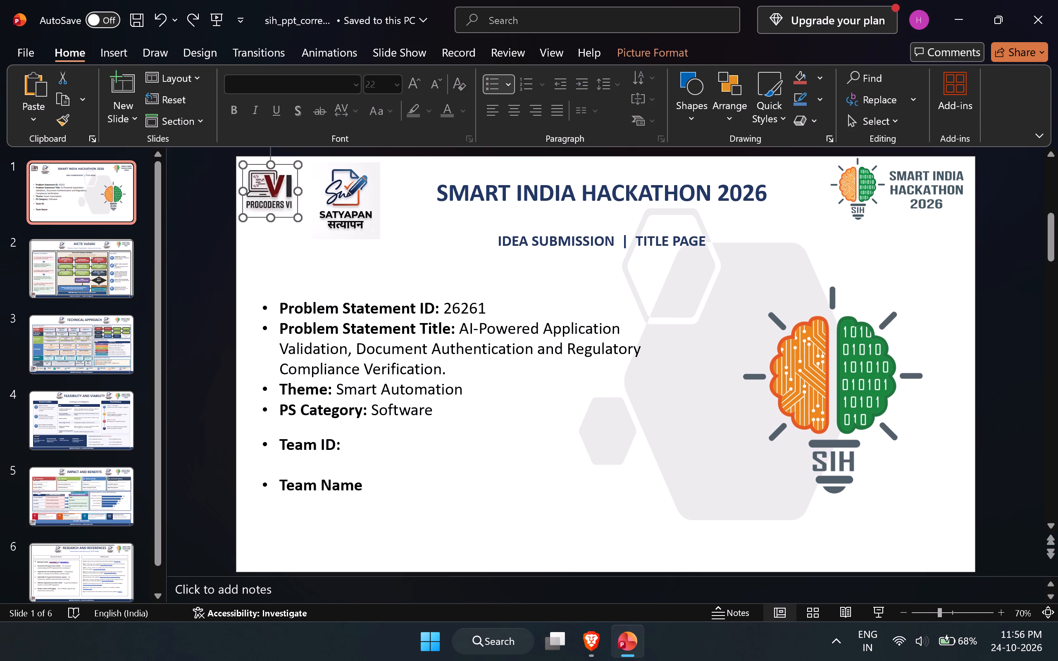
key("ctrl+z")
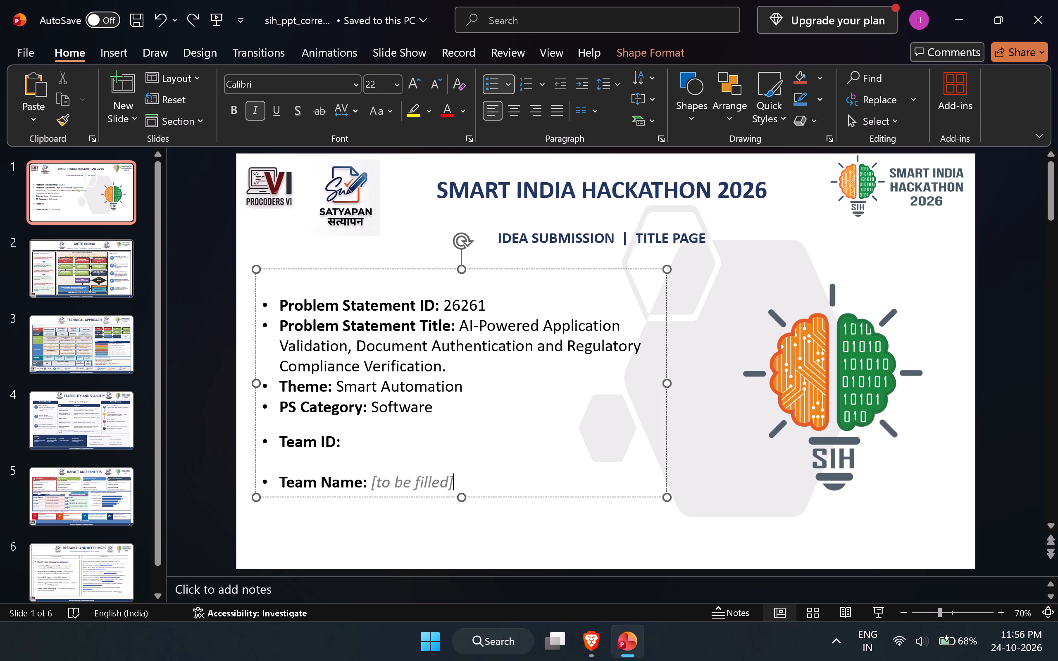
Replace the "[to be filled]" placeholder after "Team Name:" with PROCODERS VI.
key("BackSpace")
key("BackSpace")
key("BackSpace")
key("BackSpace")
key("BackSpace")
key("BackSpace")
key("BackSpace")
key("BackSpace")
key("BackSpace")
key("BackSpace")
key("BackSpace")
key("BackSpace")
key("BackSpace")
key("BackSpace")
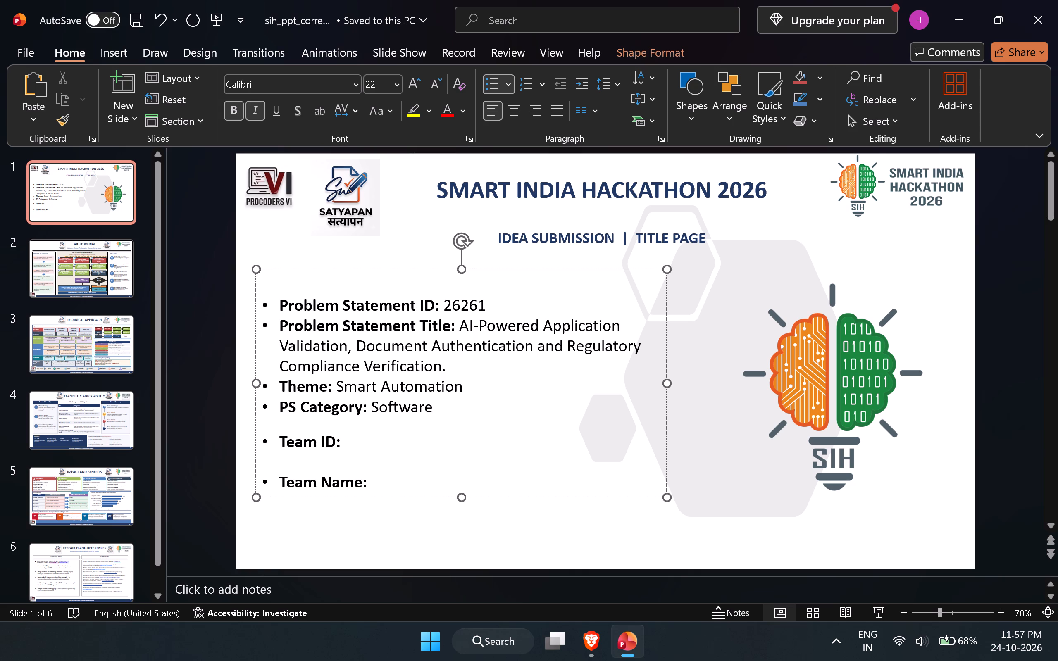
type("PRO")
type("CODER")
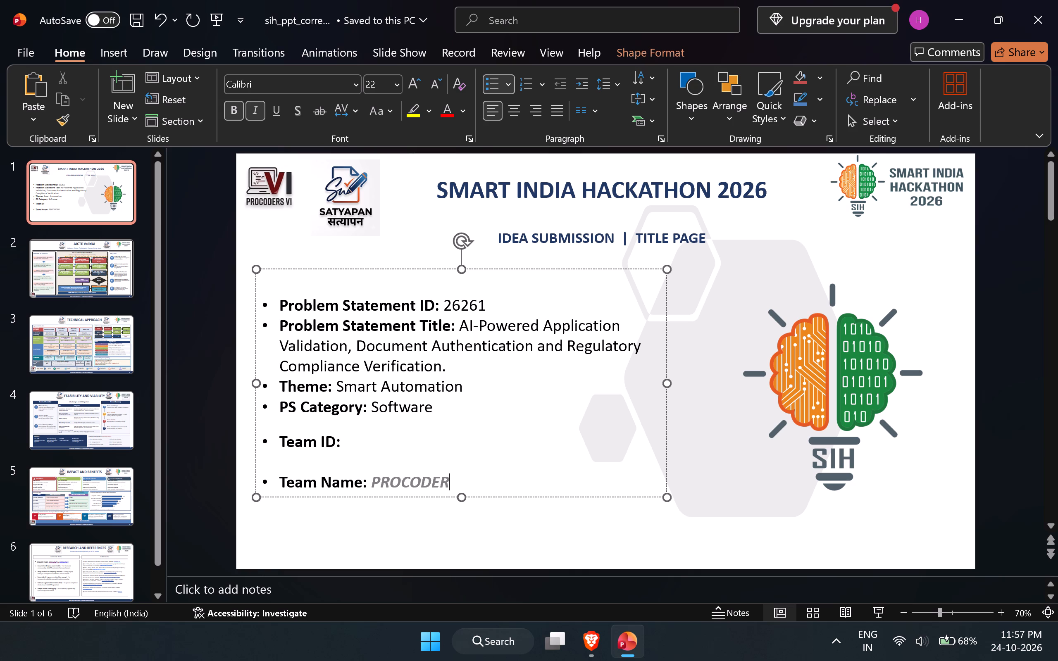
key("s")
key("space")
type("VI")
Recolor the PROCODERS VI team name text on the title slide to dark grey.
left_click_drag(484, 476, 397, 478)
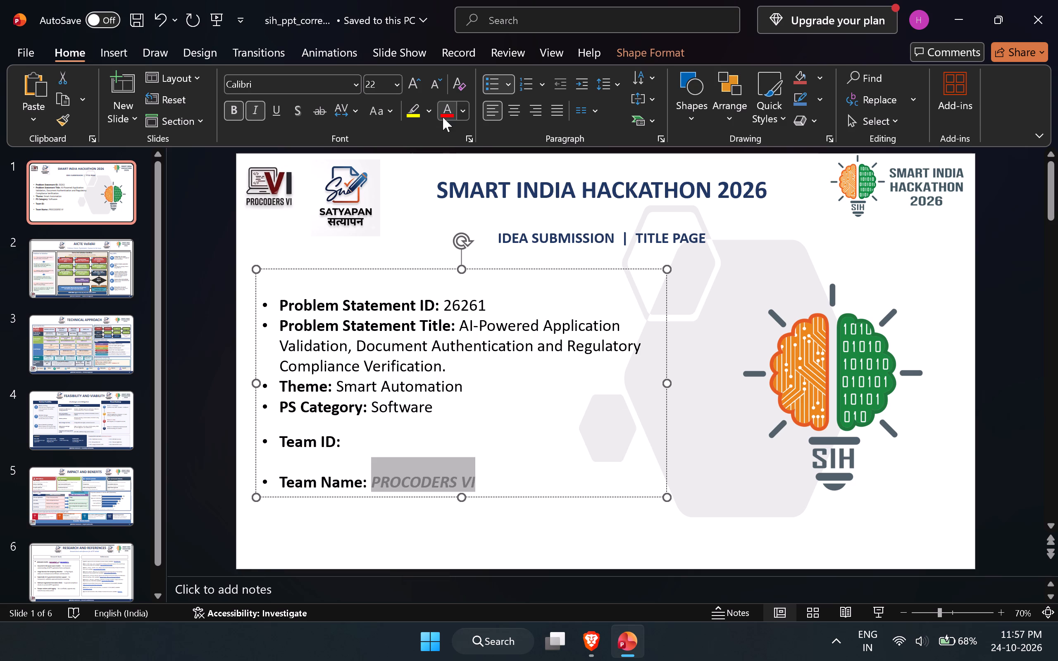
right_click(447, 471)
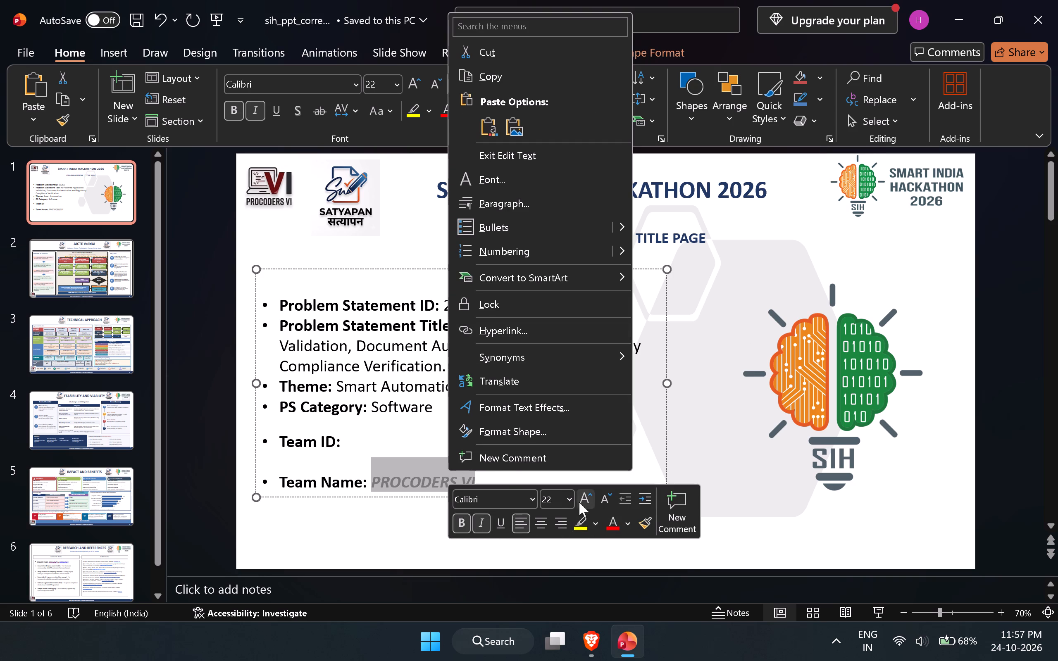
left_click(612, 524)
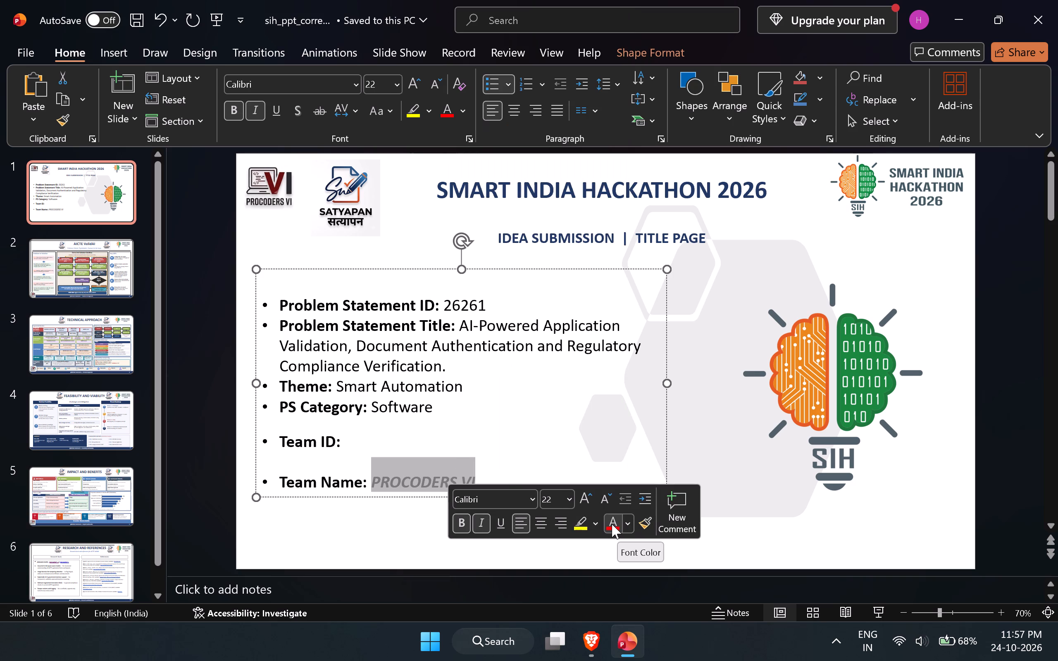
left_click(627, 524)
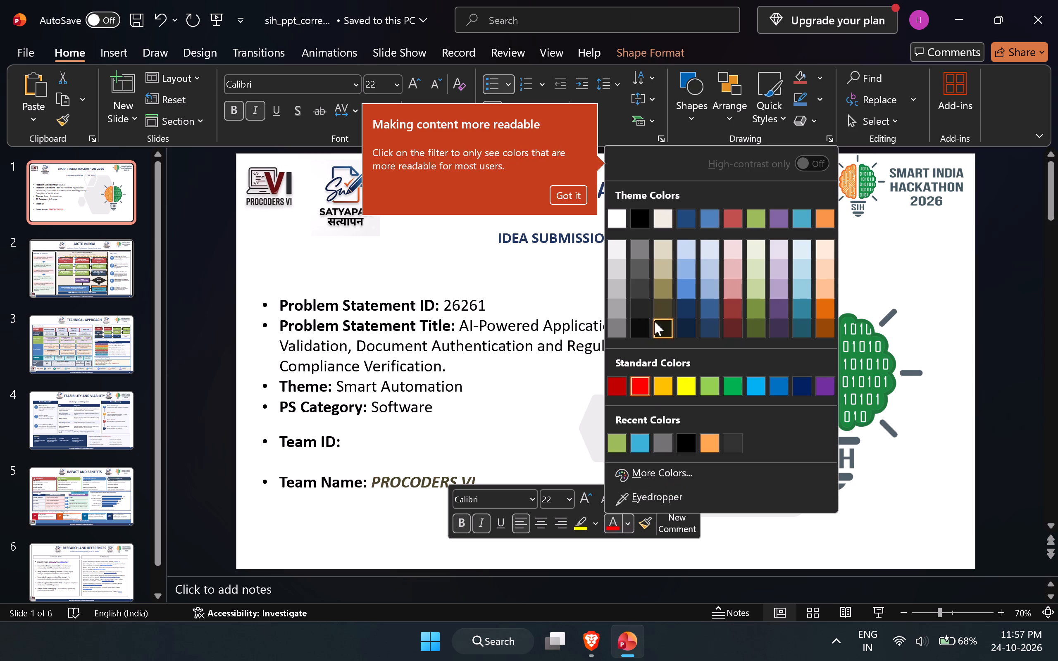
left_click(644, 281)
left_click(522, 356)
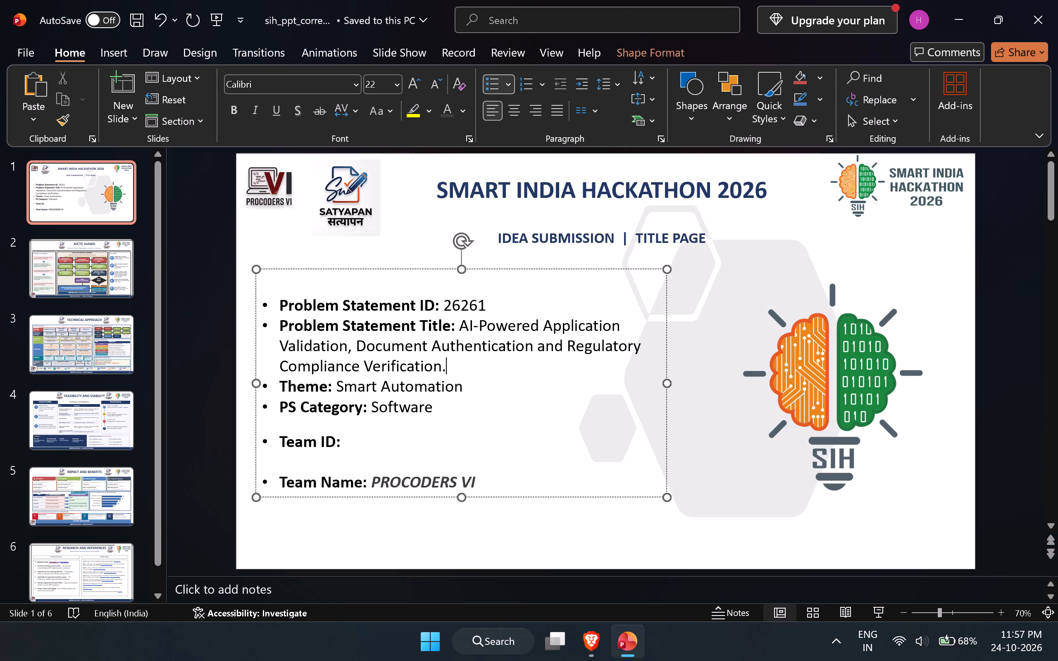
left_click(520, 348)
left_click(486, 482)
Replace the large PROCODERS VI logo at the top of the title slide with the copied small version in the slide's bottom corner.
left_click(285, 185)
key("Print")
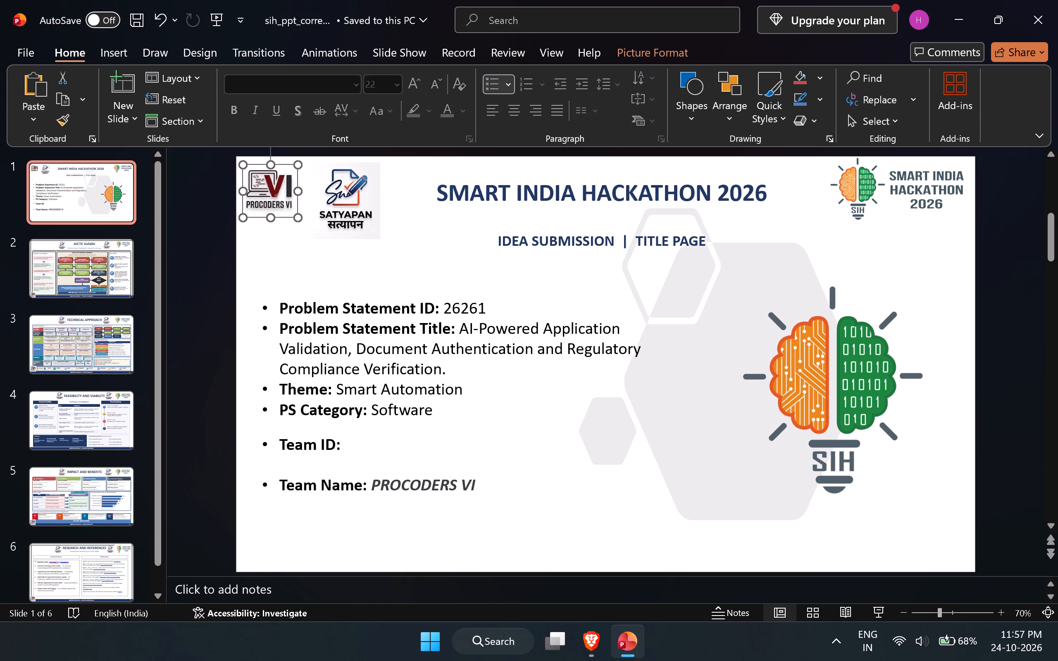
key("Delete")
key("Escape")
key("Delete")
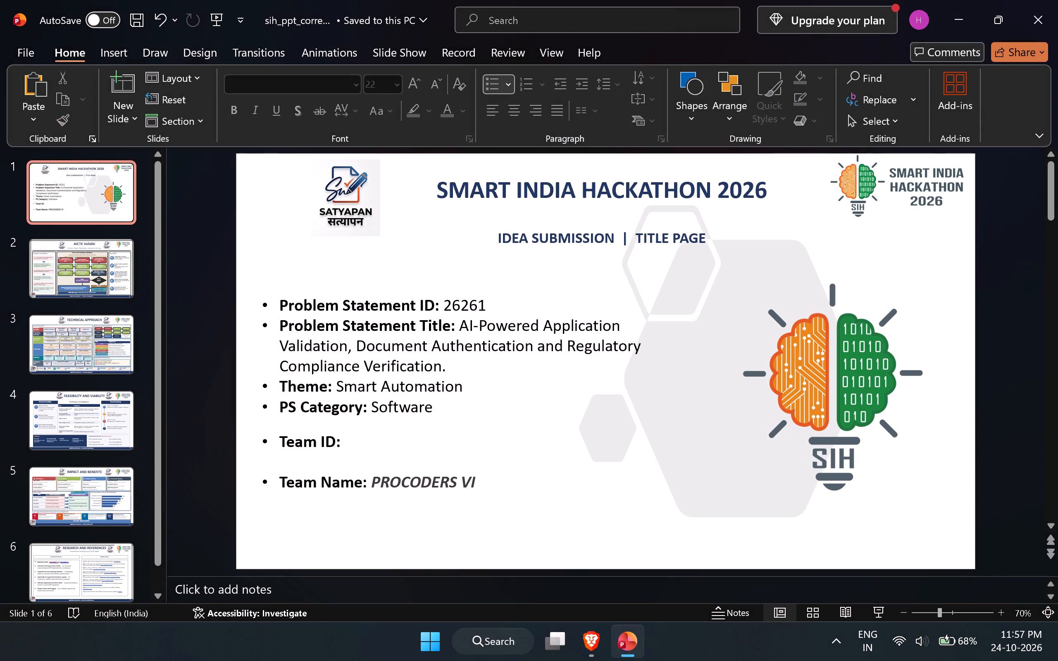
key("ctrl+v")
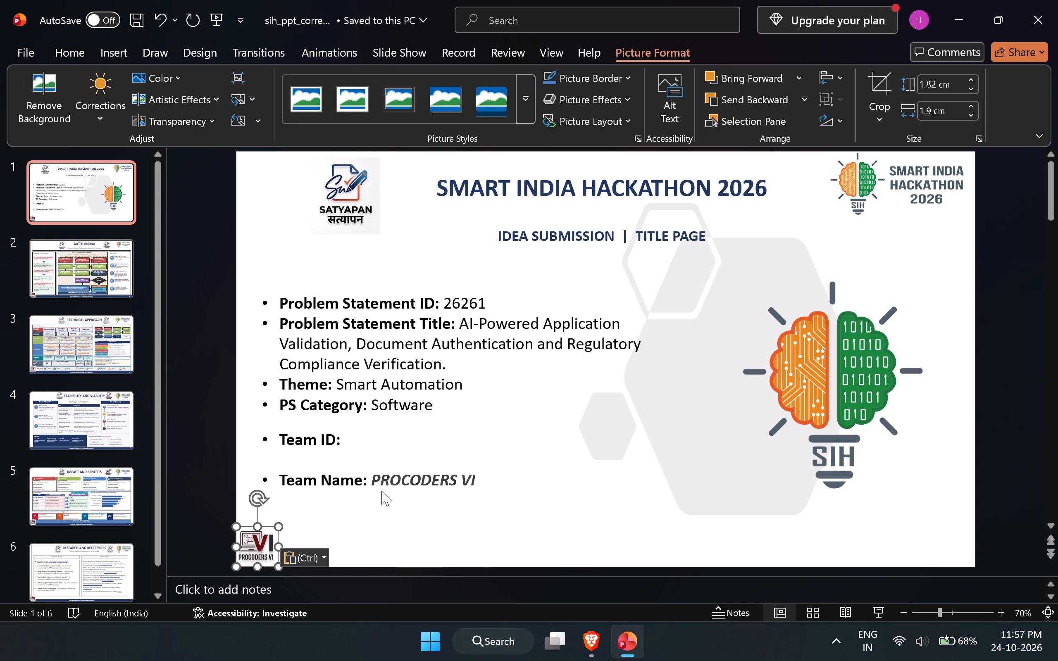
left_click(426, 542)
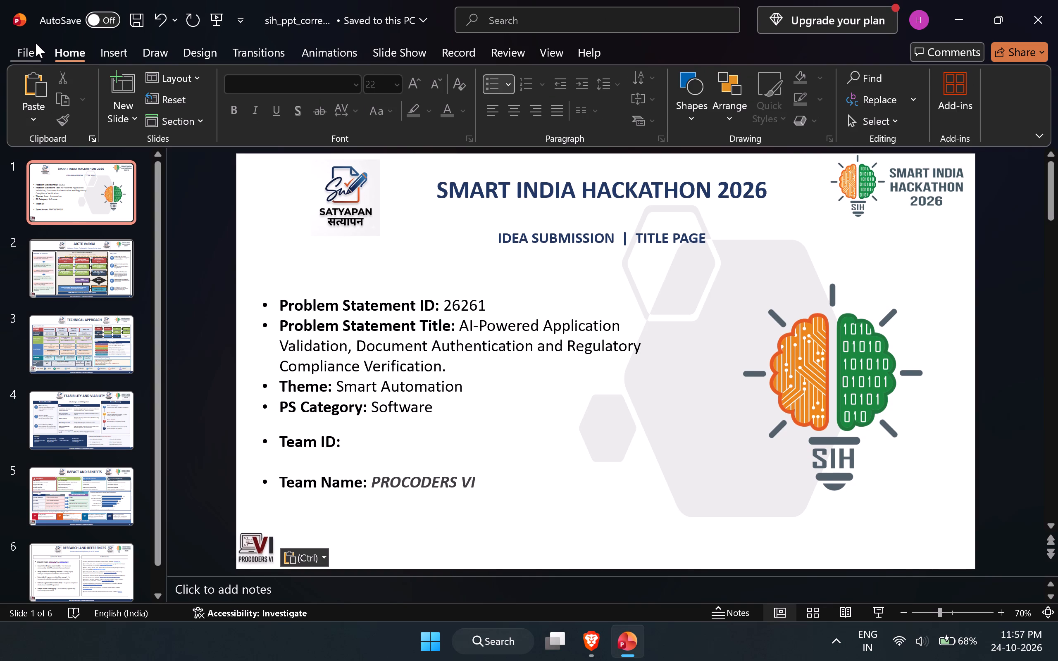
Save a copy of the presentation as sih_ppt_corrected in the images folder.
left_click(32, 53)
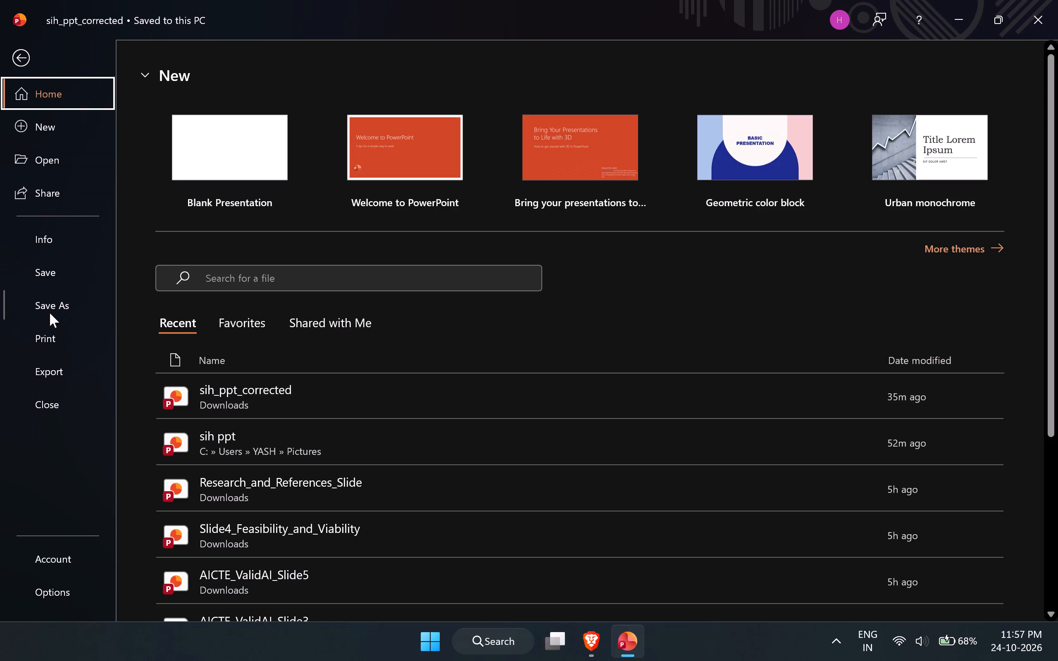
left_click(52, 312)
left_click(177, 457)
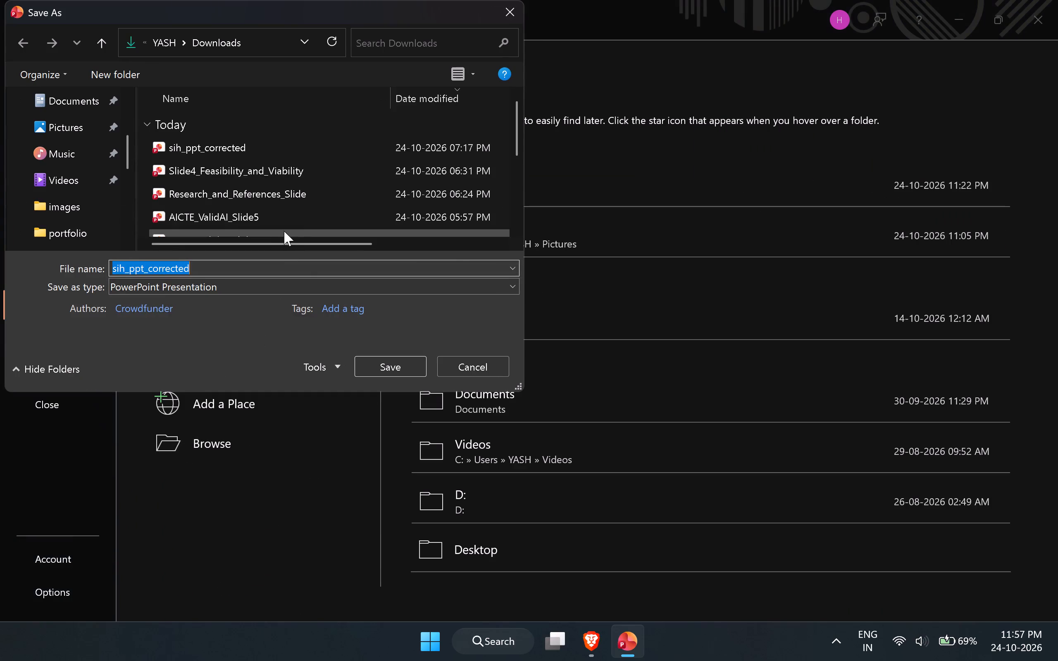
left_click(76, 202)
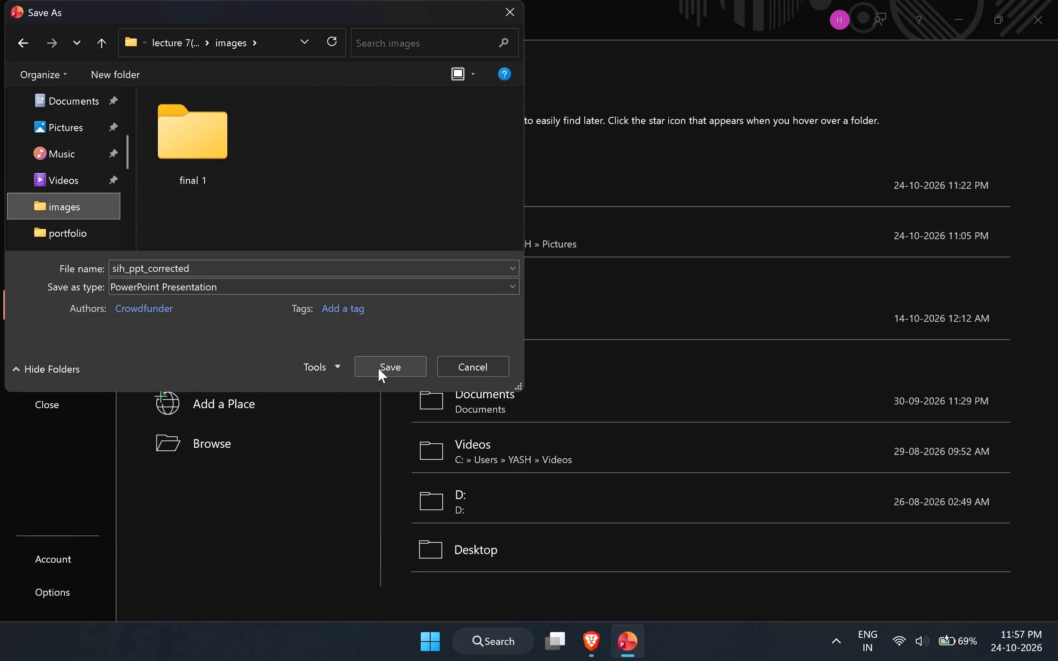
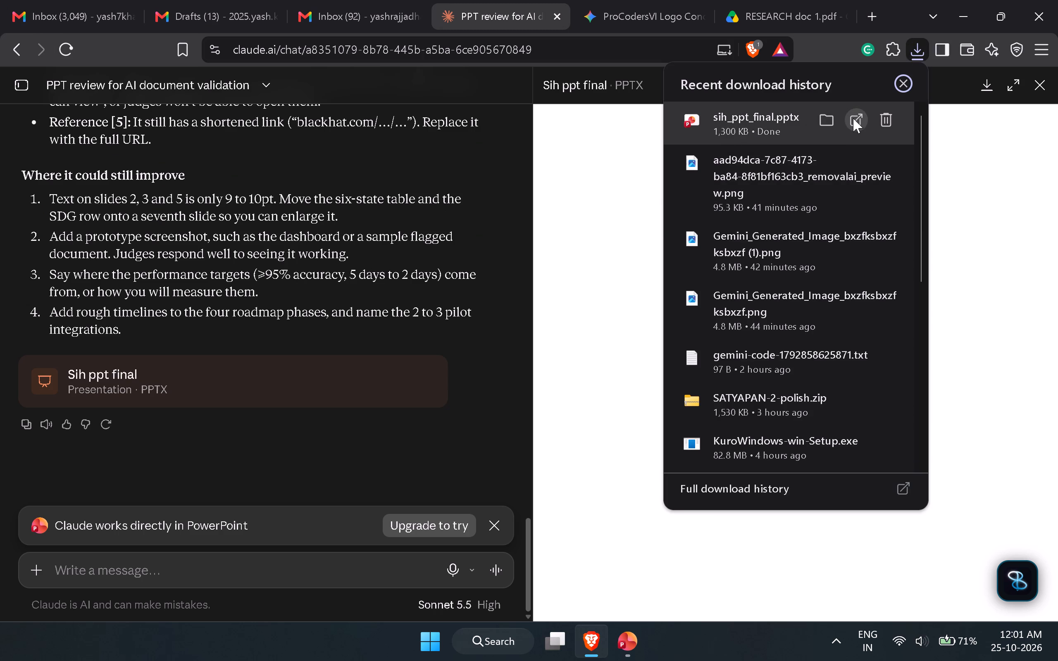
left_click(853, 122)
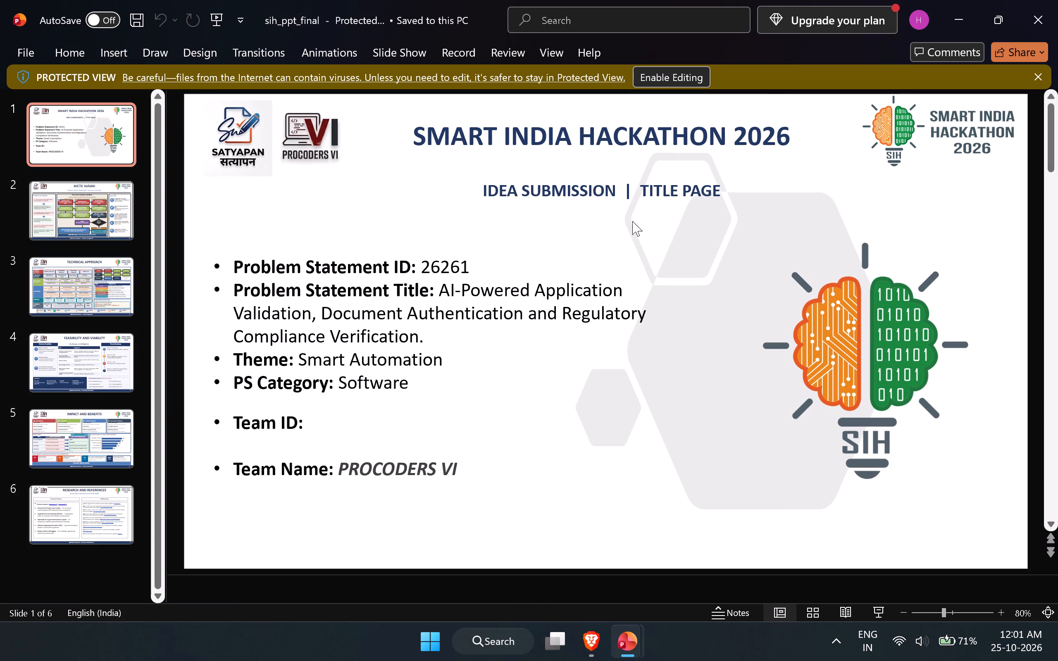
Look through all slides of the corrected deck, checking logo placement and content up to Research and References.
key("Down")
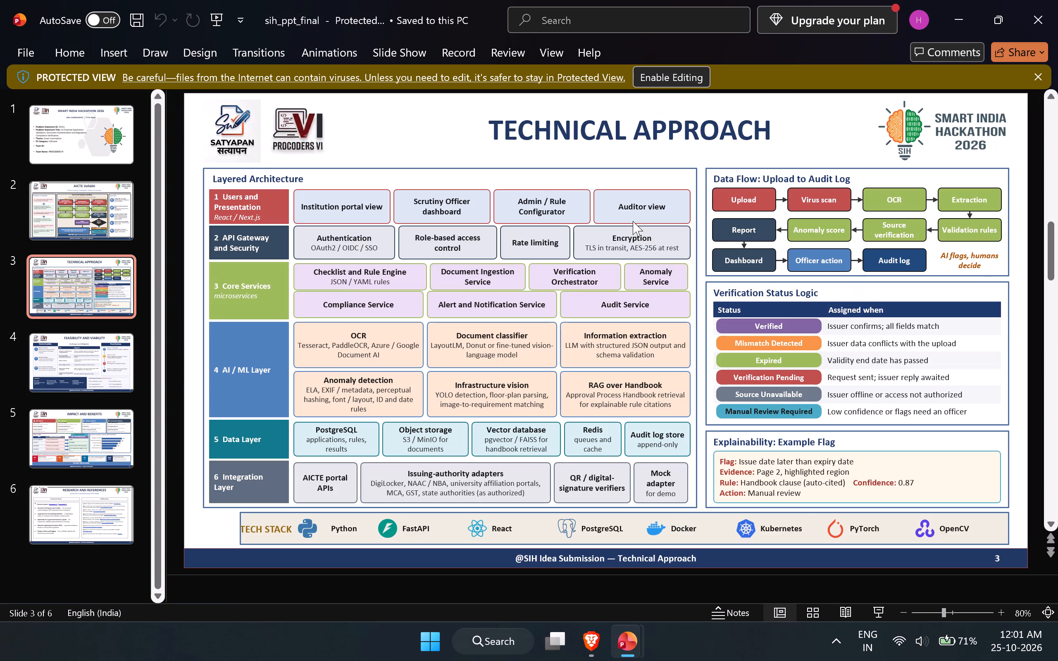
key("Down")
key("Down")
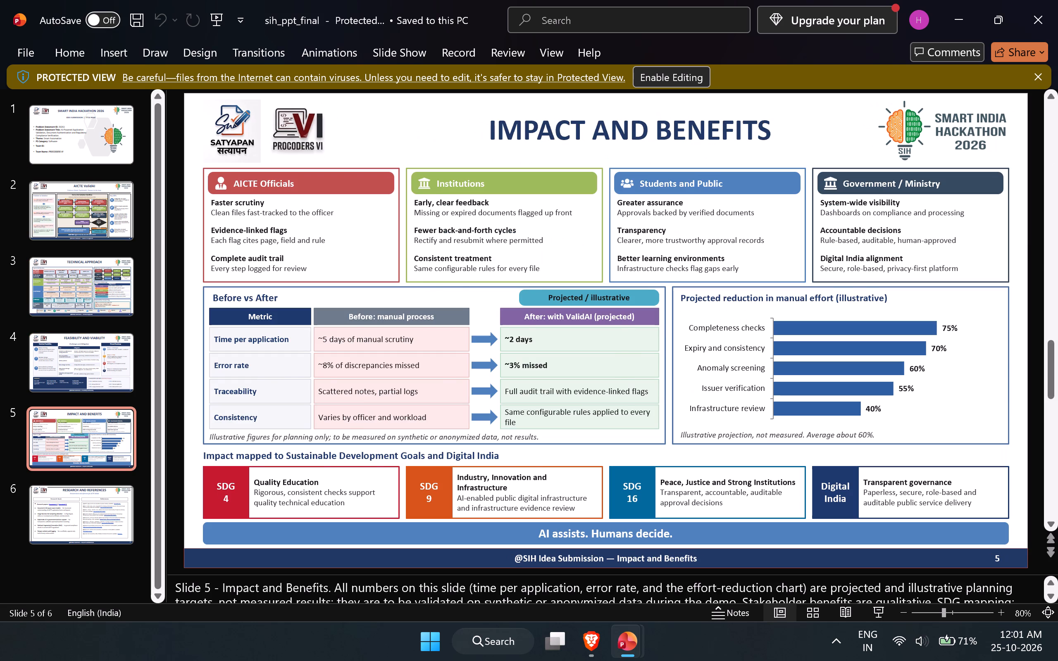
key("Down")
key("Down")
key("Down")
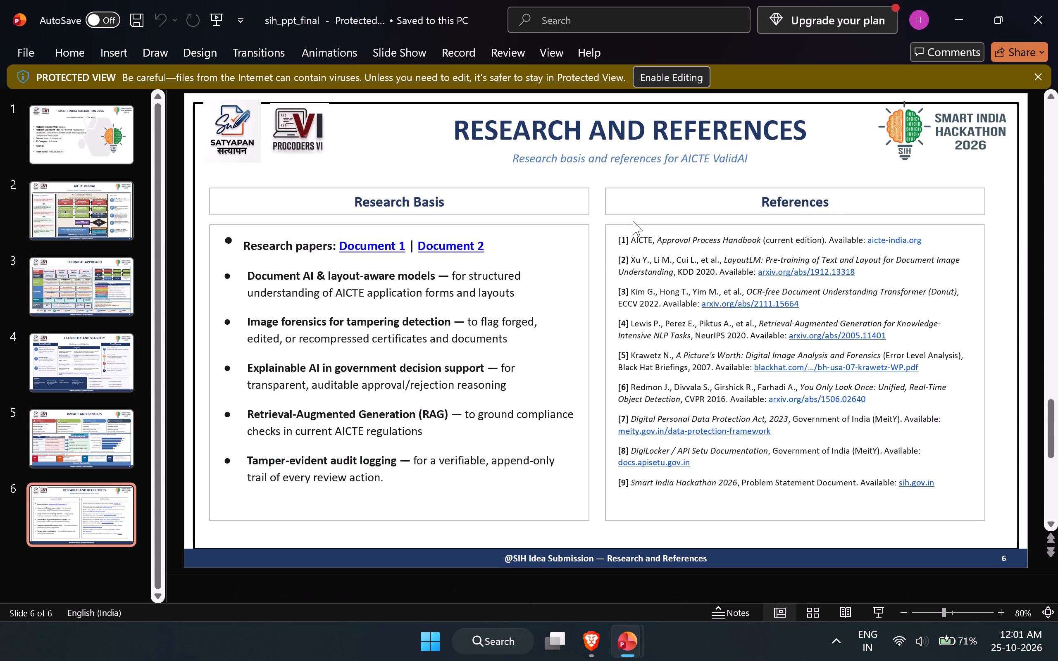
key("Down")
Enable editing and shift the PROCODERS VI and Satyapan logos on slide 6 slightly down, below the black frame's top line.
left_click(676, 69)
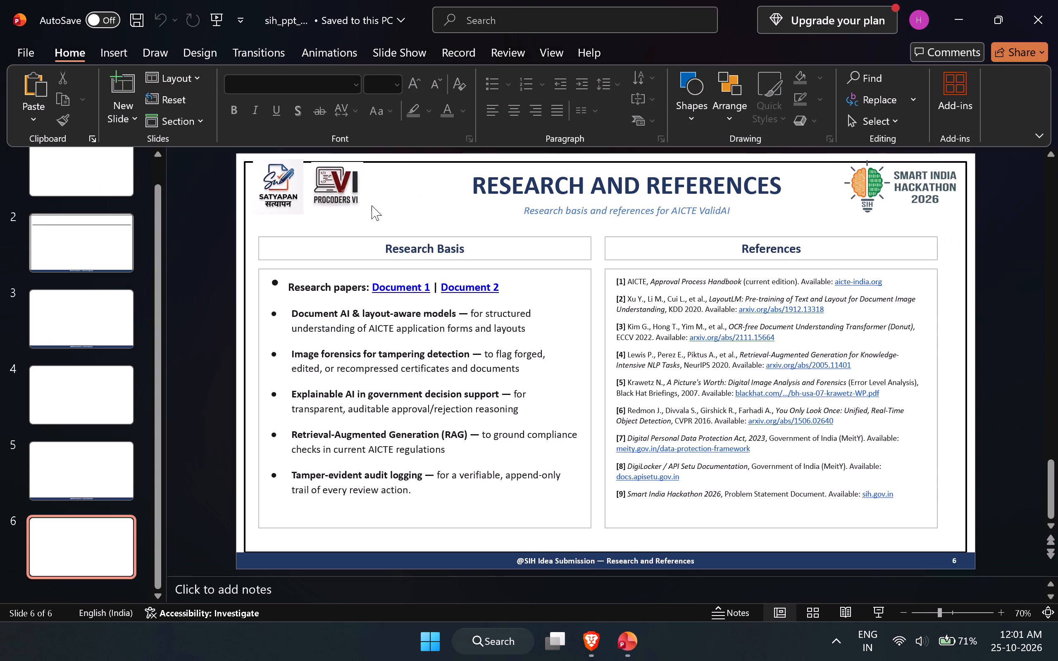
left_click(356, 197)
left_click_drag(344, 185, 347, 195)
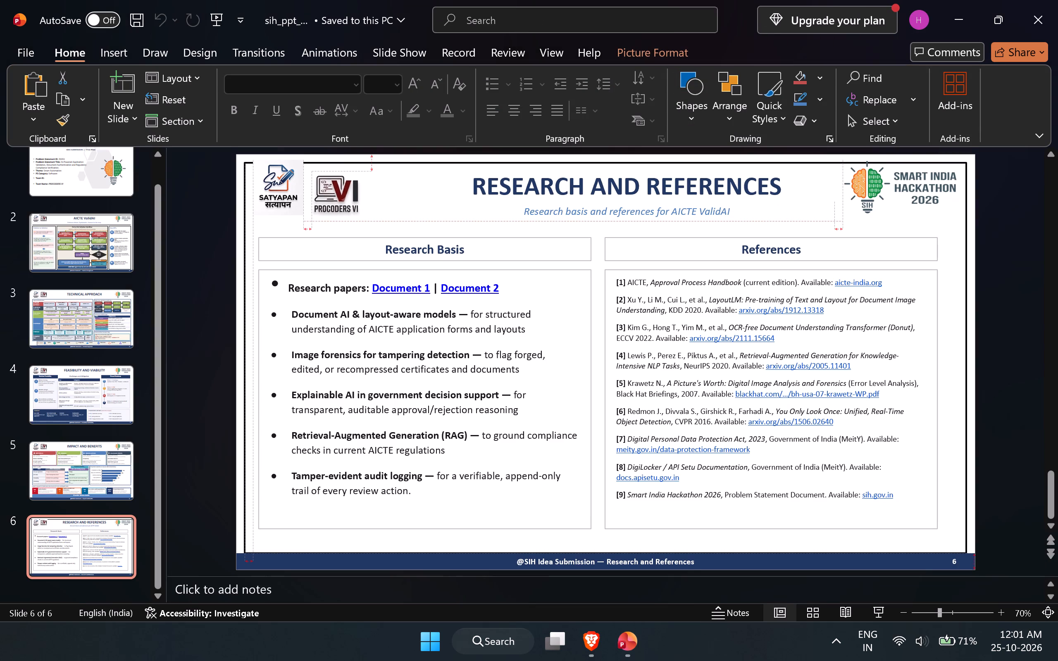
left_click_drag(347, 195, 346, 190)
left_click_drag(282, 193, 284, 202)
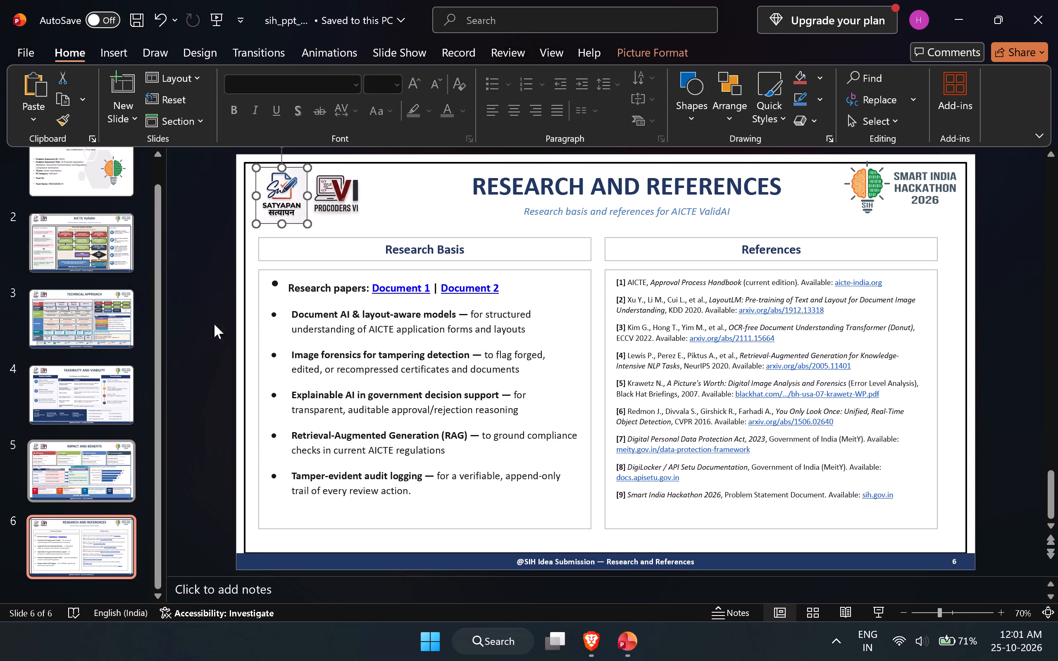
Check the logos on slides 5 to 3, and move the Satyapan and PROCODERS VI logos on slide 2 slightly down inside the frame.
left_click(100, 484)
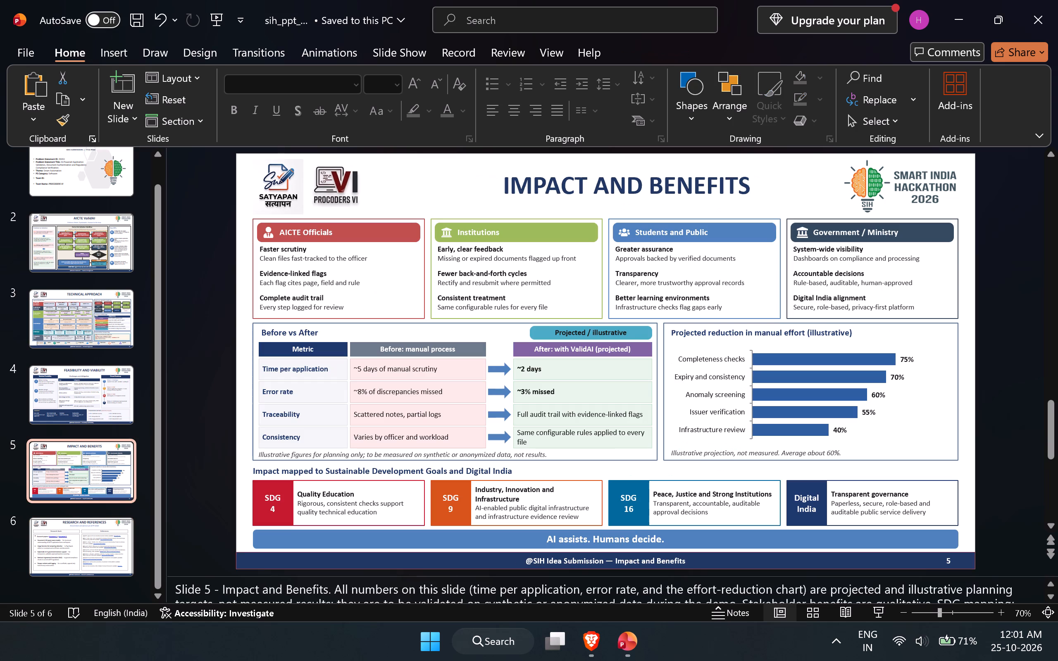
left_click(74, 403)
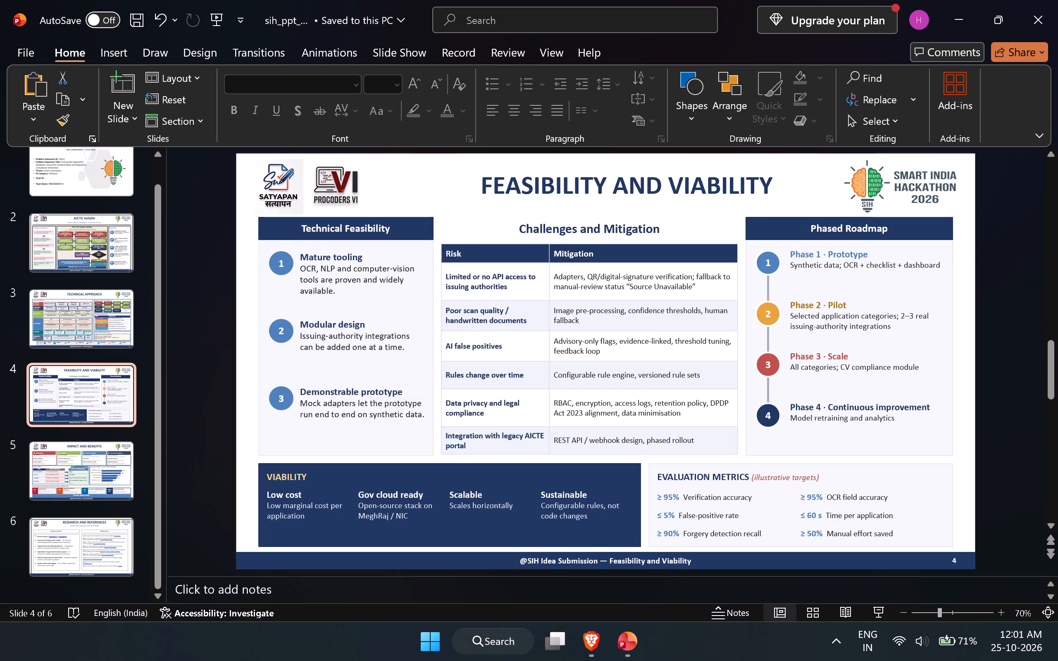
left_click(101, 307)
left_click(95, 246)
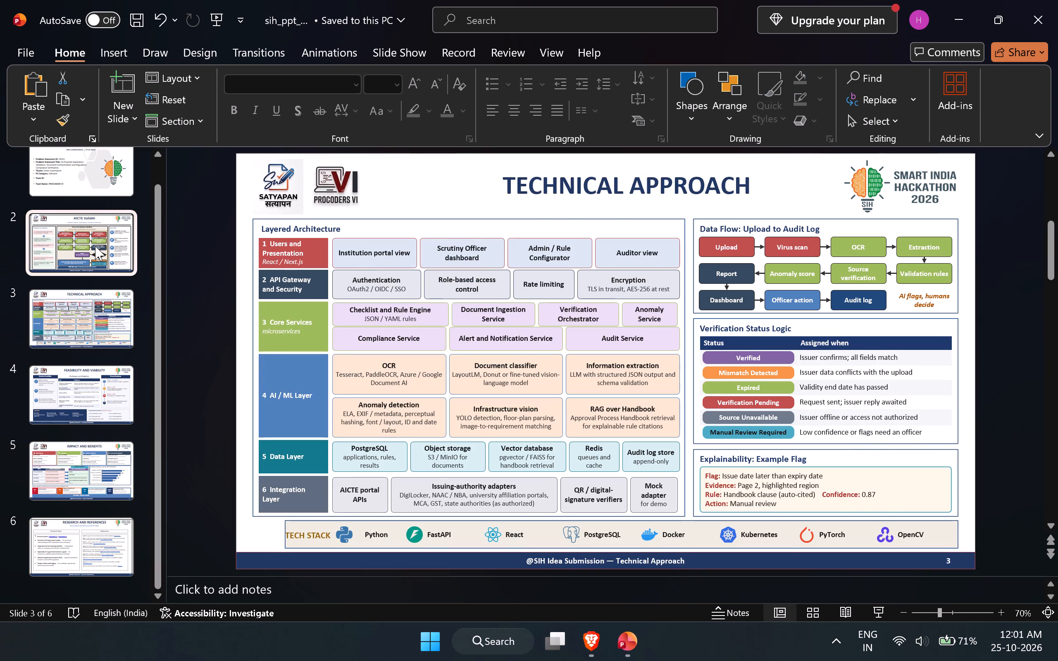
left_click(272, 189)
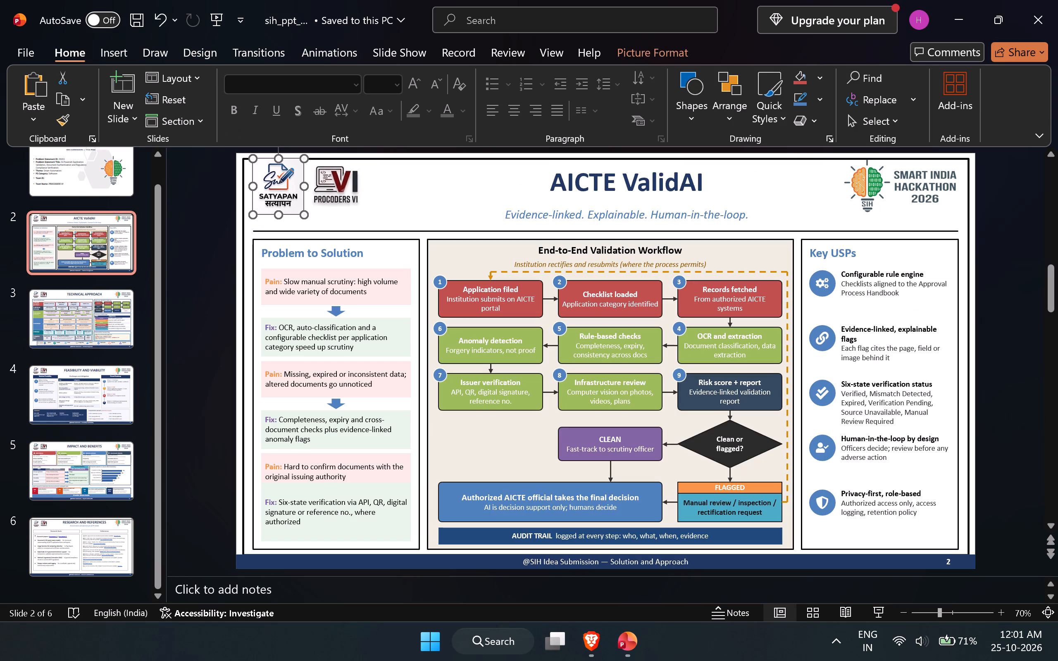
left_click_drag(281, 185, 279, 191)
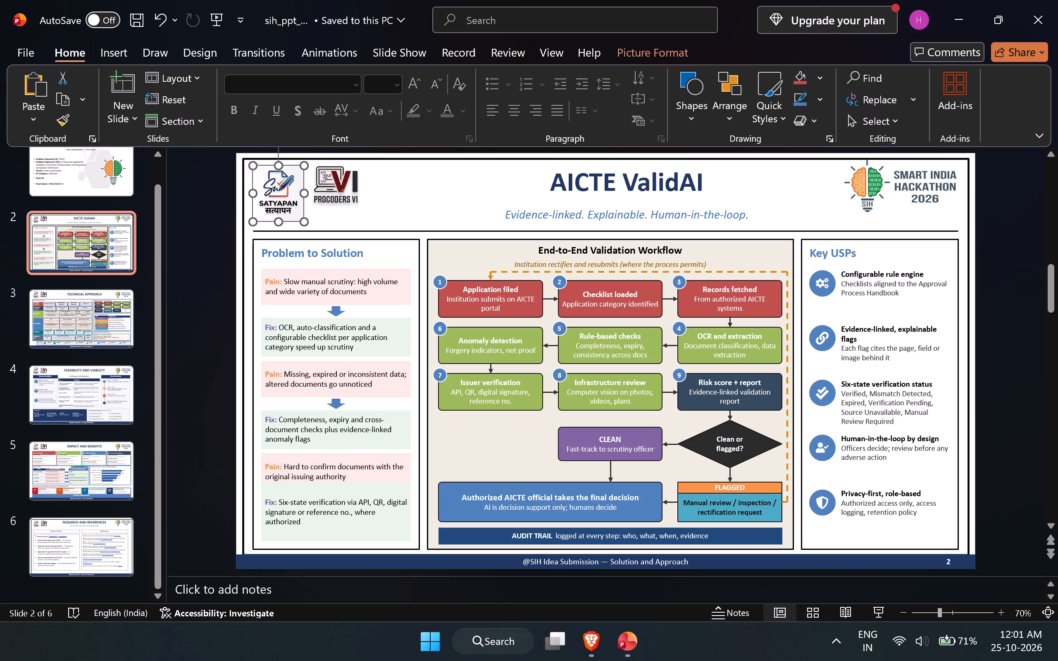
left_click_drag(336, 181, 337, 187)
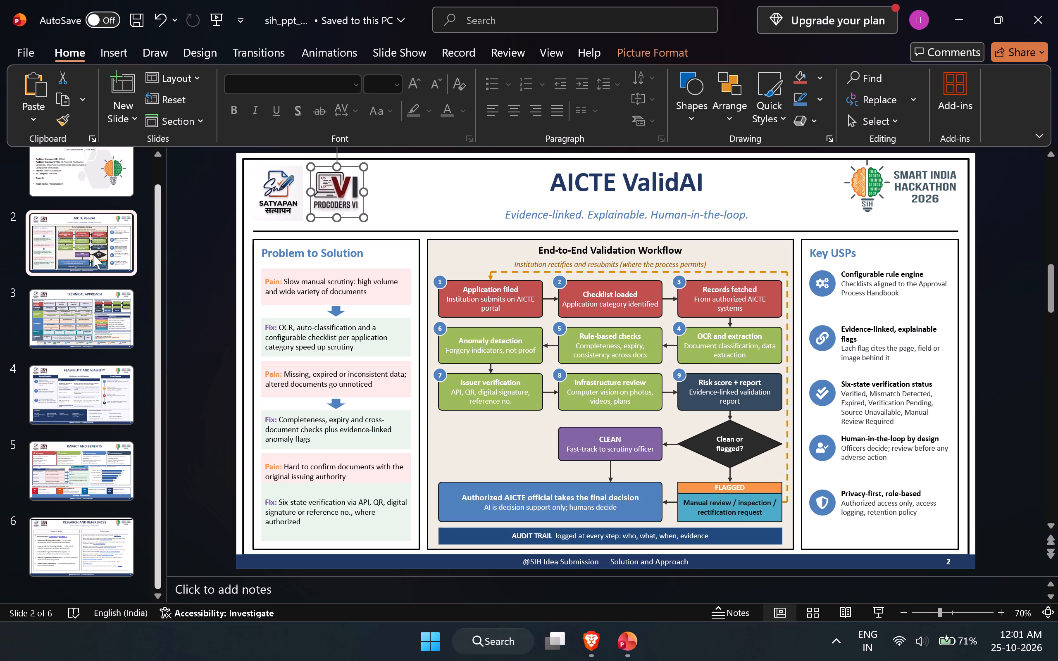
Return to the title slide and save the sih_ppt_final deck.
left_click(93, 175)
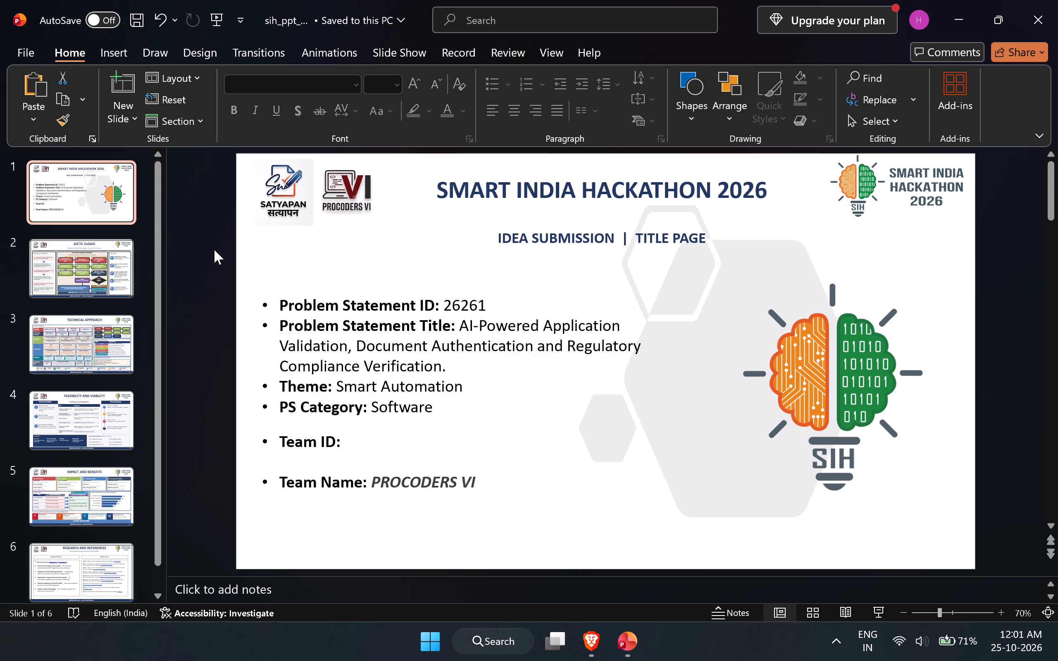
key("ctrl+s")
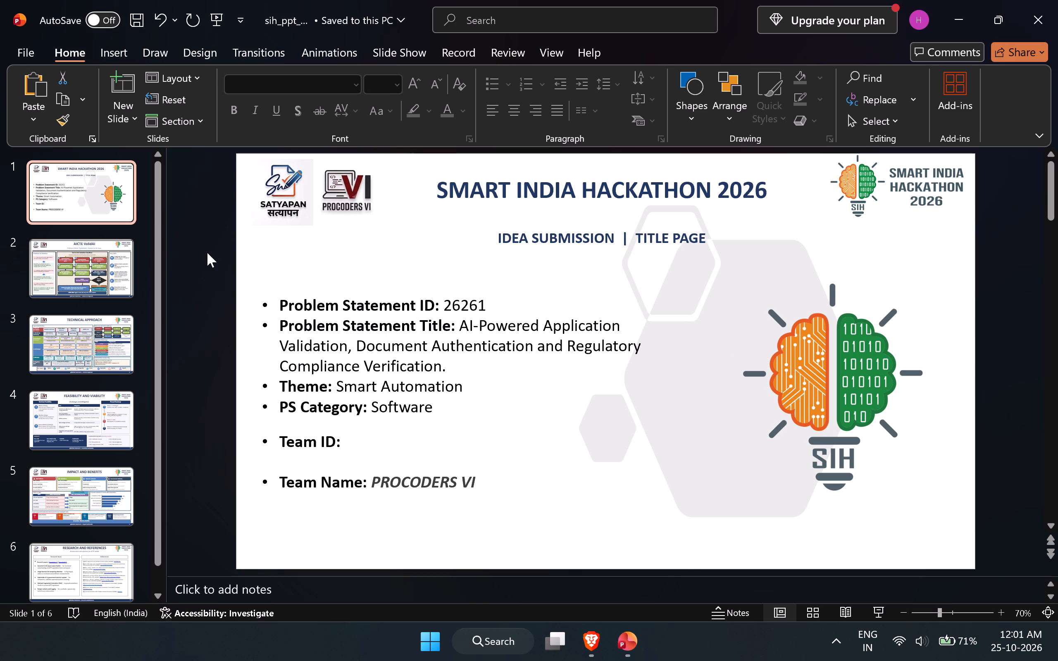